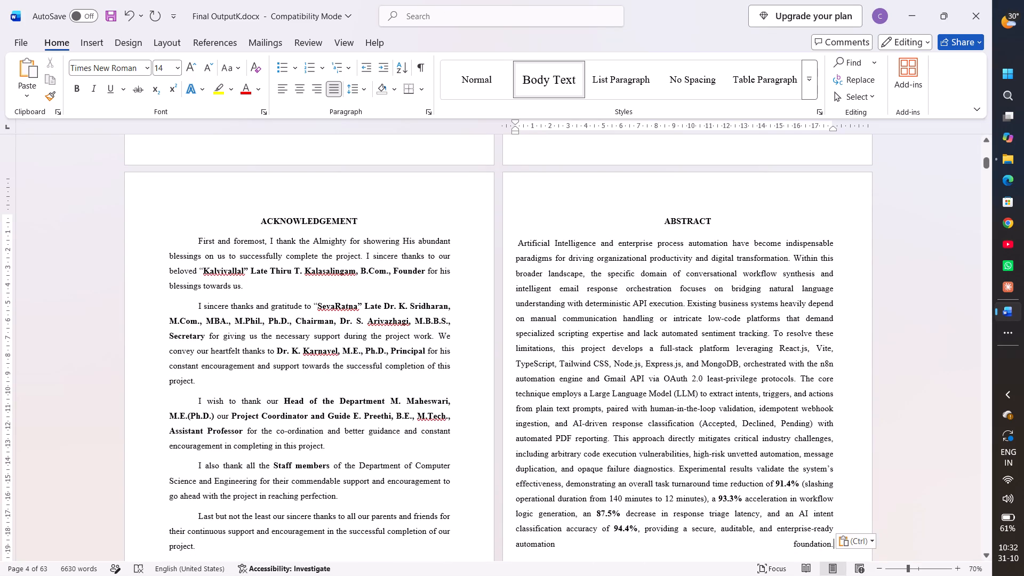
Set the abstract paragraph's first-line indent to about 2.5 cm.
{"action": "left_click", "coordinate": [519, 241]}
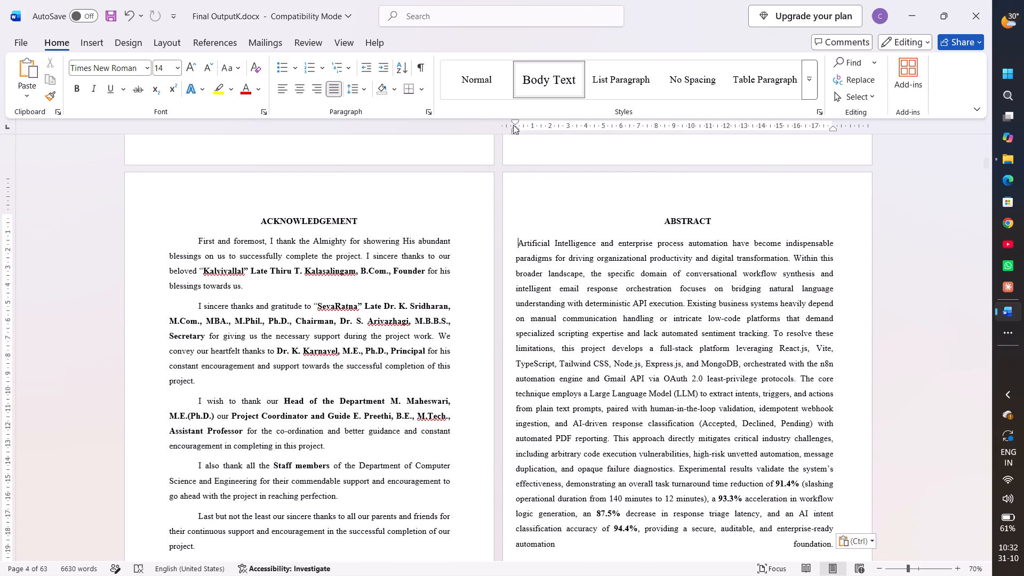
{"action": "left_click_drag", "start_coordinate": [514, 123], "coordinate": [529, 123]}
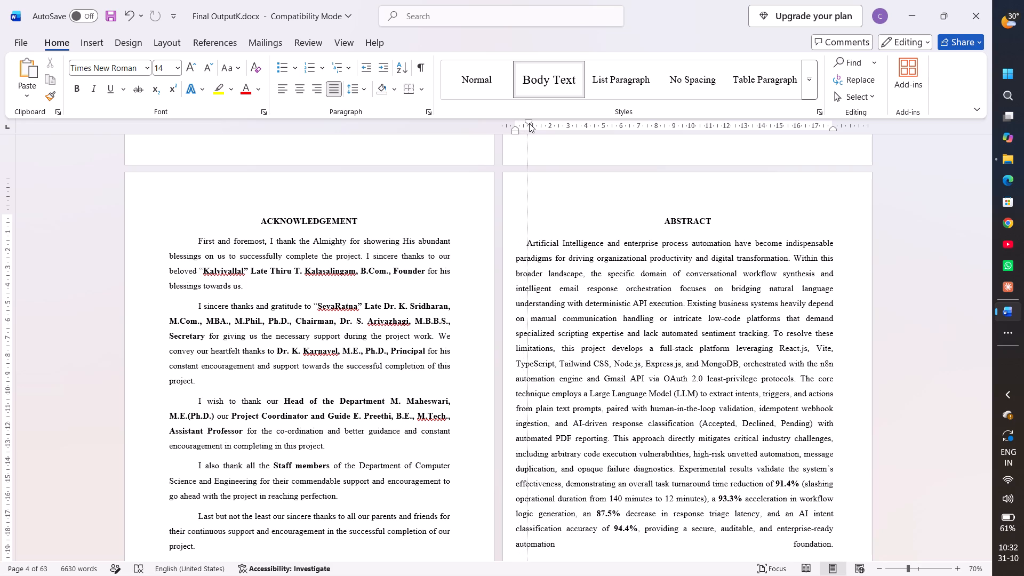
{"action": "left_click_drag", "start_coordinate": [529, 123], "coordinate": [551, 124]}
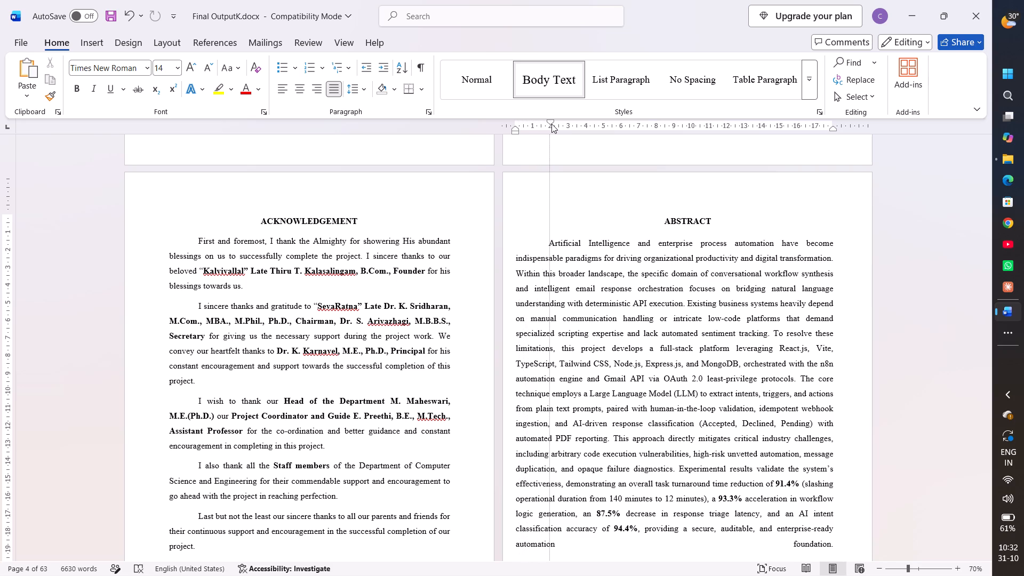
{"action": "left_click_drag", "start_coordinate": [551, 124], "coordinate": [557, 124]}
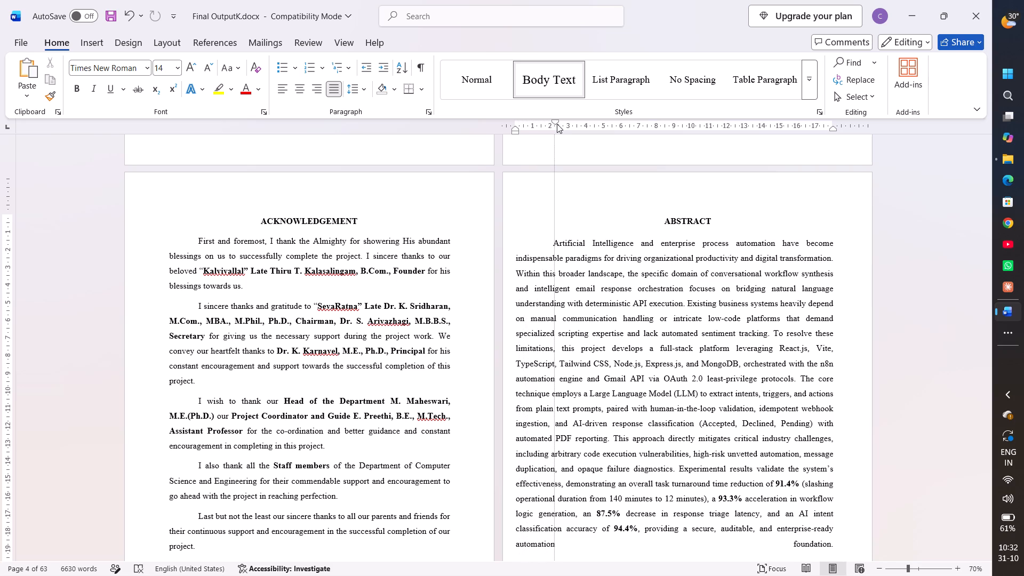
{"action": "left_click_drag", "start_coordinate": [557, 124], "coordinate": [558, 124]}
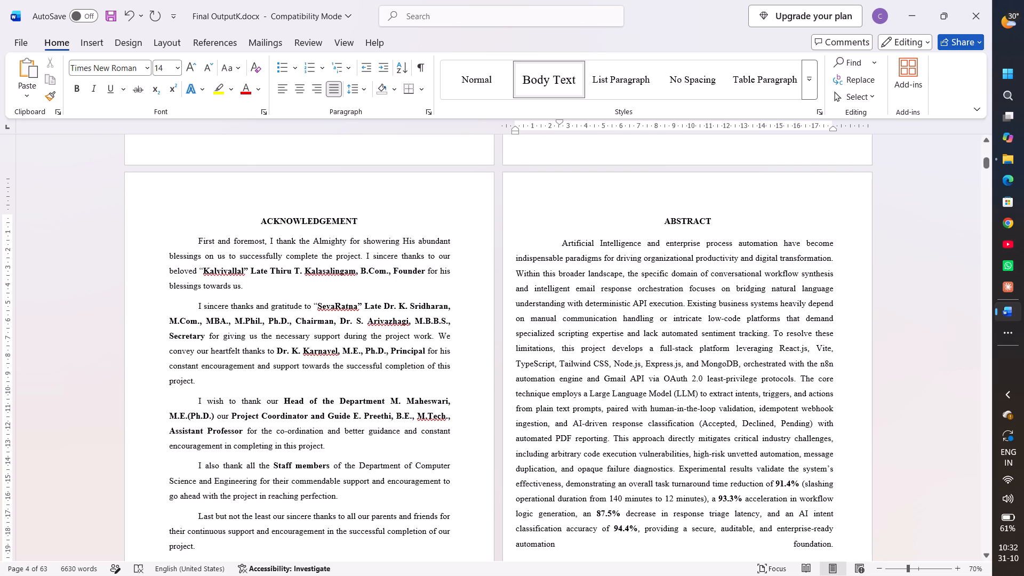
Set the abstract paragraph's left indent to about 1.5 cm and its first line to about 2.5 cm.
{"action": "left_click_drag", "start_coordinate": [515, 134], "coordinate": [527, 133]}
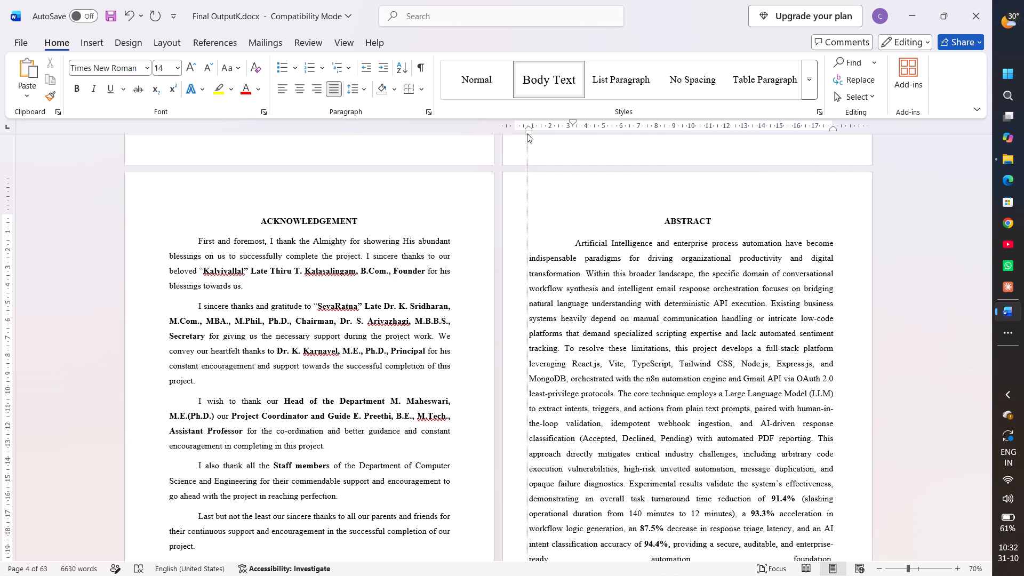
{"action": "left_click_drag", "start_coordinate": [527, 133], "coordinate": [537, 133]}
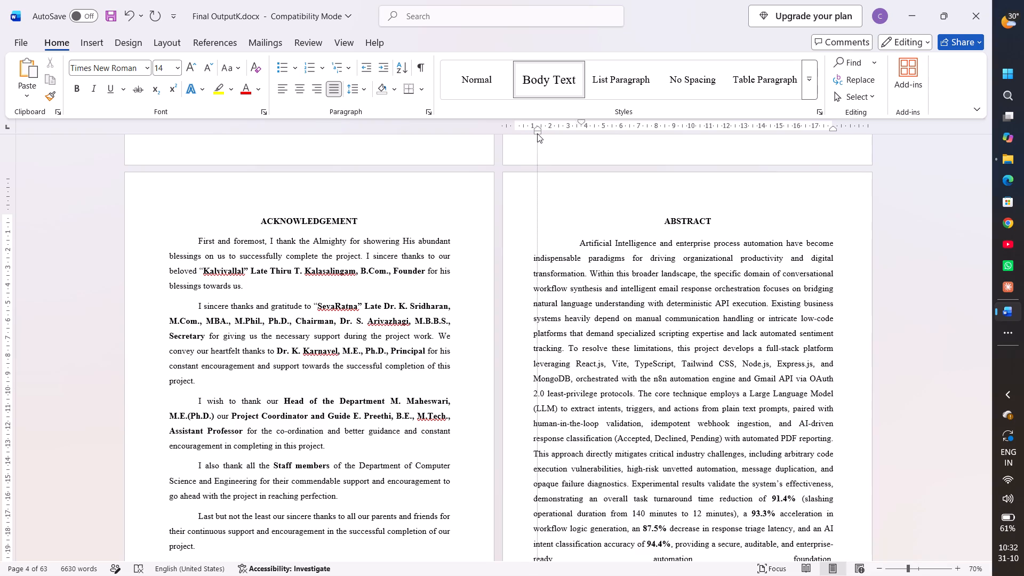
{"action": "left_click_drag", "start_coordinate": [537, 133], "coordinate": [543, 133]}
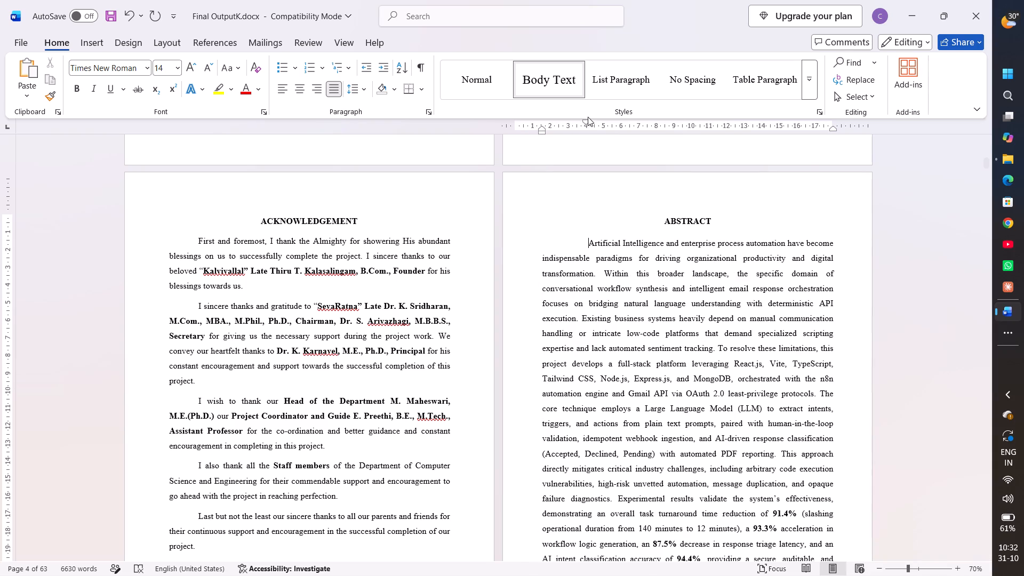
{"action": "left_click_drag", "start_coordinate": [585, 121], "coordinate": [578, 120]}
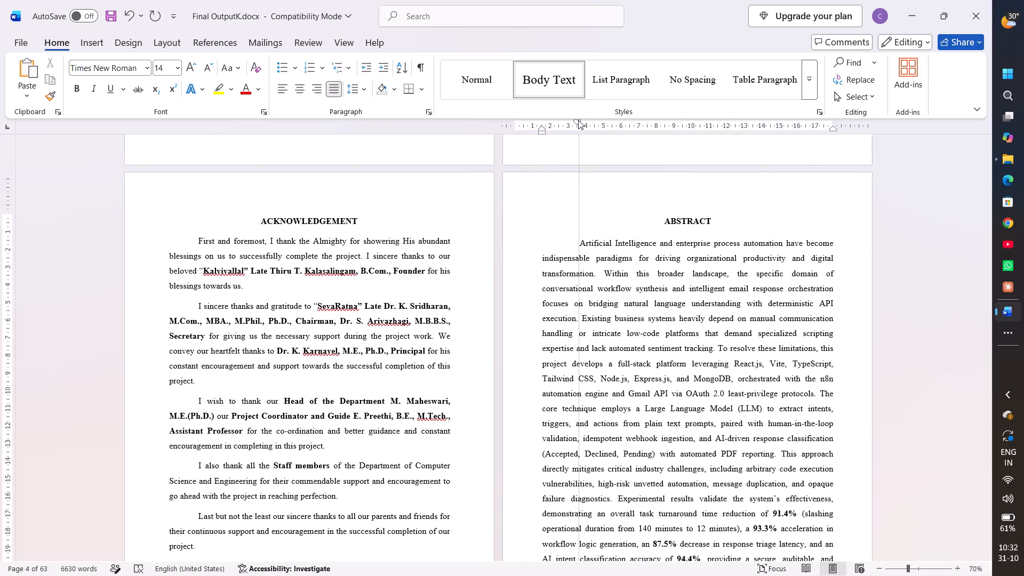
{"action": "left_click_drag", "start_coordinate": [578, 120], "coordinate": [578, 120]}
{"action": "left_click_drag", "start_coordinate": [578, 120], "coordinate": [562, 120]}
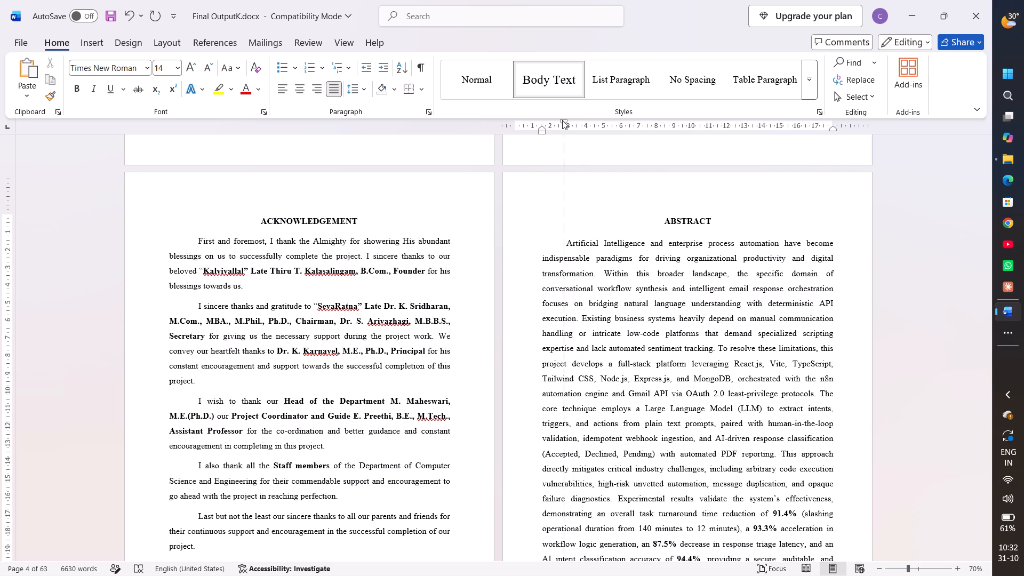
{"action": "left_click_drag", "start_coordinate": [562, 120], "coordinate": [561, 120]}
Match the abstract's indents to the last Acknowledgement paragraph, with the left indent at about 1.8 cm and the first line at about 3.8 cm.
{"action": "scroll", "coordinate": [502, 242], "scroll_direction": "down", "scroll_amount": 3, "text": "ctrl"}
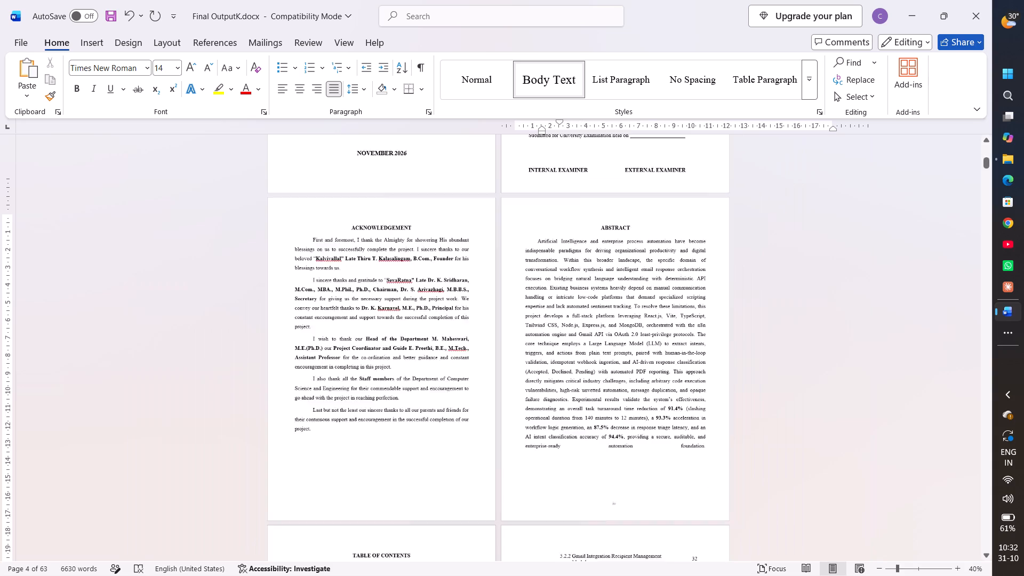
{"action": "scroll", "coordinate": [502, 242], "scroll_direction": "up", "scroll_amount": 5, "text": "ctrl"}
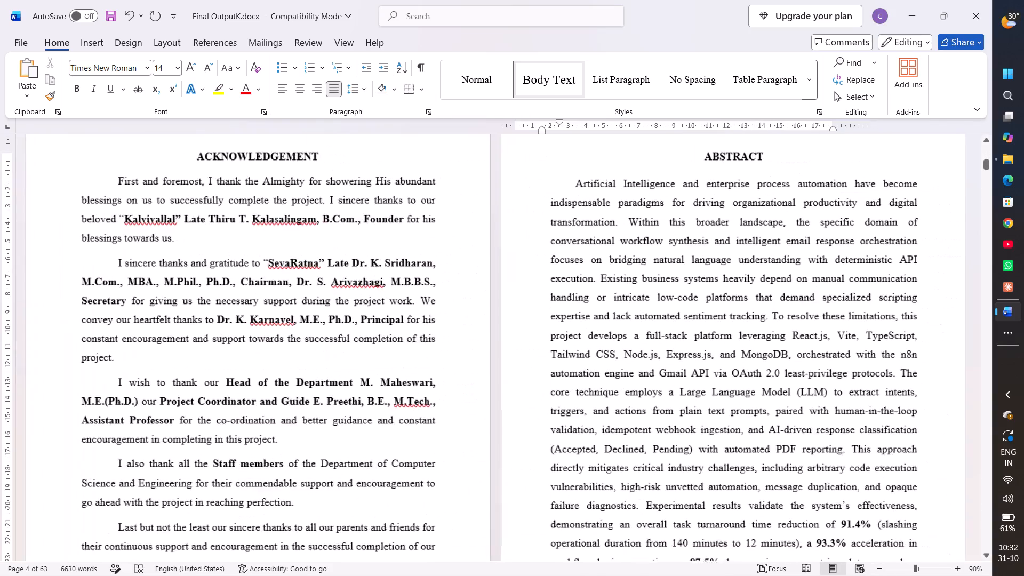
{"action": "scroll", "coordinate": [502, 242], "scroll_direction": "up", "scroll_amount": 2}
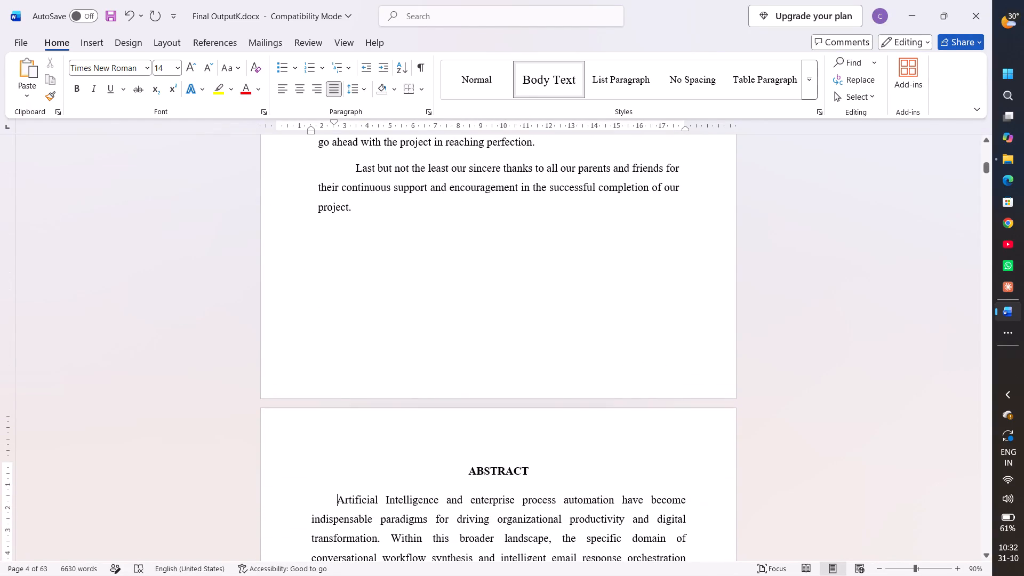
{"action": "left_click", "coordinate": [353, 167]}
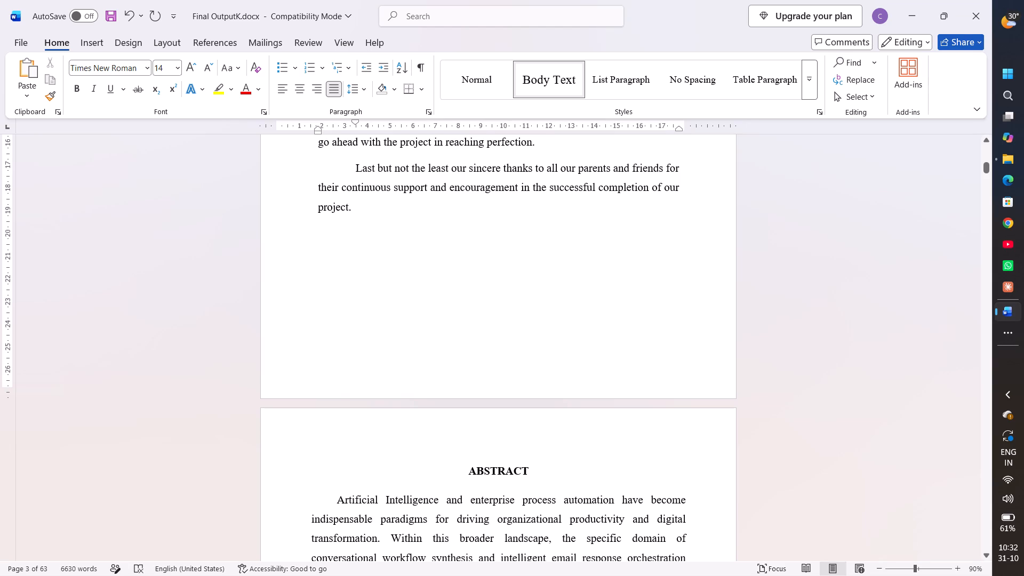
{"action": "left_click", "coordinate": [318, 206]}
{"action": "left_click", "coordinate": [337, 501]}
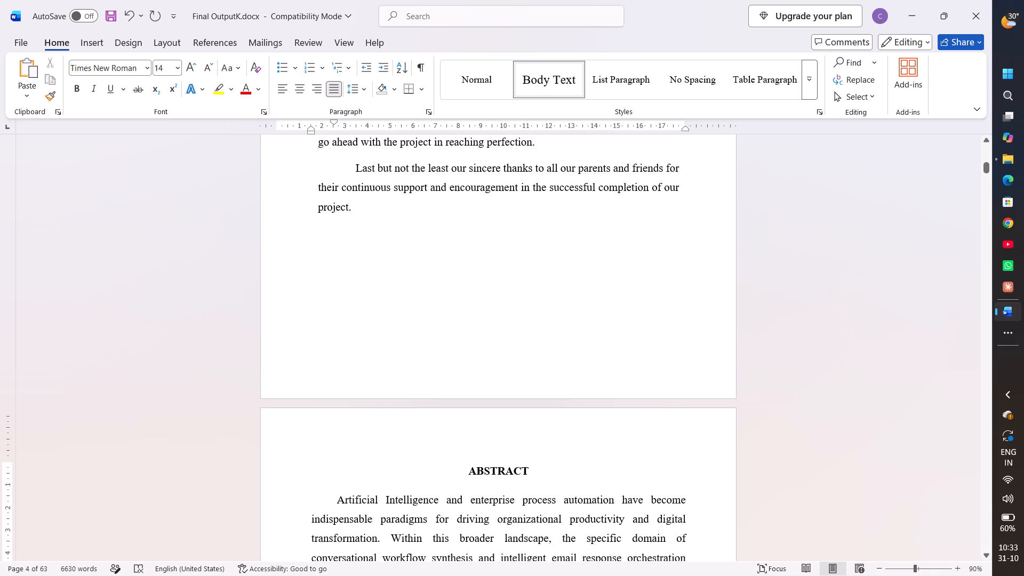
{"action": "left_click_drag", "start_coordinate": [333, 123], "coordinate": [355, 122]}
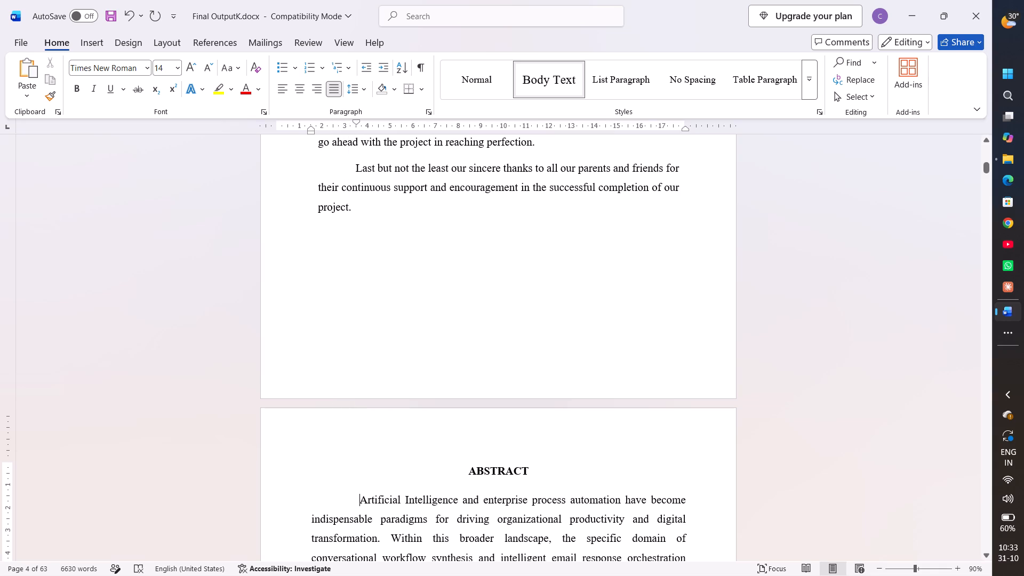
{"action": "left_click", "coordinate": [312, 520]}
{"action": "left_click", "coordinate": [312, 520]}
{"action": "left_click", "coordinate": [312, 520]}
{"action": "left_click_drag", "start_coordinate": [309, 129], "coordinate": [315, 130]}
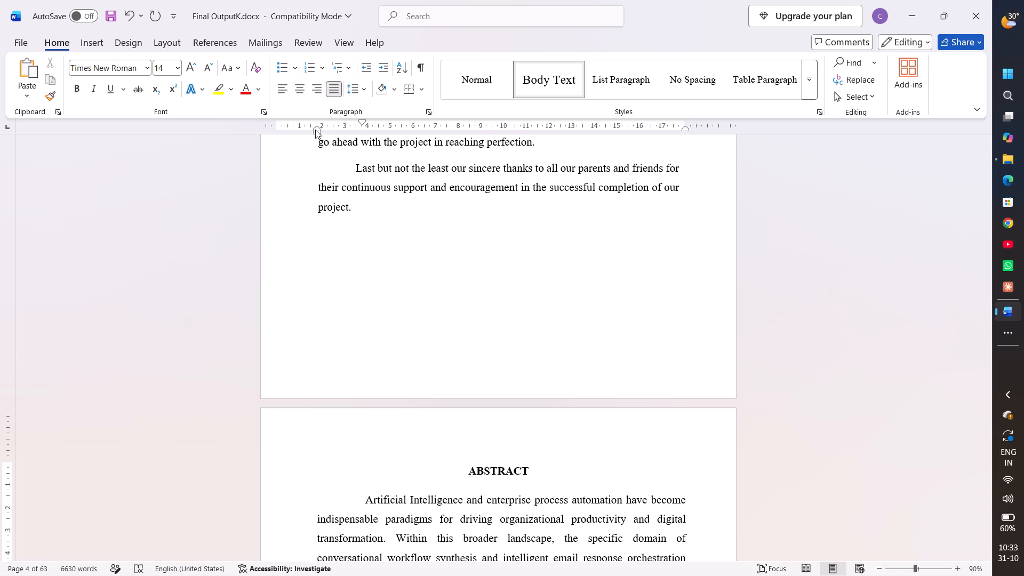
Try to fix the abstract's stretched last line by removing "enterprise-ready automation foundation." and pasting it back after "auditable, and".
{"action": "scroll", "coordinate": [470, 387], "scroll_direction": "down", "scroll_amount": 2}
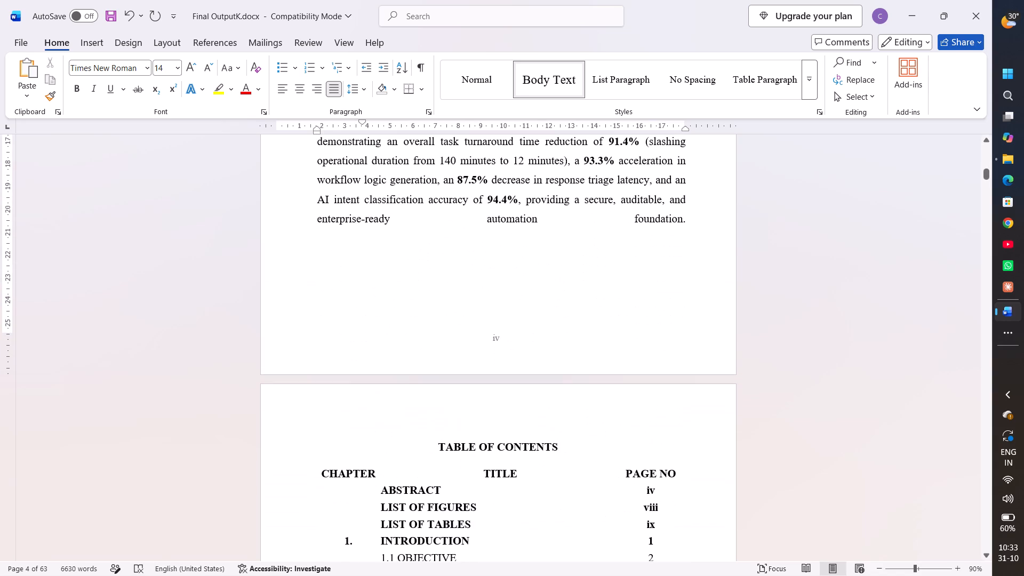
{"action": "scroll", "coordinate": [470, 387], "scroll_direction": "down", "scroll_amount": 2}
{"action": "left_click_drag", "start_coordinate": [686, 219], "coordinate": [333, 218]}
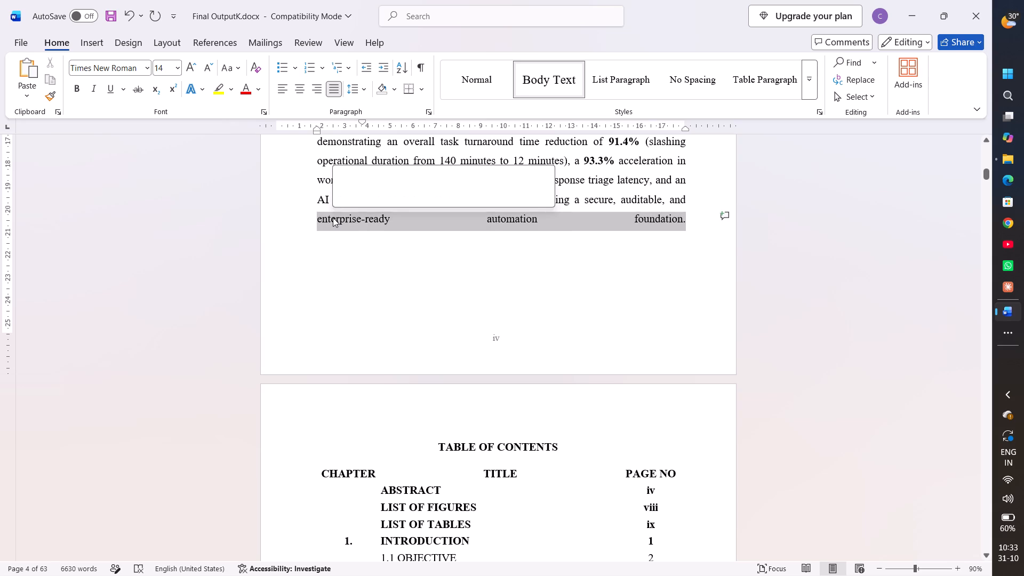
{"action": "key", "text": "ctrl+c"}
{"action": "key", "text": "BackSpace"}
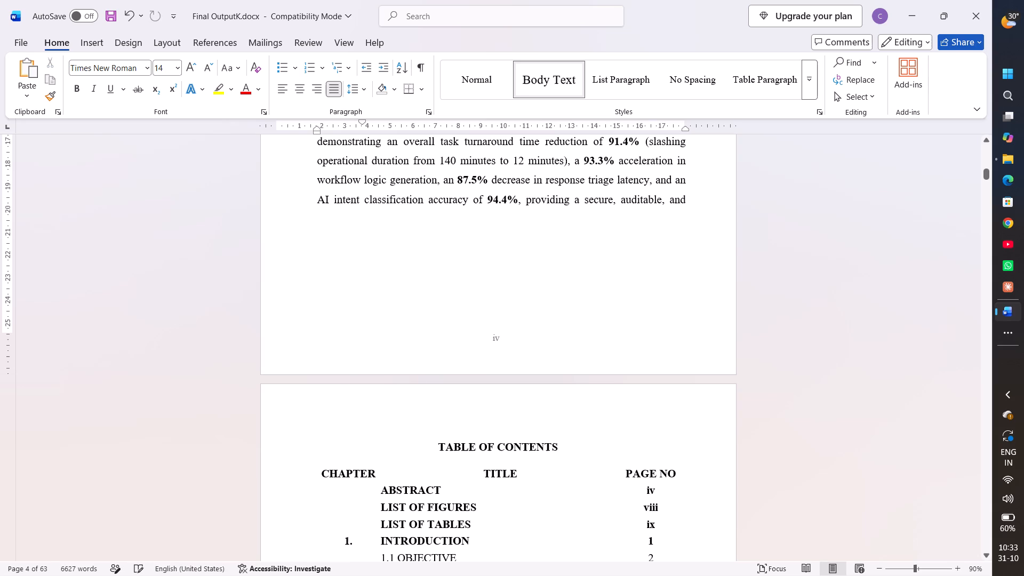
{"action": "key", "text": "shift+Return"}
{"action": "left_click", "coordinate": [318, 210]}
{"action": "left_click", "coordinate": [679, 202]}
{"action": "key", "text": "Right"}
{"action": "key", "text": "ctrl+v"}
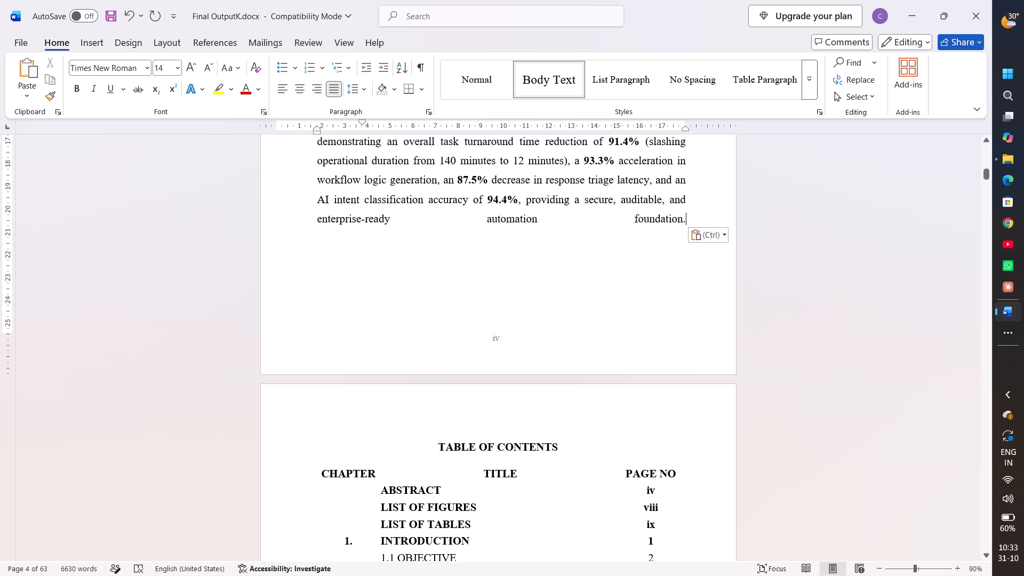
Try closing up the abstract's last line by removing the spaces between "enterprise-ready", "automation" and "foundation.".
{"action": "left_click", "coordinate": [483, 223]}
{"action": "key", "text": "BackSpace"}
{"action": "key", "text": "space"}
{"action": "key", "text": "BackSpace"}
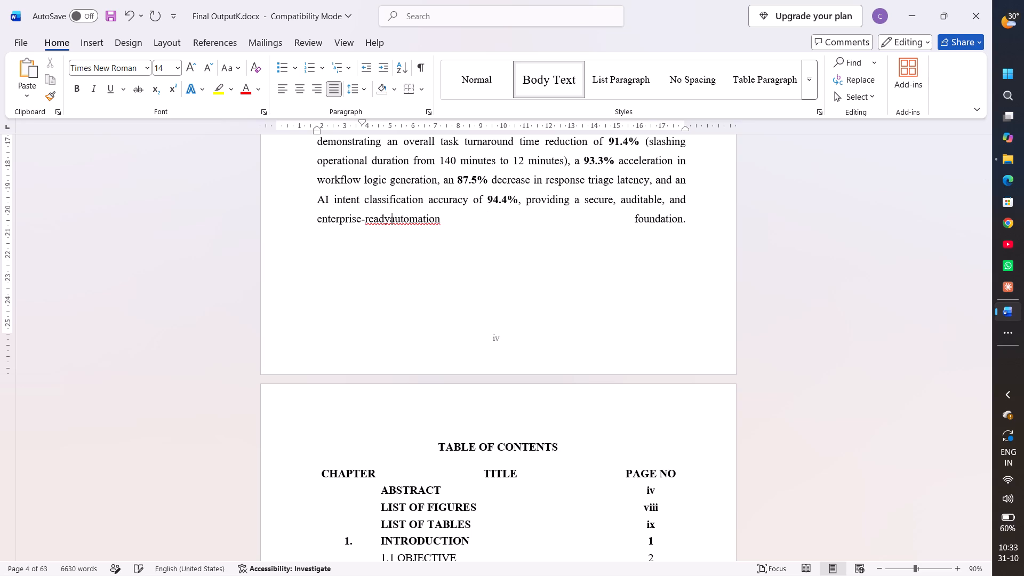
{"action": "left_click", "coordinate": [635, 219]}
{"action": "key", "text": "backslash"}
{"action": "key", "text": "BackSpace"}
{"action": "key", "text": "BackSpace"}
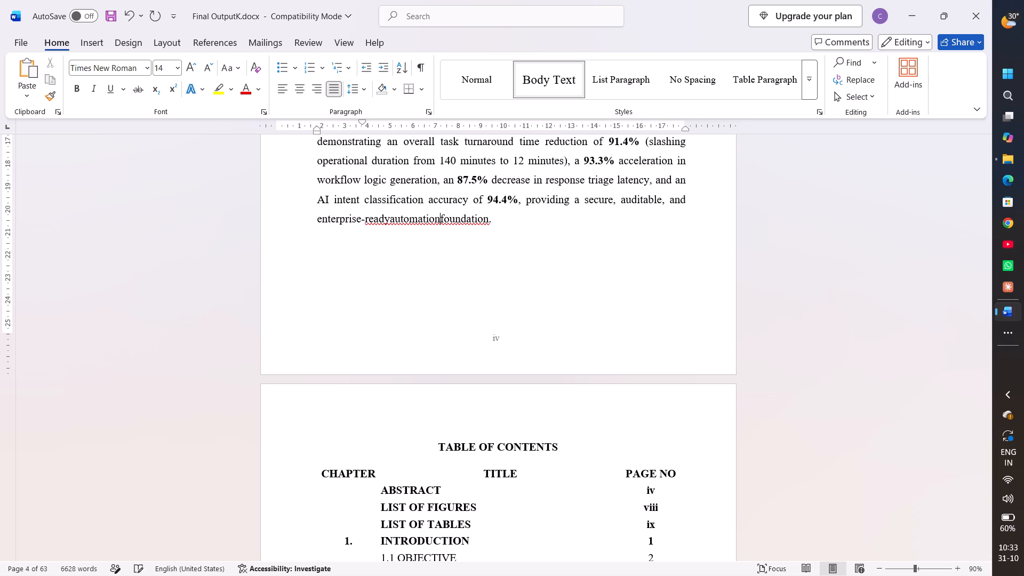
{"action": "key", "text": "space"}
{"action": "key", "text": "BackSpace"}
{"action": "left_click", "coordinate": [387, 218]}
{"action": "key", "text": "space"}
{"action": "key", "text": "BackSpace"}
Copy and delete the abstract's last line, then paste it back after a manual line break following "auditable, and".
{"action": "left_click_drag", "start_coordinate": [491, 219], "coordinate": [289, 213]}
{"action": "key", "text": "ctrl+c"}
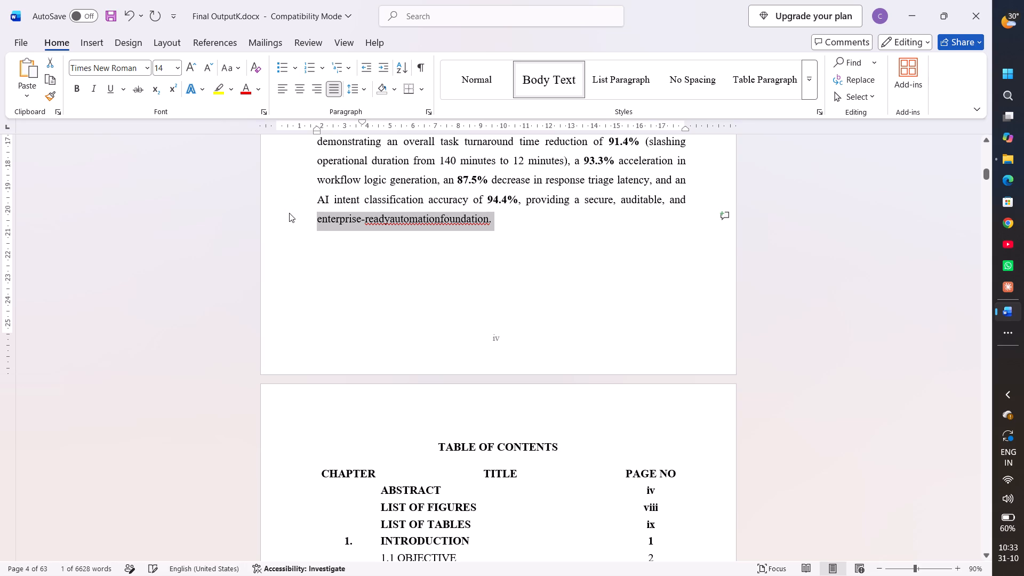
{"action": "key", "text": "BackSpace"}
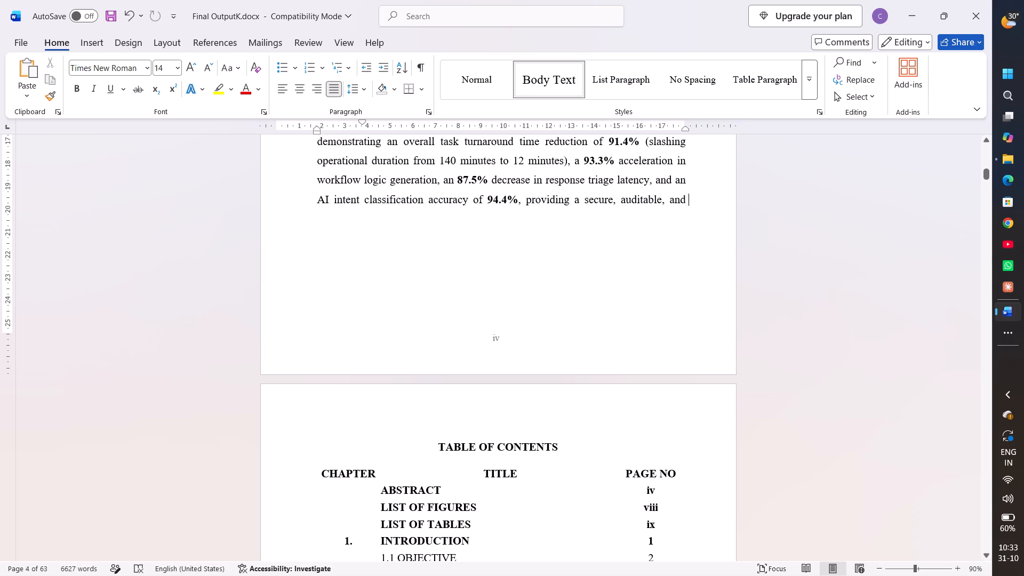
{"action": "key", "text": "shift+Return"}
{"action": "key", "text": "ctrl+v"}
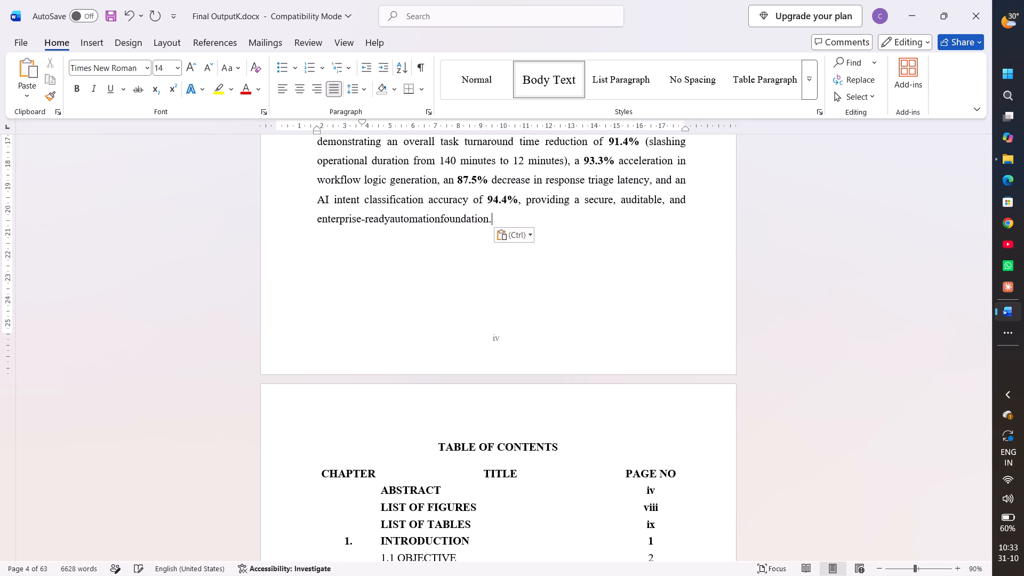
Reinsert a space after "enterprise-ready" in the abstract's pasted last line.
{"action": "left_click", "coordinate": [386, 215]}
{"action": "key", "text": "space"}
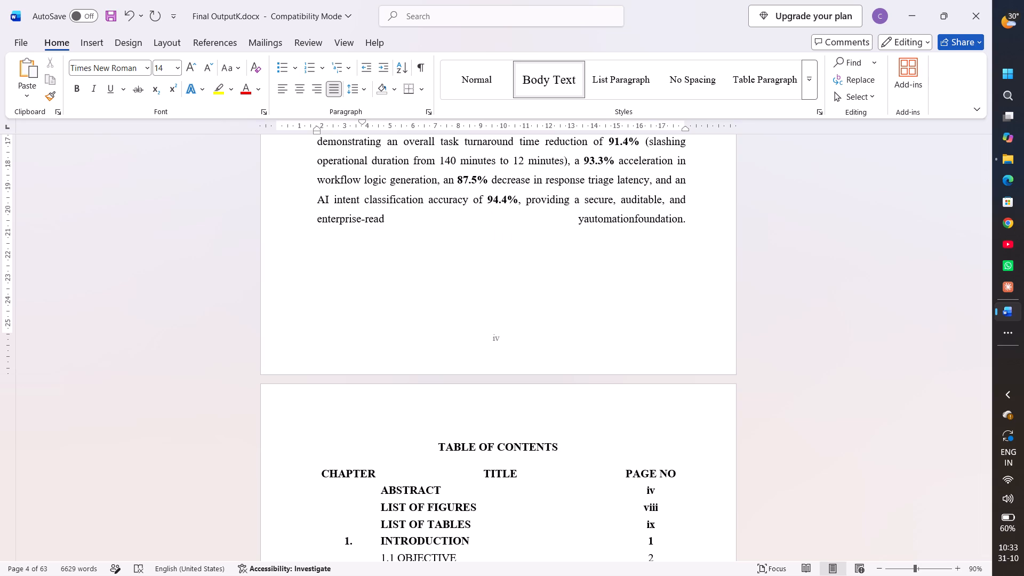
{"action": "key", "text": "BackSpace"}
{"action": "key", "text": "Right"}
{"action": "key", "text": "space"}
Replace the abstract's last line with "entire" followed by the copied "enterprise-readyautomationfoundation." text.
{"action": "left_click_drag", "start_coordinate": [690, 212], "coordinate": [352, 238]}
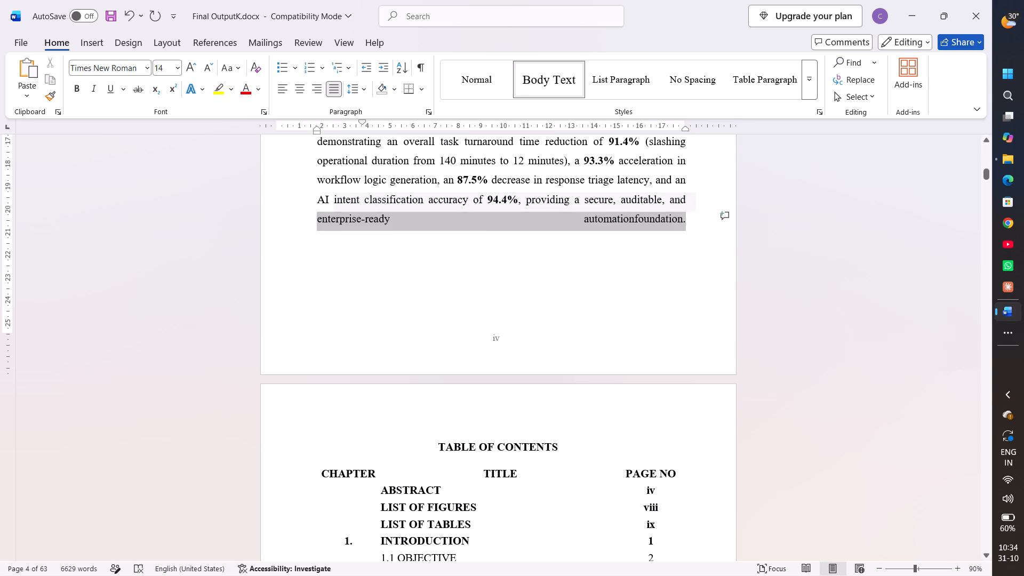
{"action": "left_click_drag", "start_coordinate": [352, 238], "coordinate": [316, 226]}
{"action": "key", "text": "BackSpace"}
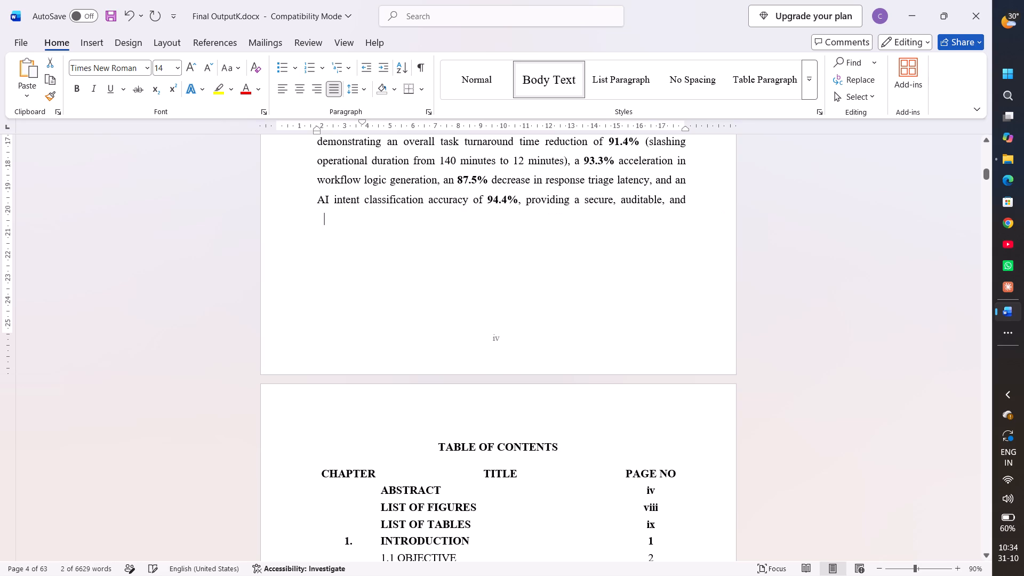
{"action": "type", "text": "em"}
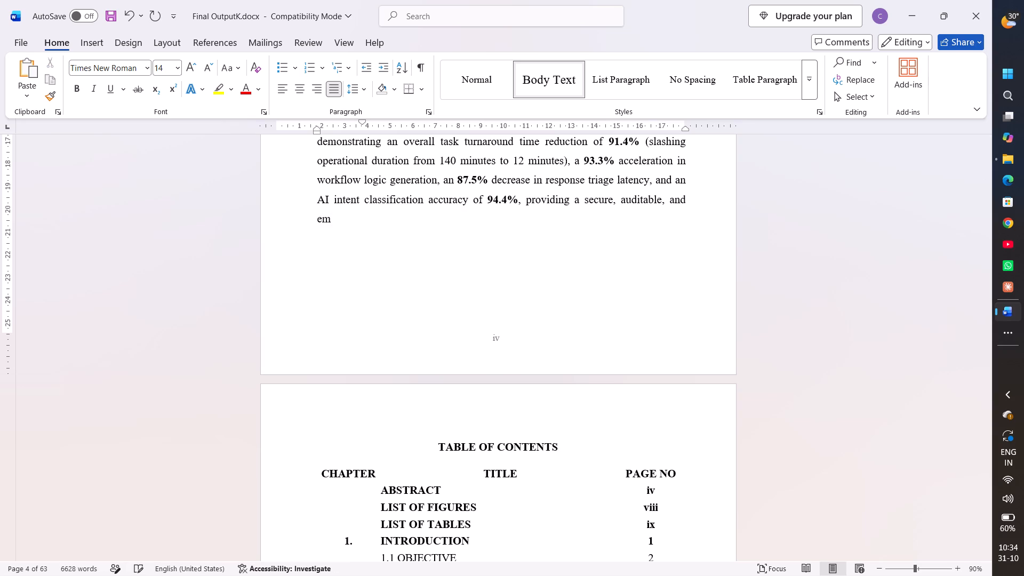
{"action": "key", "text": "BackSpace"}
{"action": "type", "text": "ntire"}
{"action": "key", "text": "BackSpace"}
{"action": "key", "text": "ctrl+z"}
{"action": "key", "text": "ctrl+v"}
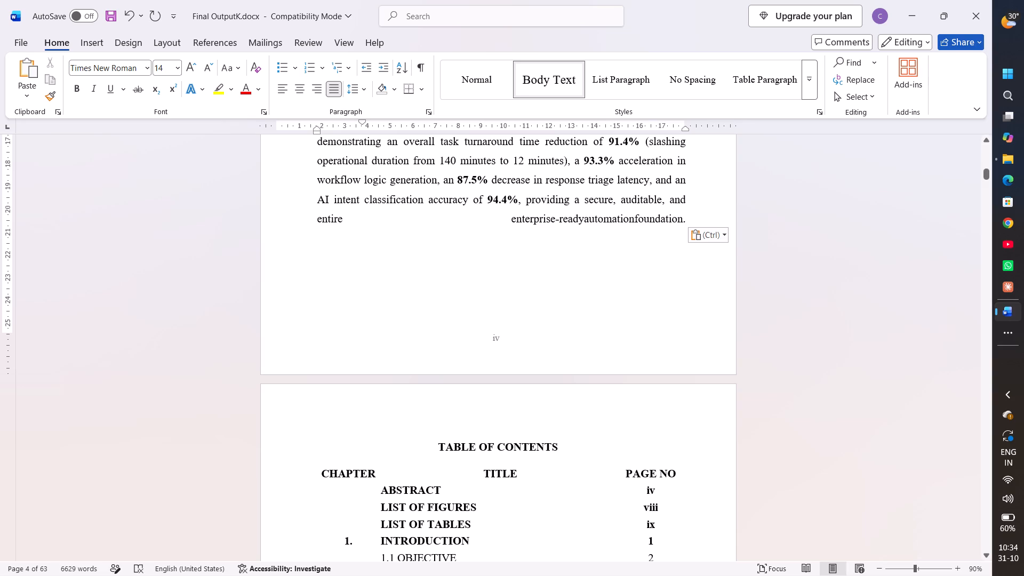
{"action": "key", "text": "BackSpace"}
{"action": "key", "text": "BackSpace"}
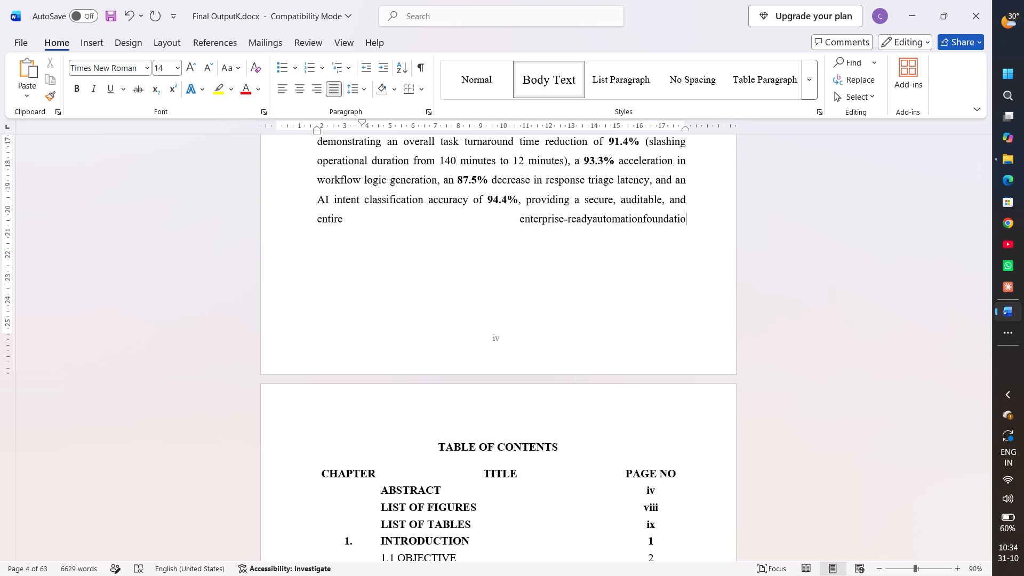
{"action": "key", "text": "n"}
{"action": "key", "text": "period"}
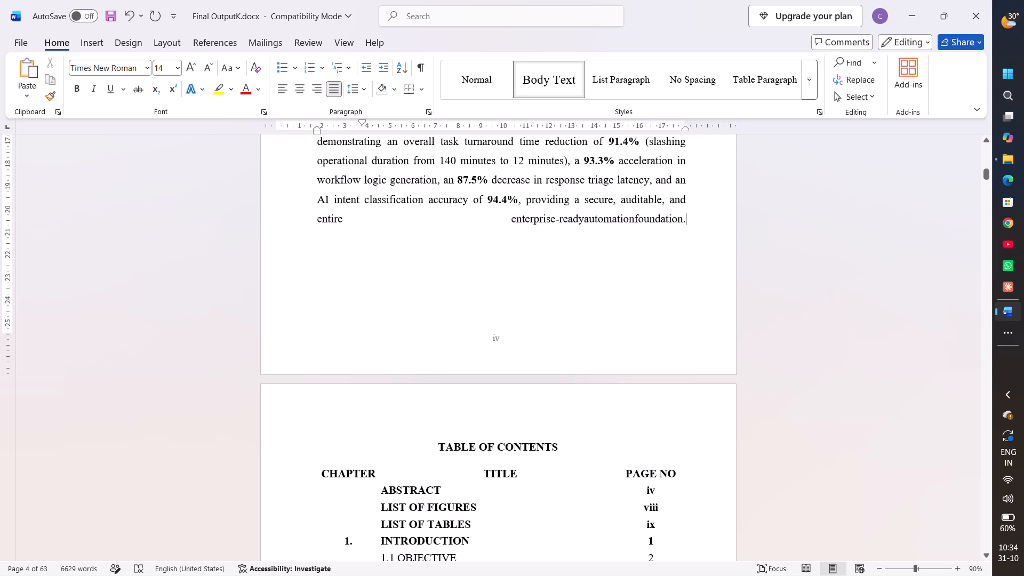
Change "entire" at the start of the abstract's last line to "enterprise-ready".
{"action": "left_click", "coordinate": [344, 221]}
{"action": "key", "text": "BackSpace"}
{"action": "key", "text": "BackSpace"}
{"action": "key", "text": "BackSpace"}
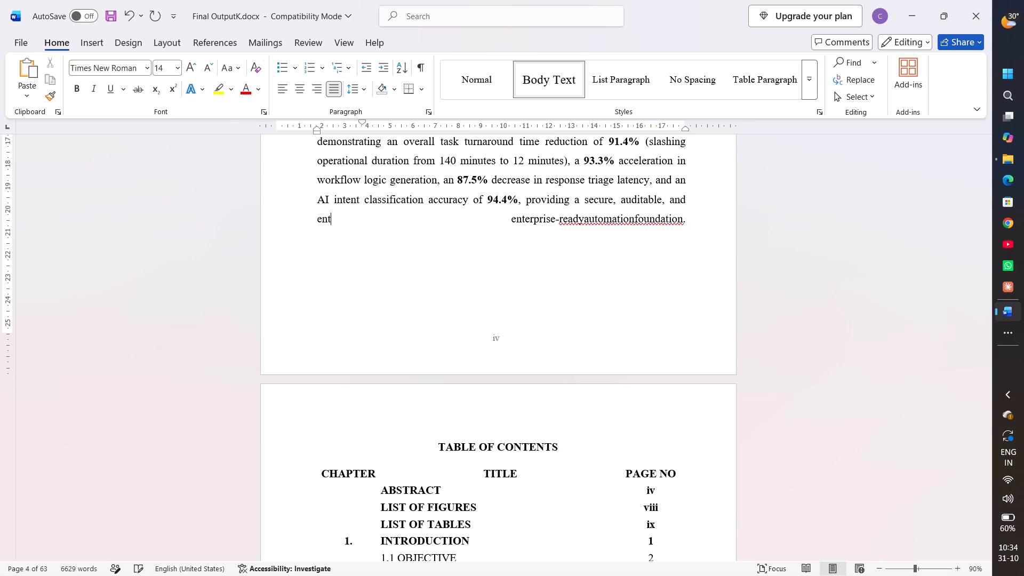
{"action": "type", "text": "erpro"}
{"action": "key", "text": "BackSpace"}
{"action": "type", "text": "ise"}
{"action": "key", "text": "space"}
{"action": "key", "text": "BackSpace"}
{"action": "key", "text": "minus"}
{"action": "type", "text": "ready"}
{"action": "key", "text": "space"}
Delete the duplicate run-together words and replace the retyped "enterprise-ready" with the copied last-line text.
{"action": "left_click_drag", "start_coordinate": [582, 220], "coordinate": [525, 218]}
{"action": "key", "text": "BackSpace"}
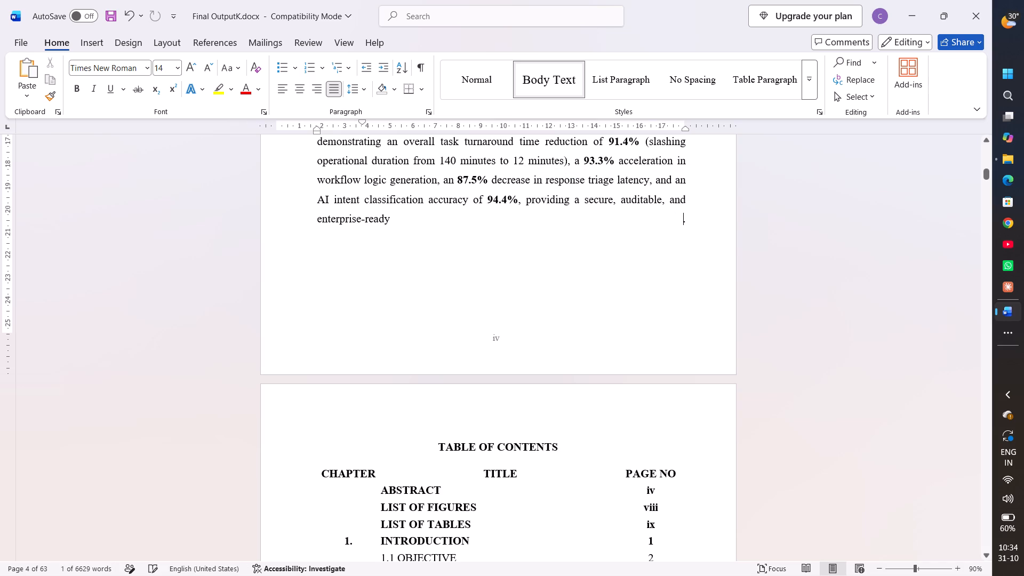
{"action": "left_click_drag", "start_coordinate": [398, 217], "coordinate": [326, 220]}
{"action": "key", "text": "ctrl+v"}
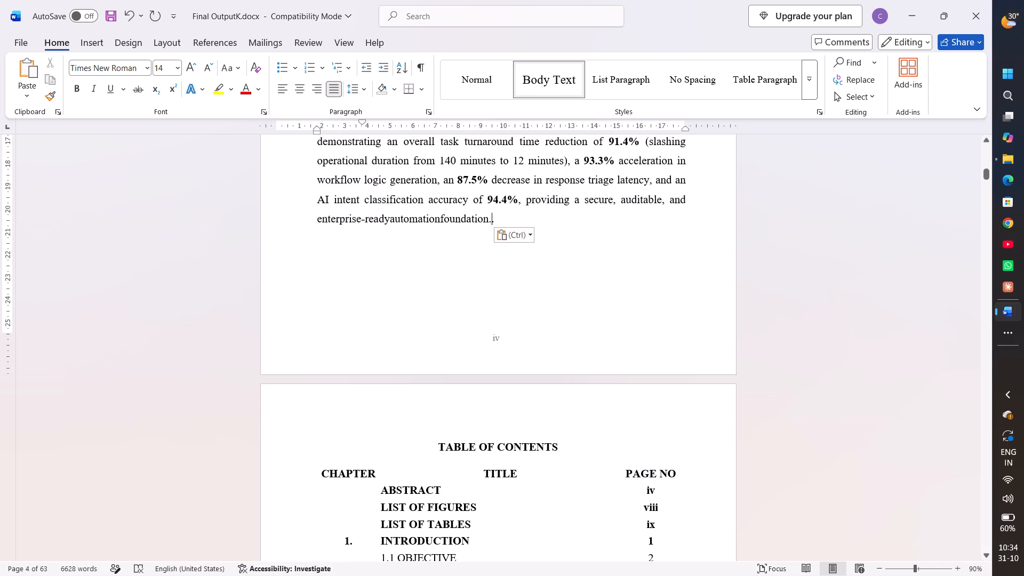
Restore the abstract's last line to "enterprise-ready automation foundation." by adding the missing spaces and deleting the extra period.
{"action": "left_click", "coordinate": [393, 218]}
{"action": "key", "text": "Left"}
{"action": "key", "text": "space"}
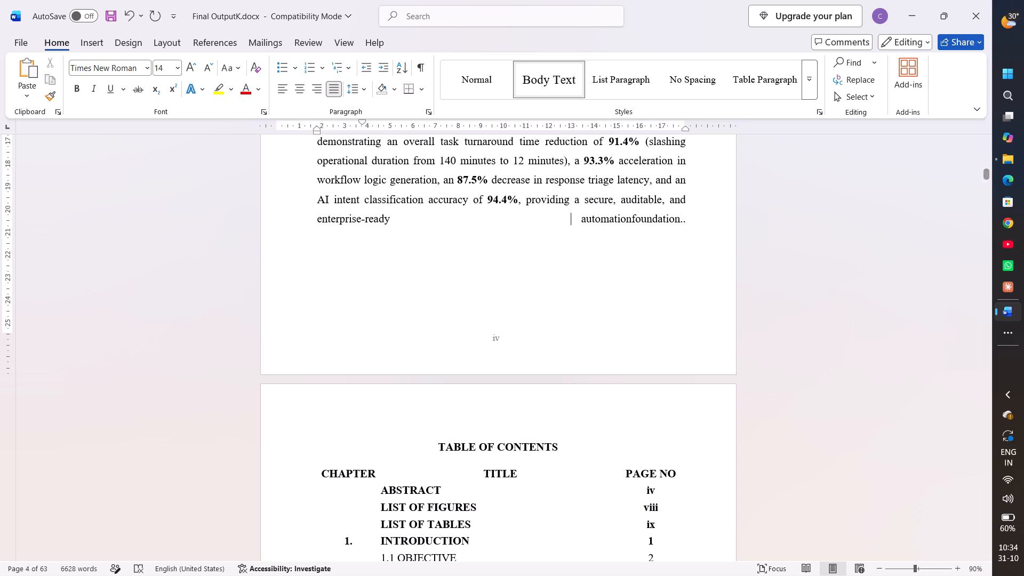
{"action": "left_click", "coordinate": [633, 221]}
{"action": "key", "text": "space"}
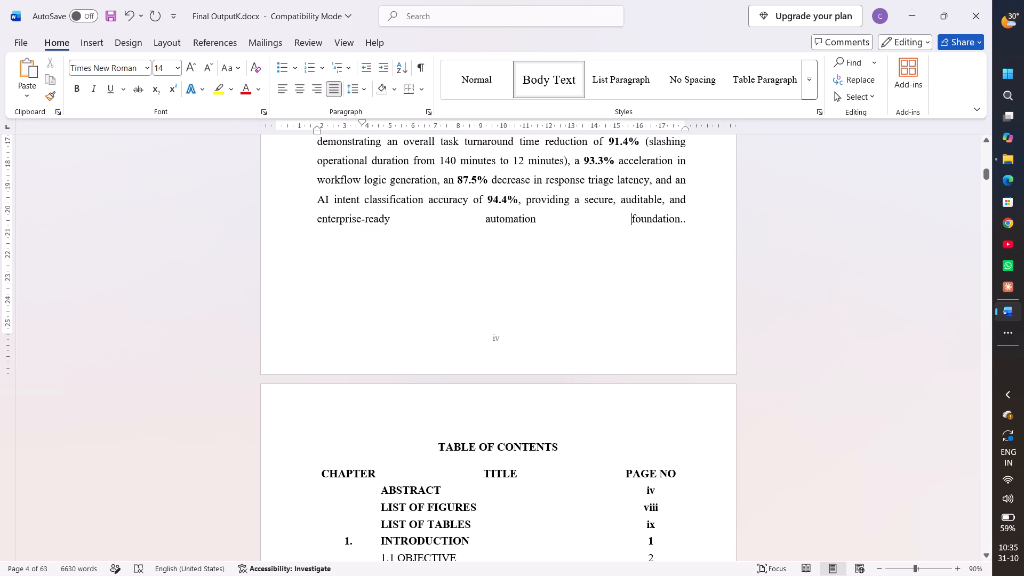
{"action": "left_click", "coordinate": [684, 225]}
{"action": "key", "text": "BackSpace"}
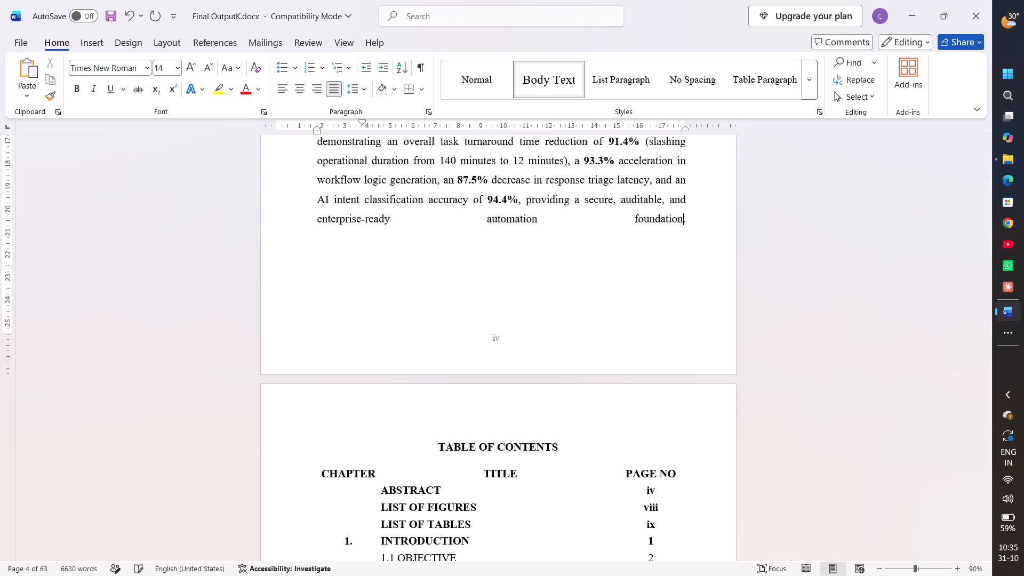
Compare the abstract with the Acknowledgement page and set the abstract's first-line indent to about 3.5 cm.
{"action": "scroll", "coordinate": [723, 248], "scroll_direction": "up", "scroll_amount": 9}
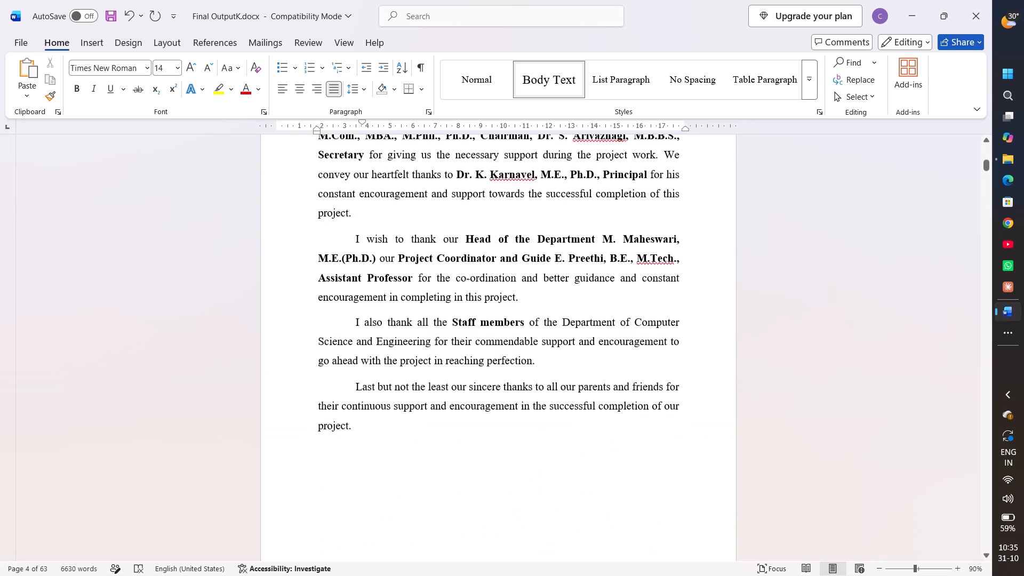
{"action": "scroll", "coordinate": [723, 248], "scroll_direction": "down", "scroll_amount": 6}
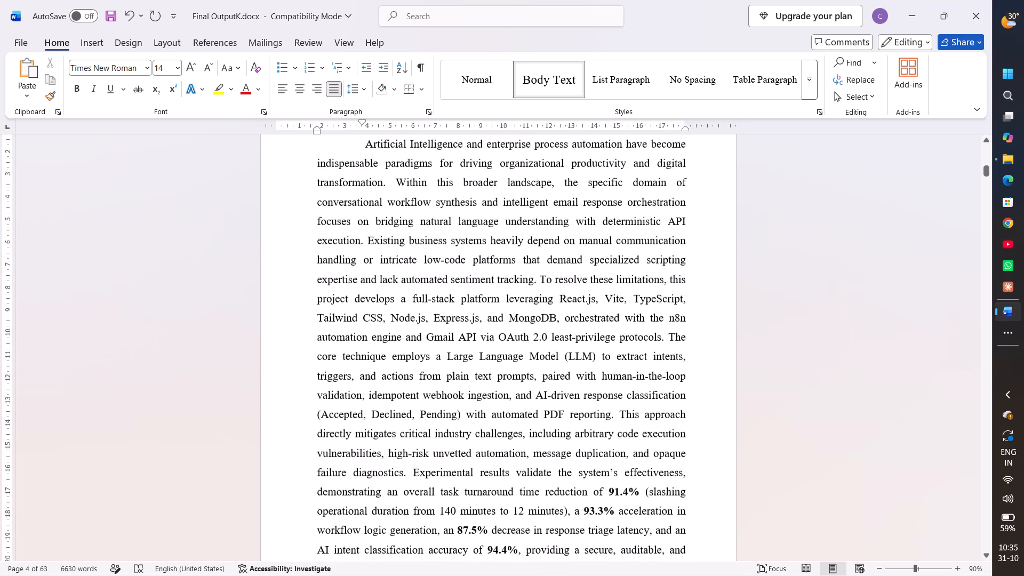
{"action": "scroll", "coordinate": [723, 248], "scroll_direction": "down", "scroll_amount": 1}
{"action": "scroll", "coordinate": [723, 248], "scroll_direction": "up", "scroll_amount": 2}
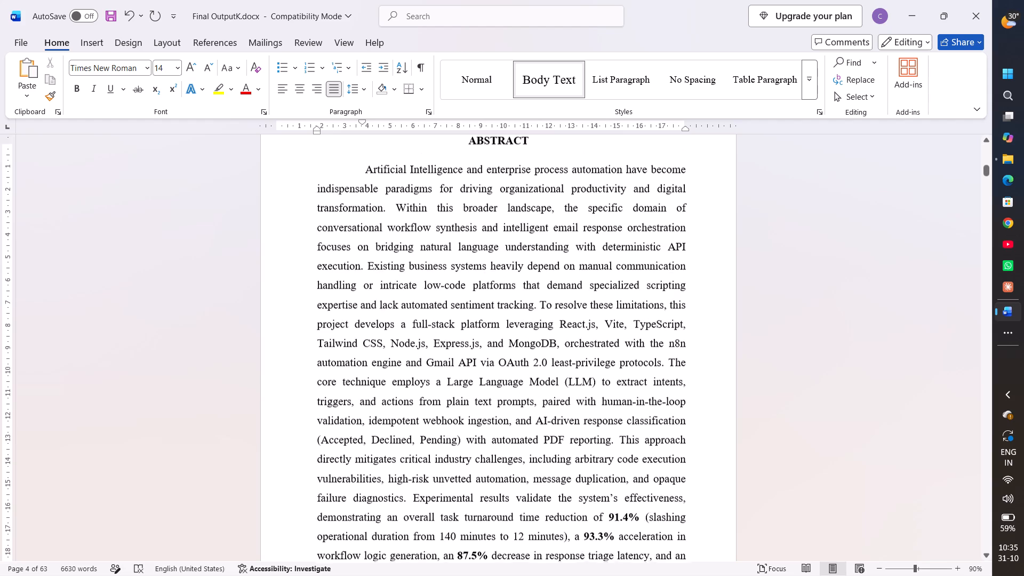
{"action": "scroll", "coordinate": [723, 248], "scroll_direction": "up", "scroll_amount": 1}
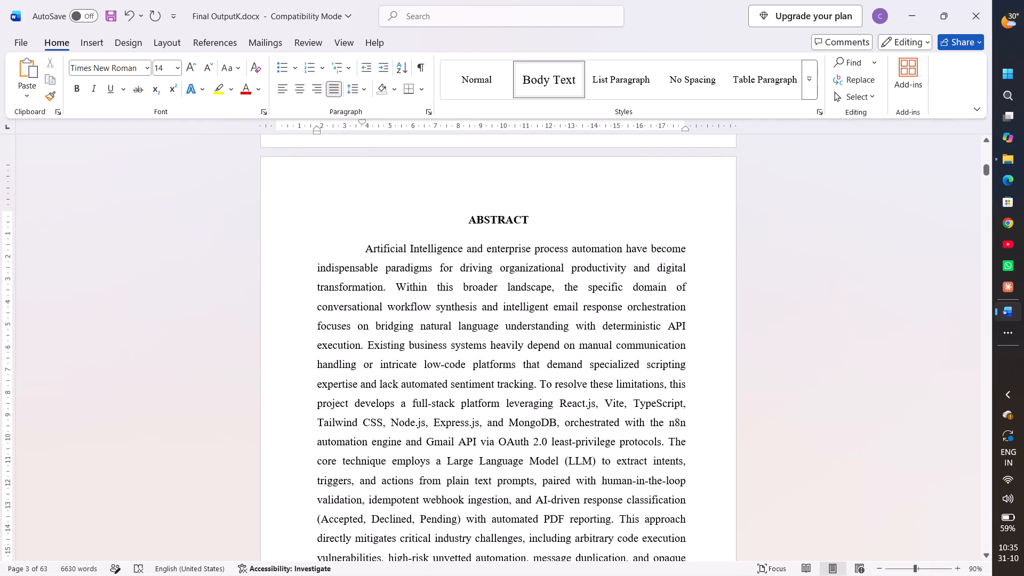
{"action": "left_click", "coordinate": [366, 250]}
{"action": "left_click_drag", "start_coordinate": [363, 121], "coordinate": [356, 122]}
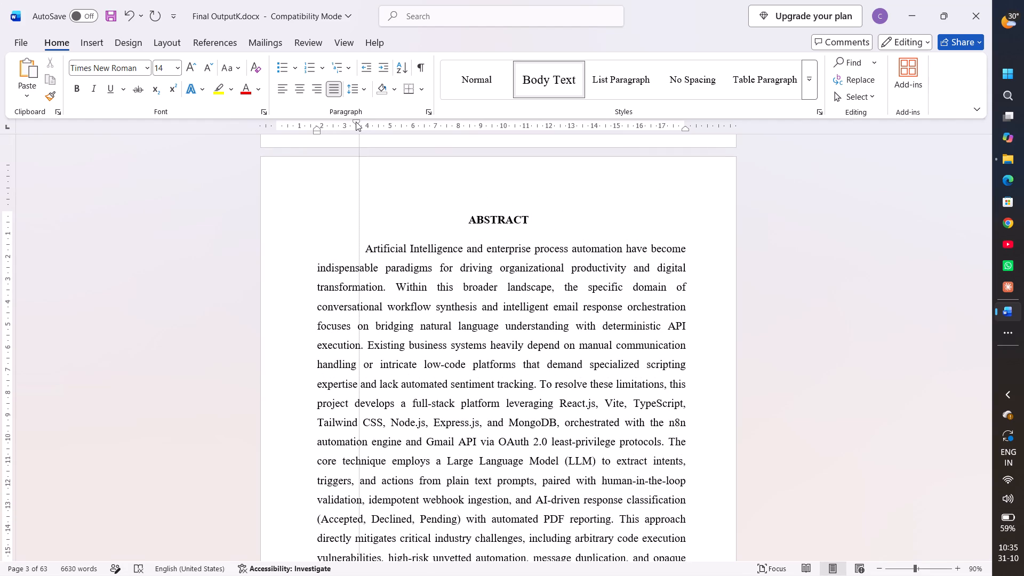
Reduce the abstract's first-line indent slightly to about 3.5 cm and compare it with the last Acknowledgement paragraph.
{"action": "left_click_drag", "start_coordinate": [356, 122], "coordinate": [354, 122]}
{"action": "scroll", "coordinate": [379, 199], "scroll_direction": "up", "scroll_amount": 3}
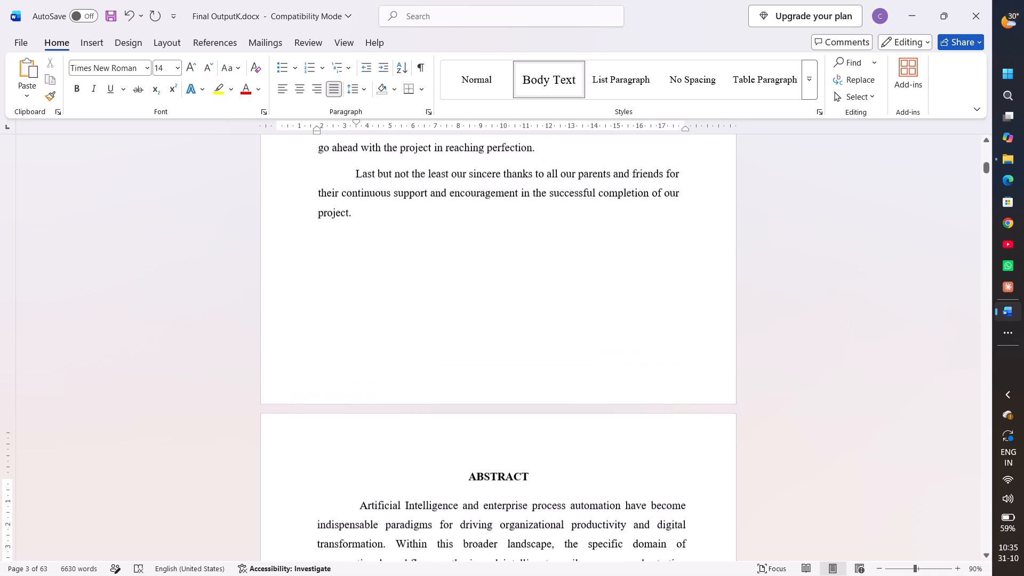
{"action": "left_click", "coordinate": [355, 183]}
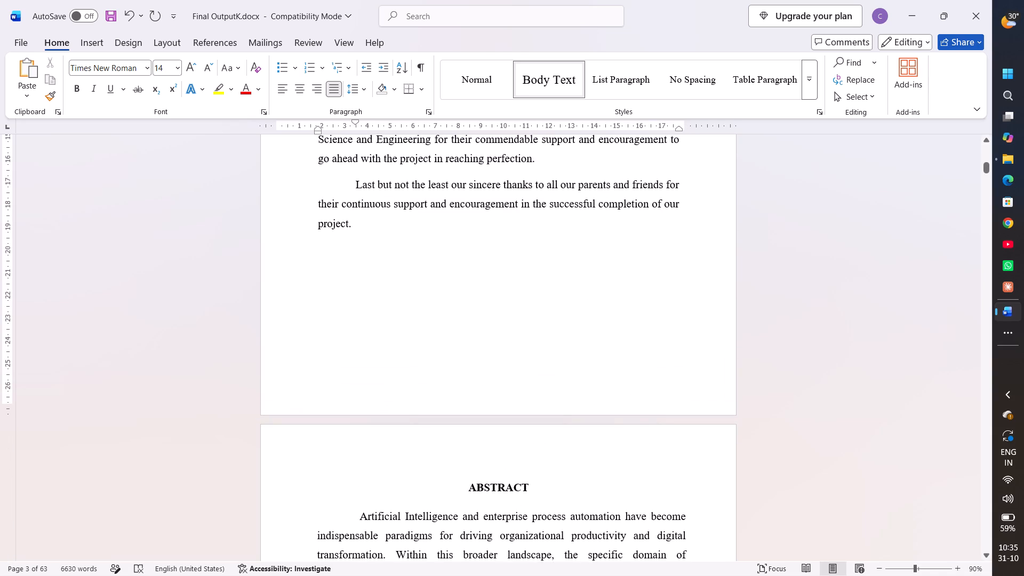
Delete the extra space before "Artificial" at the start of the abstract so its first line aligns with the Acknowledgement paragraph.
{"action": "left_click", "coordinate": [360, 516]}
{"action": "left_click", "coordinate": [357, 121]}
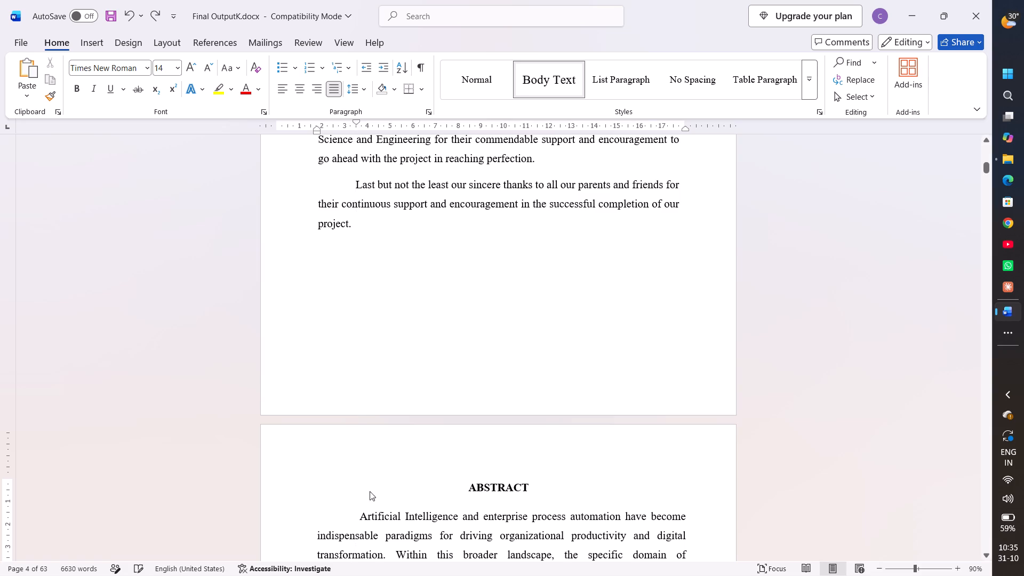
{"action": "left_click", "coordinate": [357, 123]}
{"action": "key", "text": "BackSpace"}
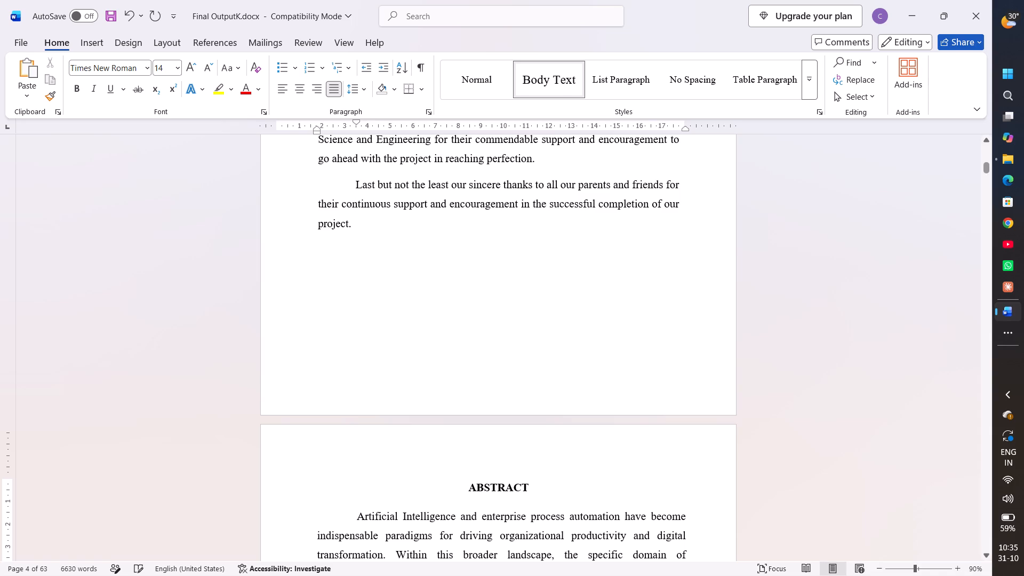
Check the abstract page over and save the report document.
{"action": "scroll", "coordinate": [485, 554], "scroll_direction": "down", "scroll_amount": 7}
{"action": "scroll", "coordinate": [485, 554], "scroll_direction": "up", "scroll_amount": 1}
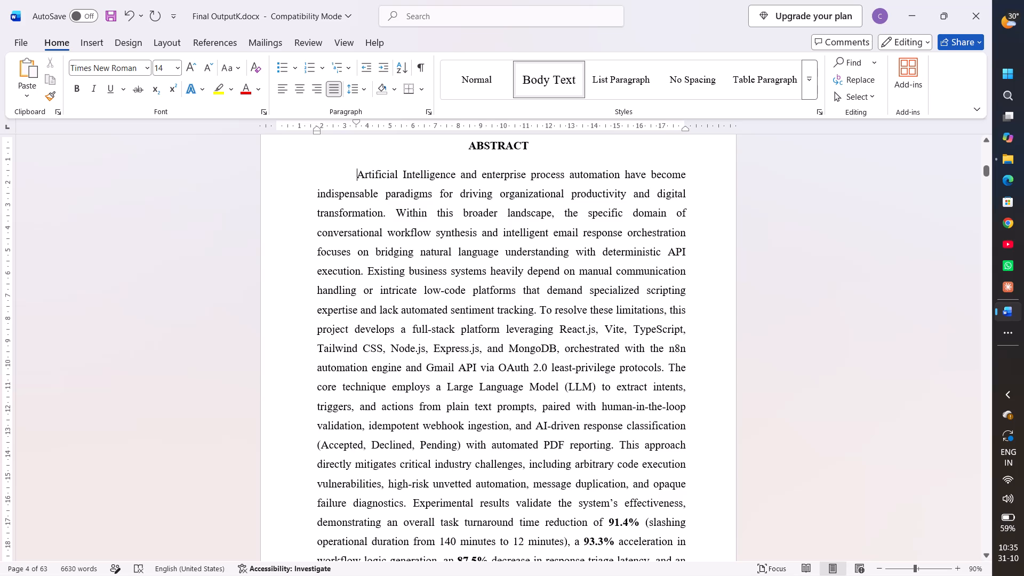
{"action": "key", "text": "ctrl+s"}
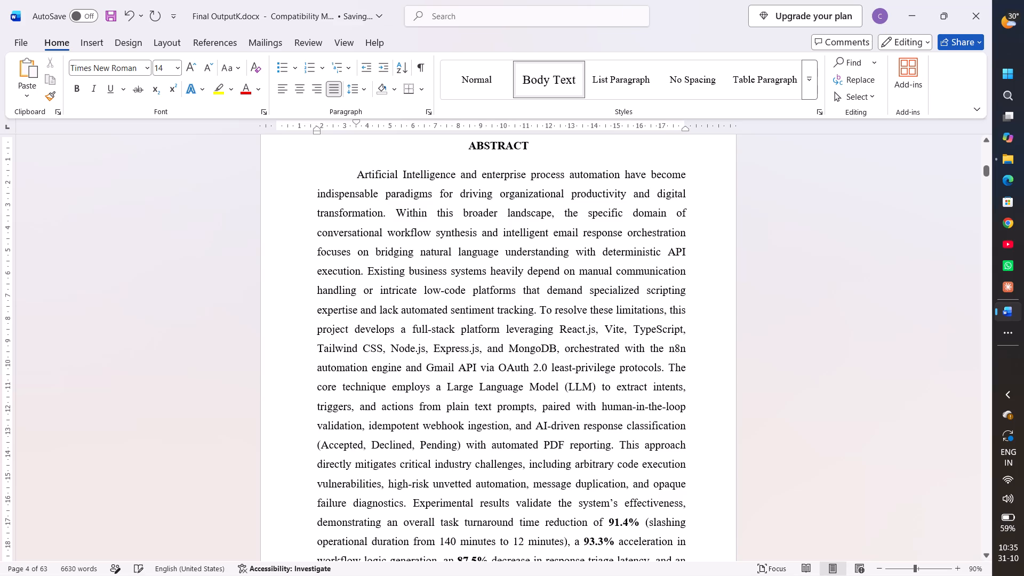
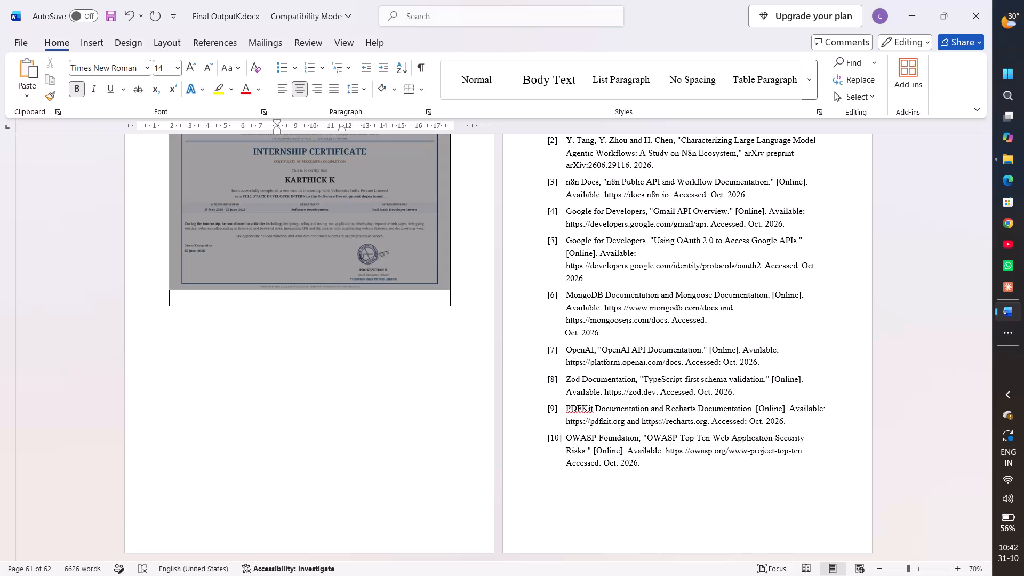
Look back through the report from the references and appendices to the sequence diagram and Chapter 5 module pages, checking content and layout.
{"action": "scroll", "coordinate": [588, 215], "scroll_direction": "up", "scroll_amount": 13}
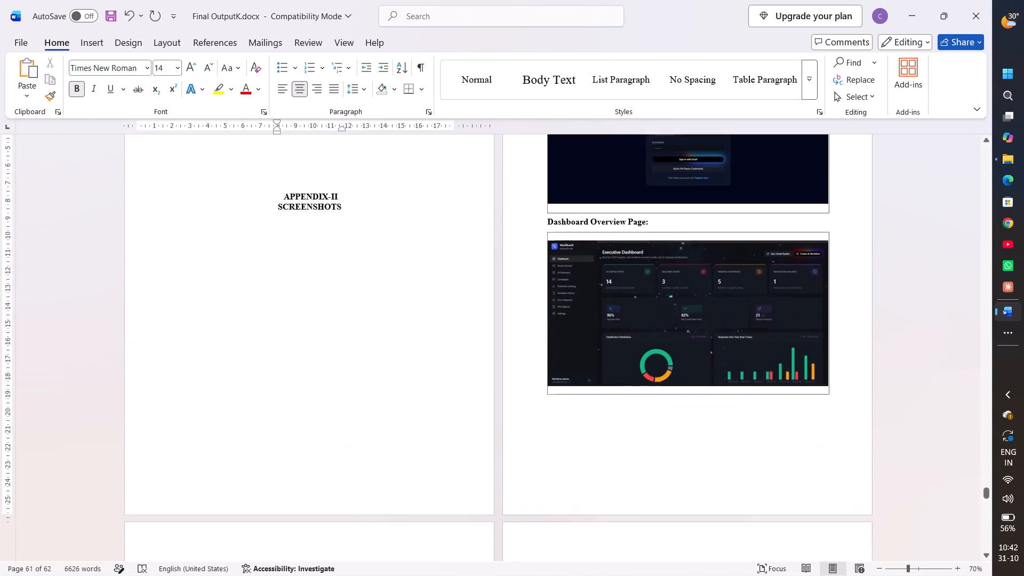
{"action": "scroll", "coordinate": [588, 215], "scroll_direction": "up", "scroll_amount": 4}
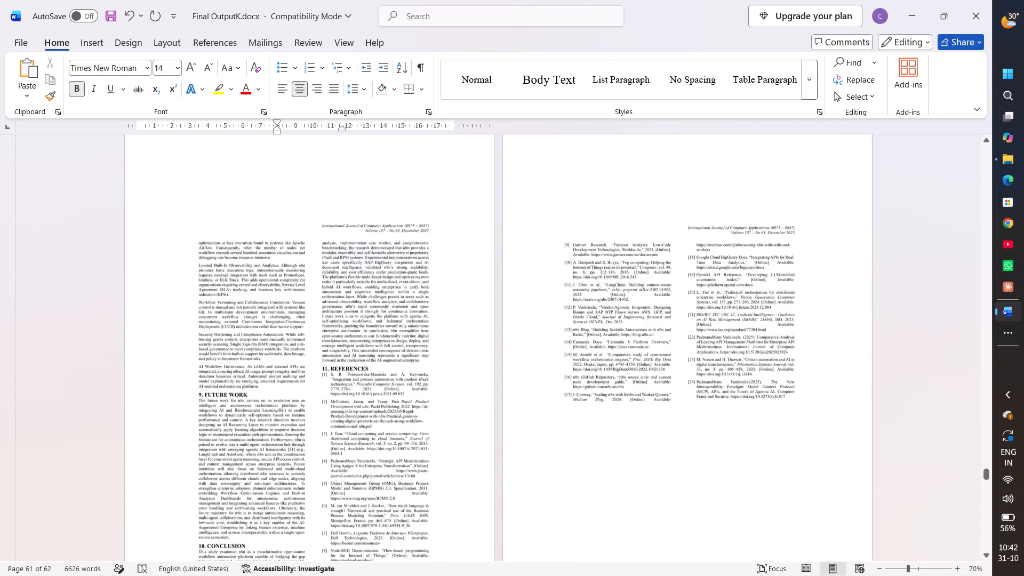
{"action": "scroll", "coordinate": [588, 215], "scroll_direction": "up", "scroll_amount": 5}
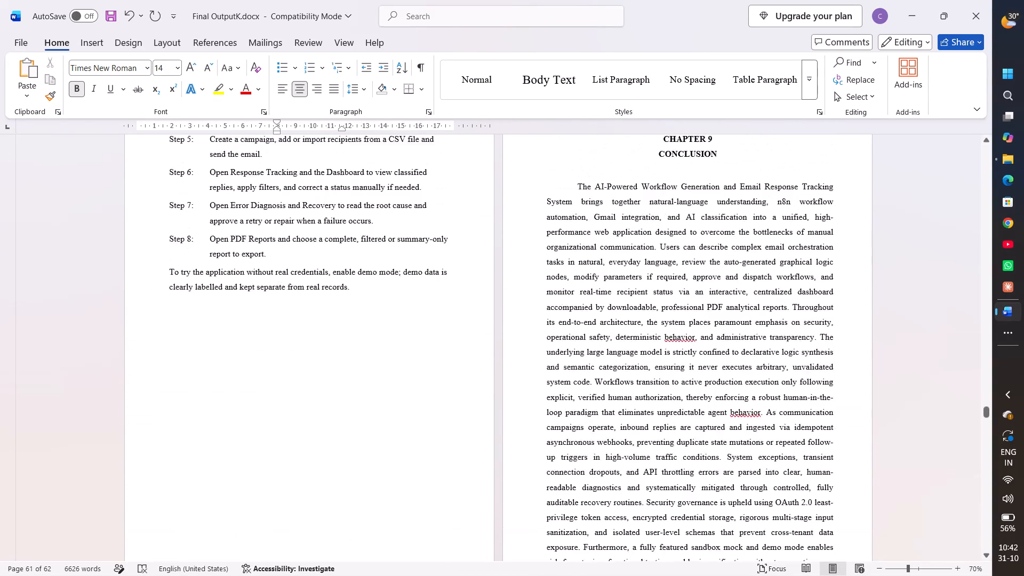
{"action": "scroll", "coordinate": [588, 215], "scroll_direction": "up", "scroll_amount": 5}
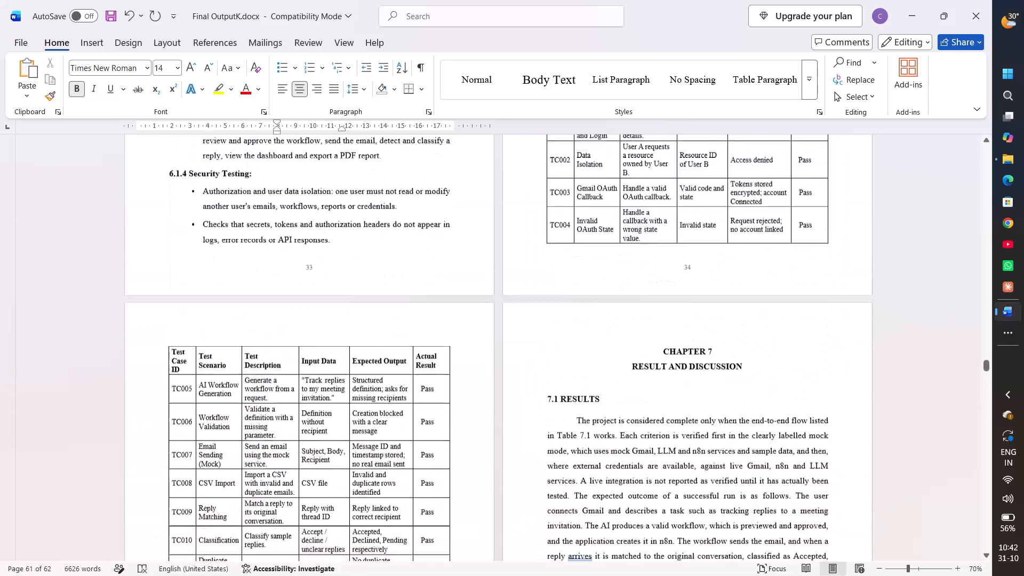
{"action": "scroll", "coordinate": [588, 215], "scroll_direction": "up", "scroll_amount": 5}
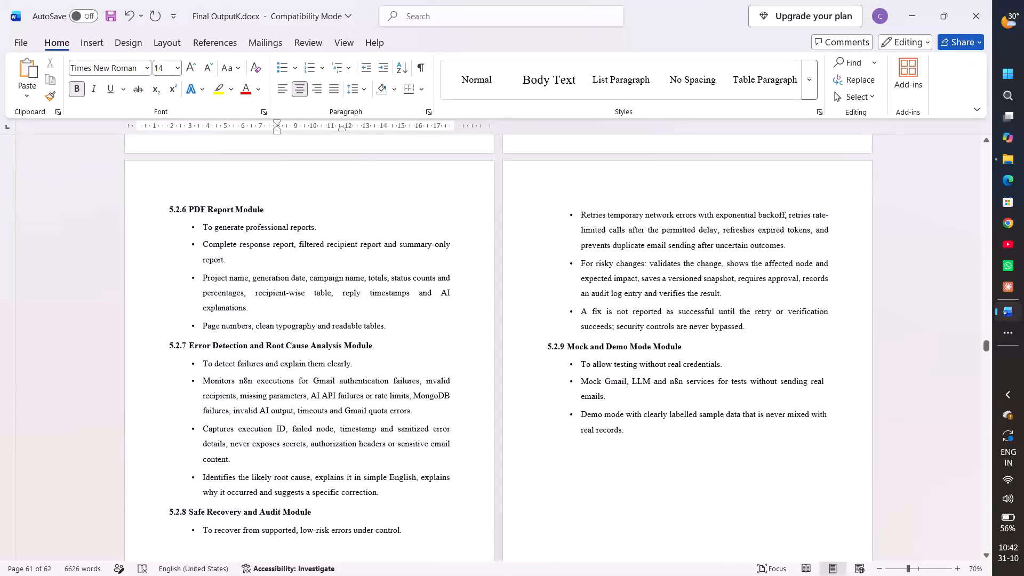
{"action": "scroll", "coordinate": [588, 215], "scroll_direction": "up", "scroll_amount": 5}
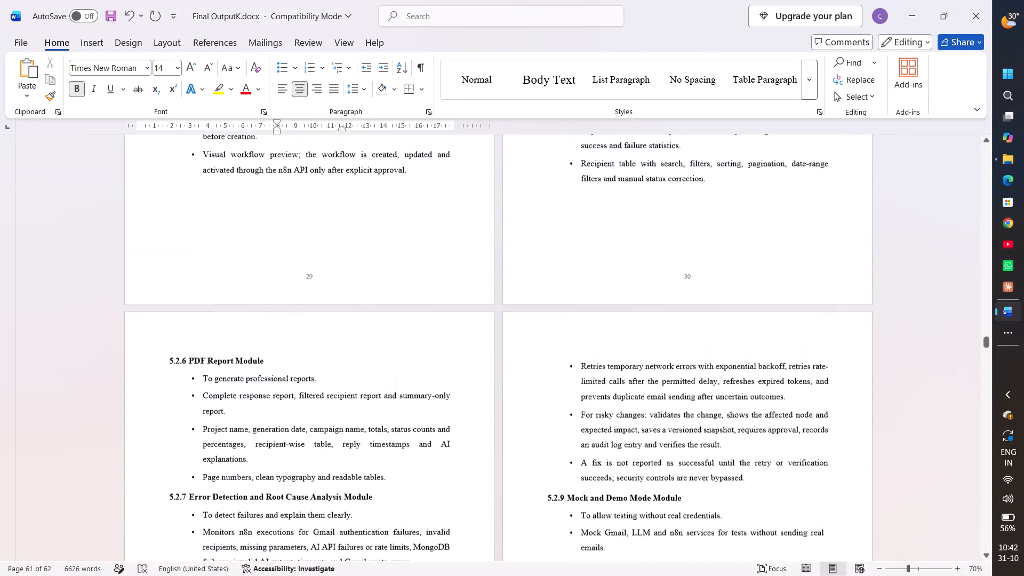
{"action": "scroll", "coordinate": [588, 215], "scroll_direction": "up", "scroll_amount": 4}
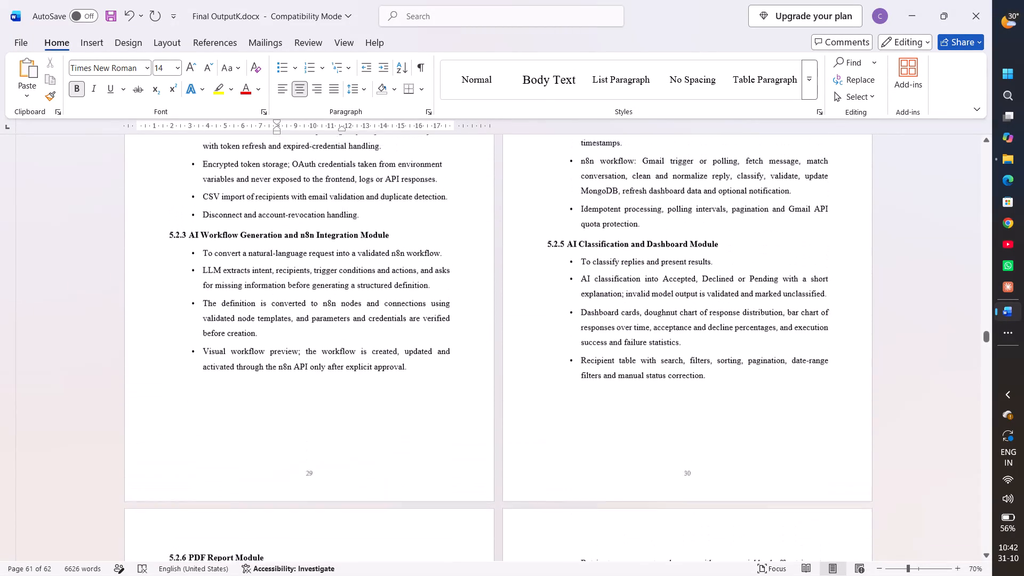
{"action": "scroll", "coordinate": [588, 215], "scroll_direction": "up", "scroll_amount": 2}
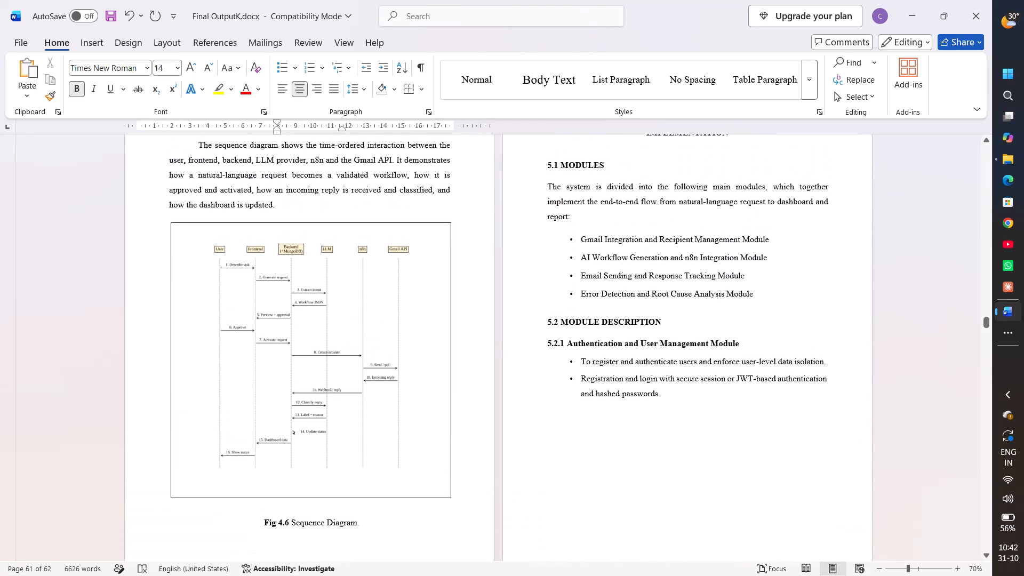
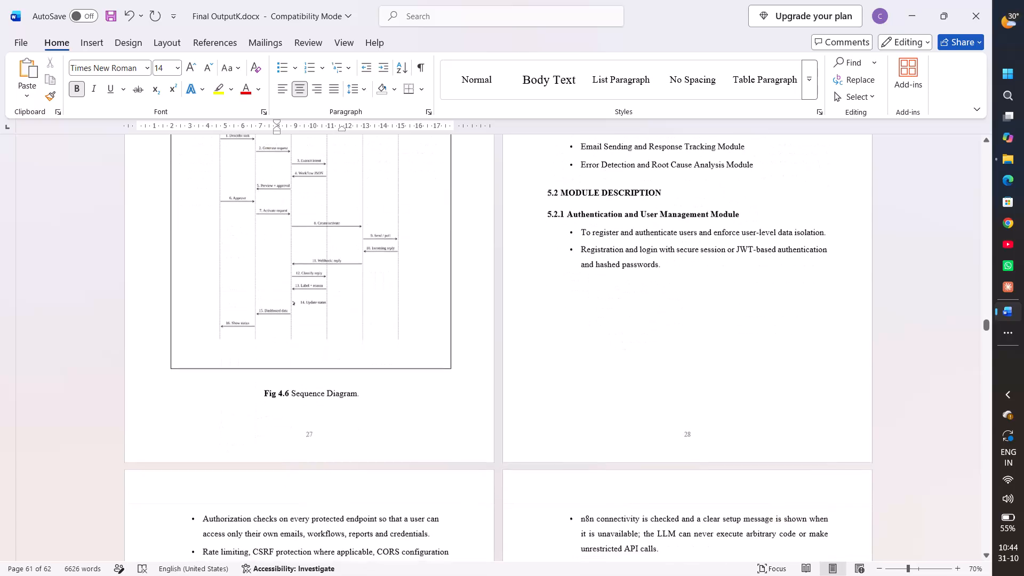
Delete the Chapter 5 text from section 5.2.1 Authentication and User Management Module up to the "n8n connectivity is checked" bullet.
{"action": "scroll", "coordinate": [620, 342], "scroll_direction": "up", "scroll_amount": 1}
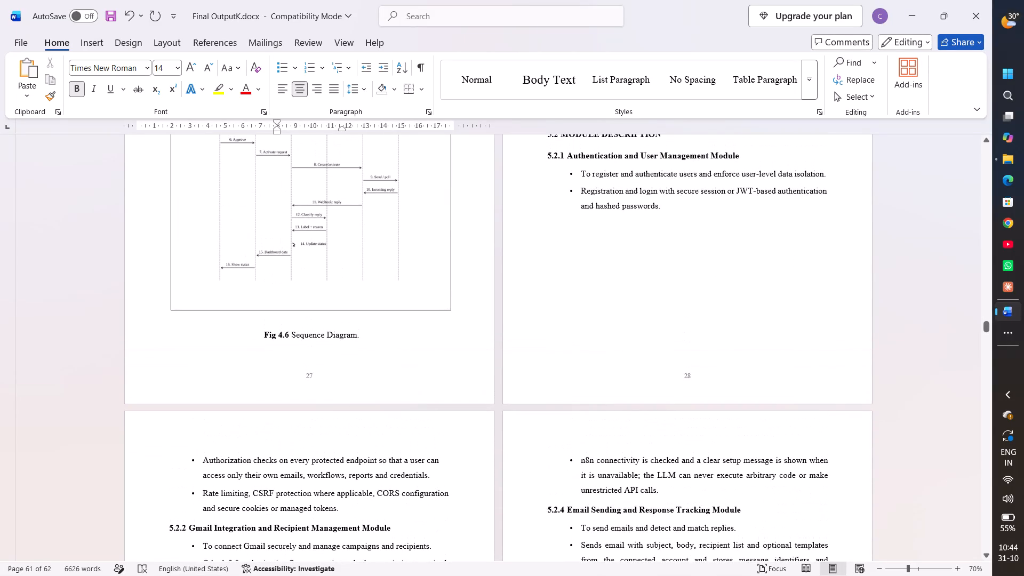
{"action": "scroll", "coordinate": [620, 342], "scroll_direction": "up", "scroll_amount": 1}
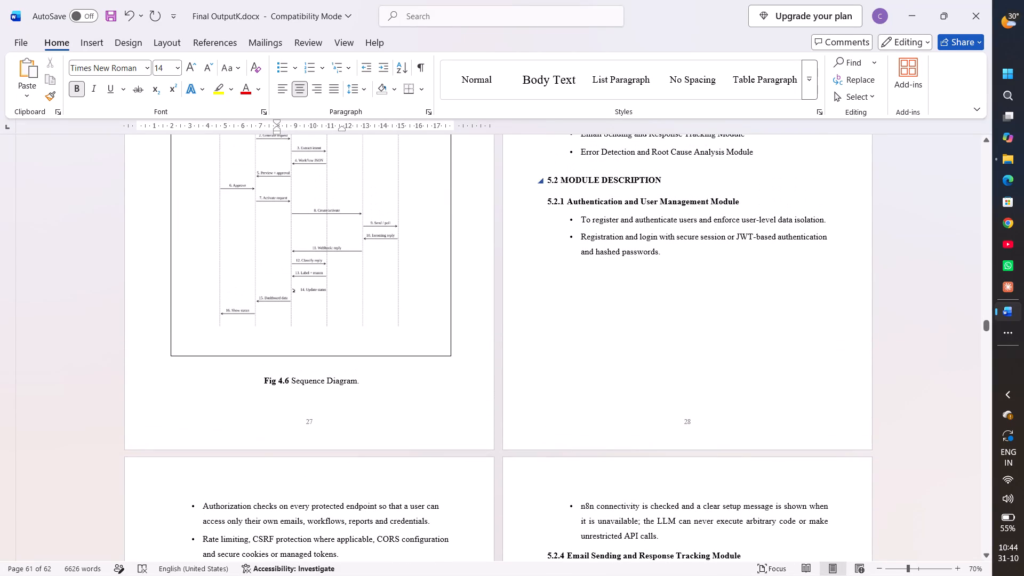
{"action": "left_click_drag", "start_coordinate": [546, 195], "coordinate": [668, 252]}
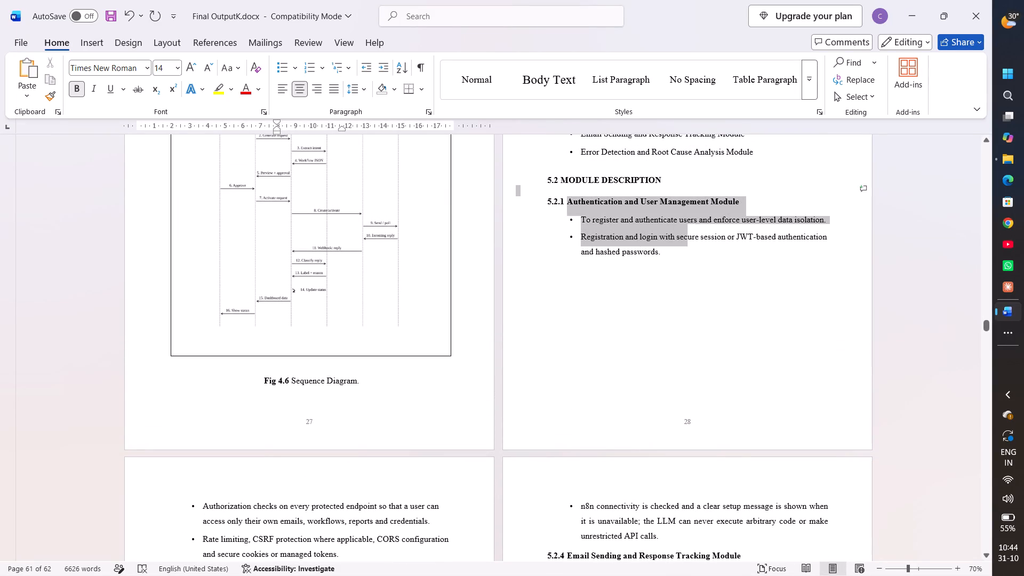
{"action": "left_click_drag", "start_coordinate": [668, 252], "coordinate": [513, 512]}
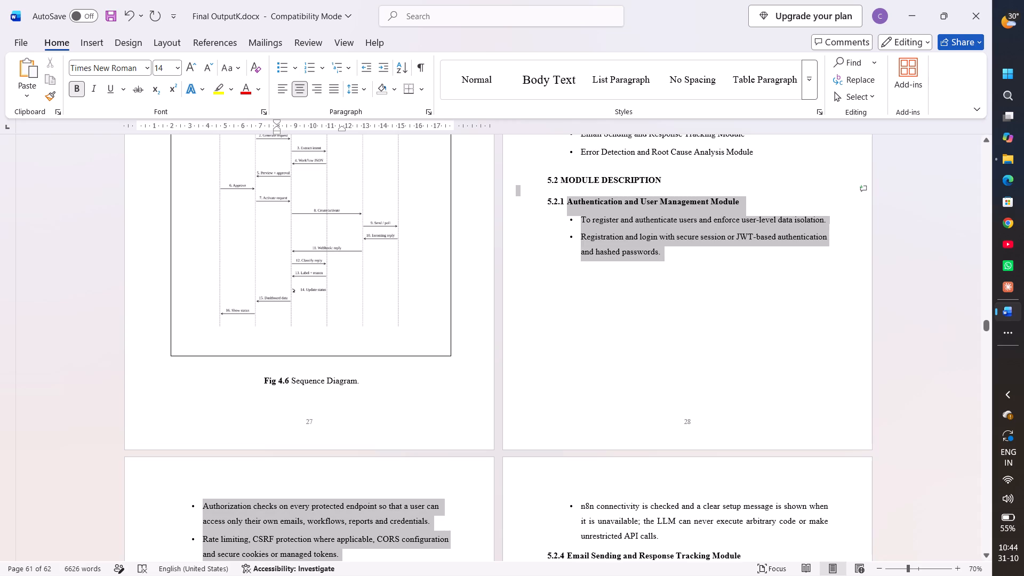
{"action": "left_click_drag", "start_coordinate": [513, 512], "coordinate": [513, 513]}
{"action": "key", "text": "BackSpace"}
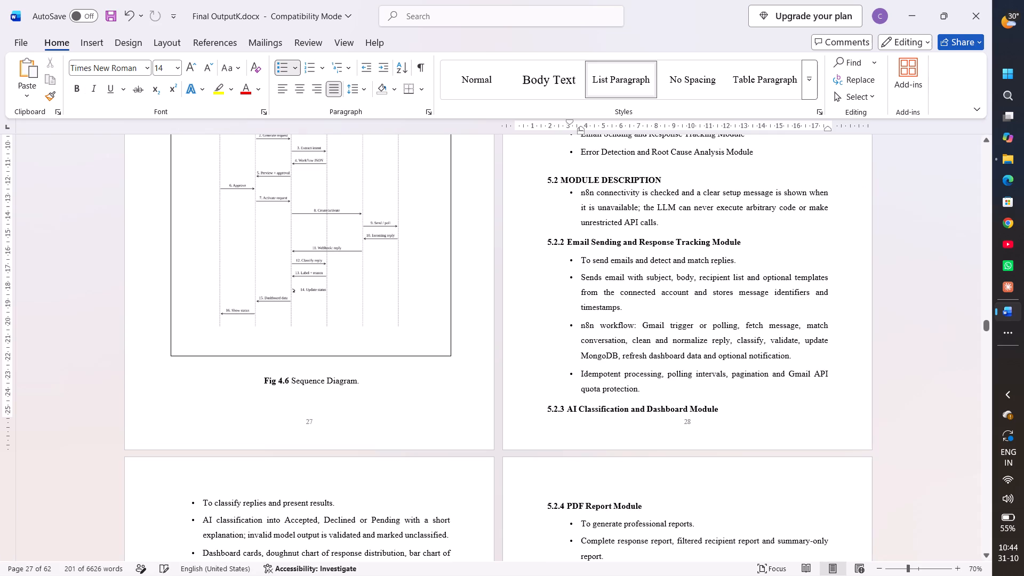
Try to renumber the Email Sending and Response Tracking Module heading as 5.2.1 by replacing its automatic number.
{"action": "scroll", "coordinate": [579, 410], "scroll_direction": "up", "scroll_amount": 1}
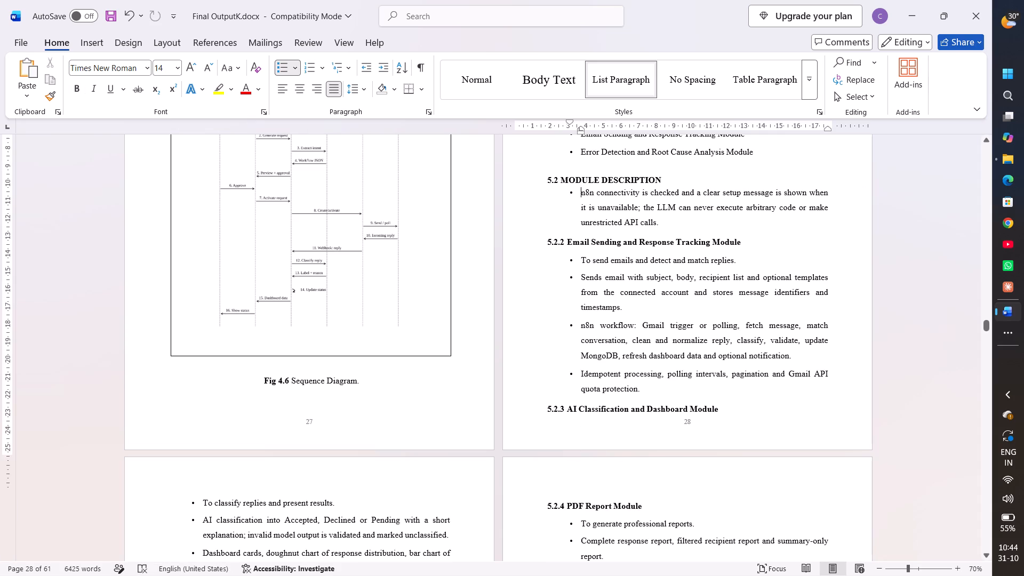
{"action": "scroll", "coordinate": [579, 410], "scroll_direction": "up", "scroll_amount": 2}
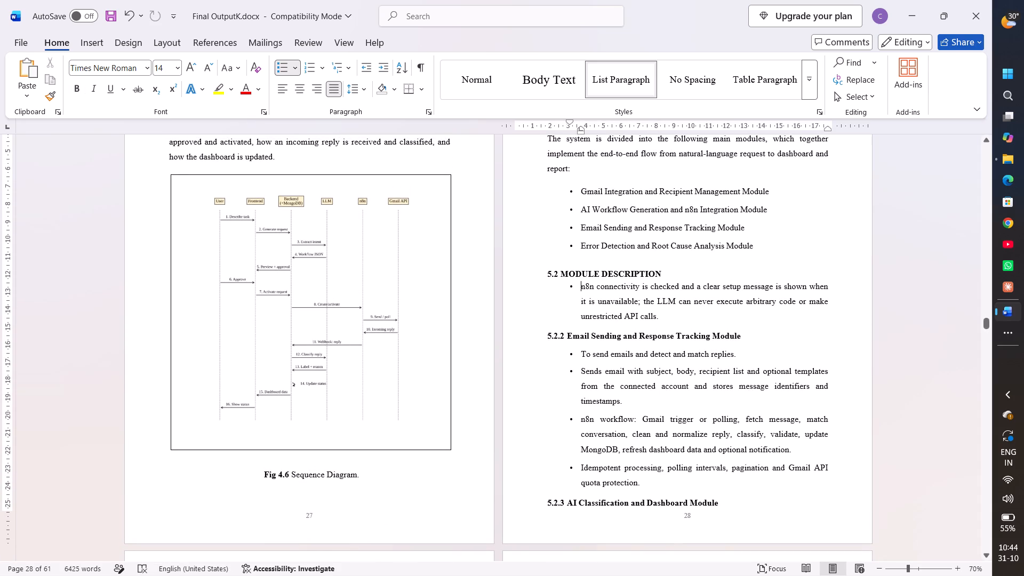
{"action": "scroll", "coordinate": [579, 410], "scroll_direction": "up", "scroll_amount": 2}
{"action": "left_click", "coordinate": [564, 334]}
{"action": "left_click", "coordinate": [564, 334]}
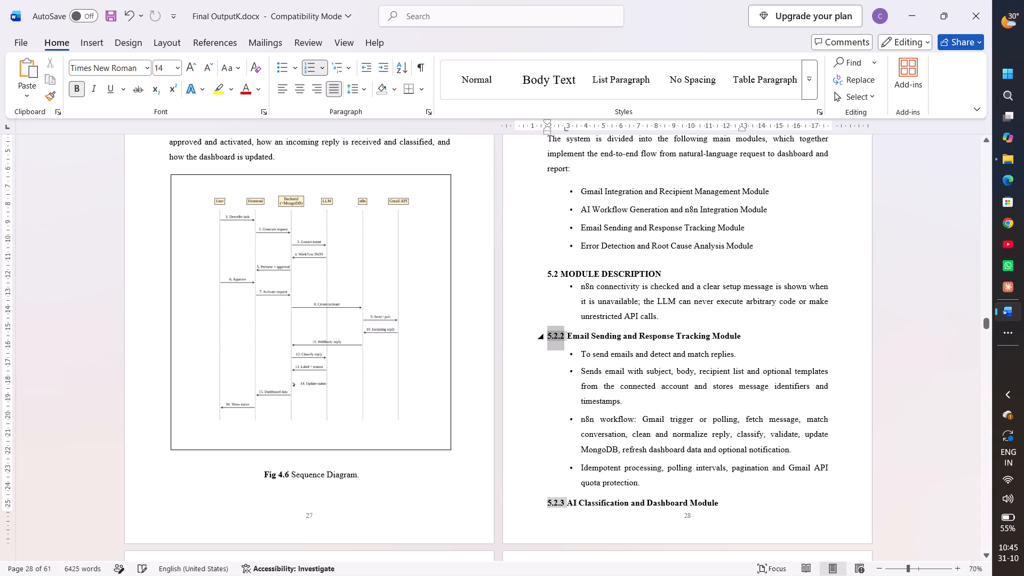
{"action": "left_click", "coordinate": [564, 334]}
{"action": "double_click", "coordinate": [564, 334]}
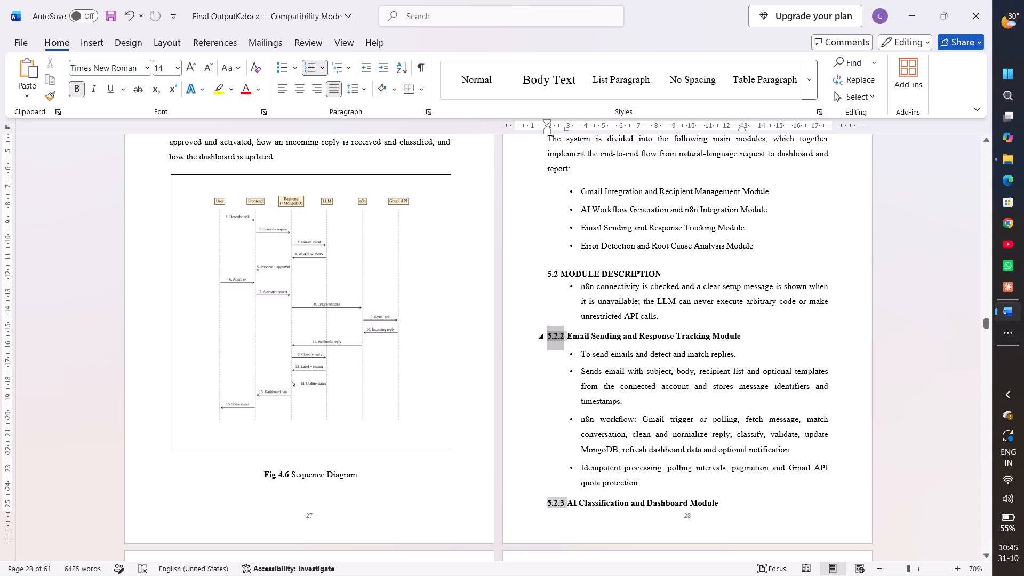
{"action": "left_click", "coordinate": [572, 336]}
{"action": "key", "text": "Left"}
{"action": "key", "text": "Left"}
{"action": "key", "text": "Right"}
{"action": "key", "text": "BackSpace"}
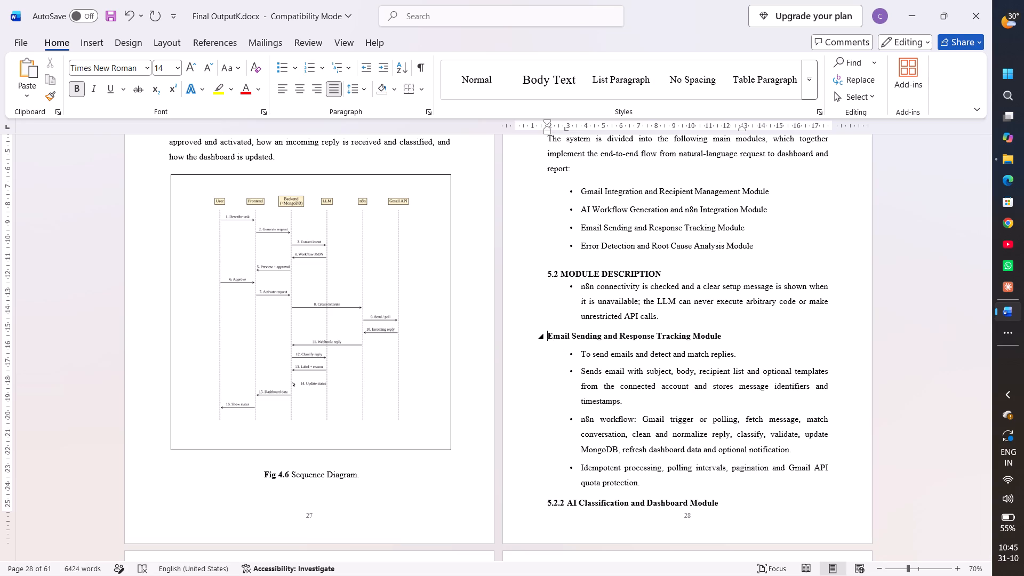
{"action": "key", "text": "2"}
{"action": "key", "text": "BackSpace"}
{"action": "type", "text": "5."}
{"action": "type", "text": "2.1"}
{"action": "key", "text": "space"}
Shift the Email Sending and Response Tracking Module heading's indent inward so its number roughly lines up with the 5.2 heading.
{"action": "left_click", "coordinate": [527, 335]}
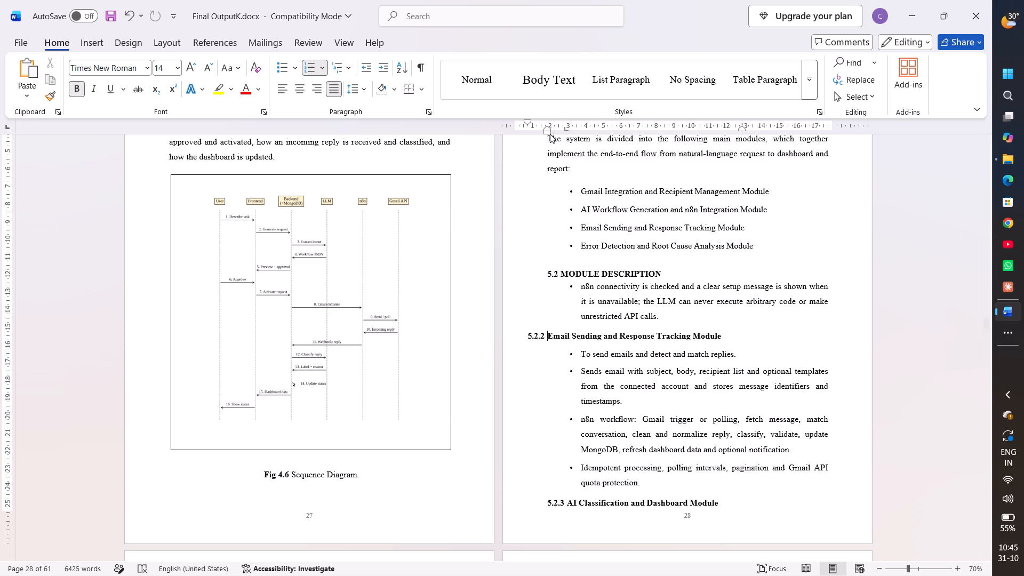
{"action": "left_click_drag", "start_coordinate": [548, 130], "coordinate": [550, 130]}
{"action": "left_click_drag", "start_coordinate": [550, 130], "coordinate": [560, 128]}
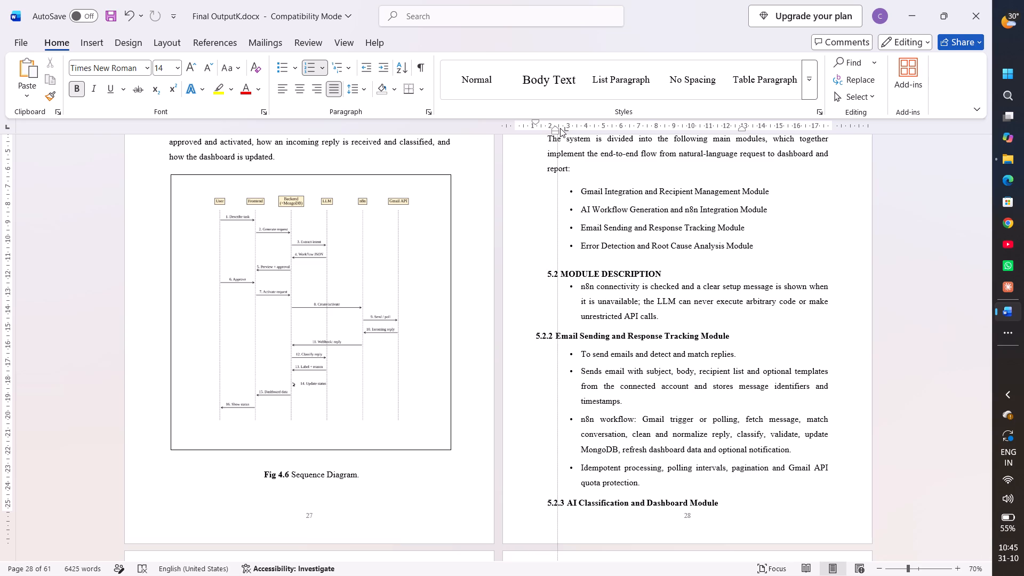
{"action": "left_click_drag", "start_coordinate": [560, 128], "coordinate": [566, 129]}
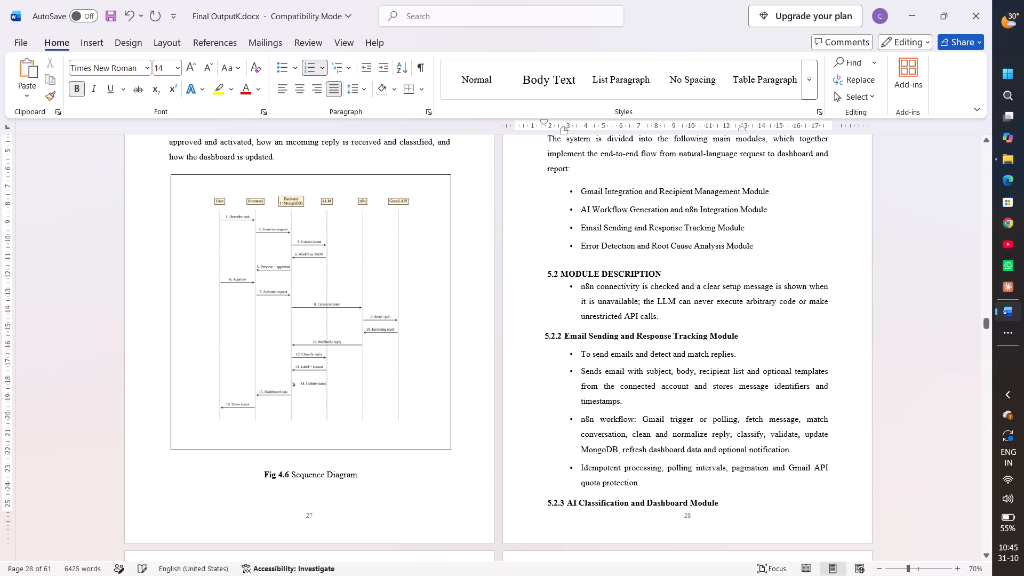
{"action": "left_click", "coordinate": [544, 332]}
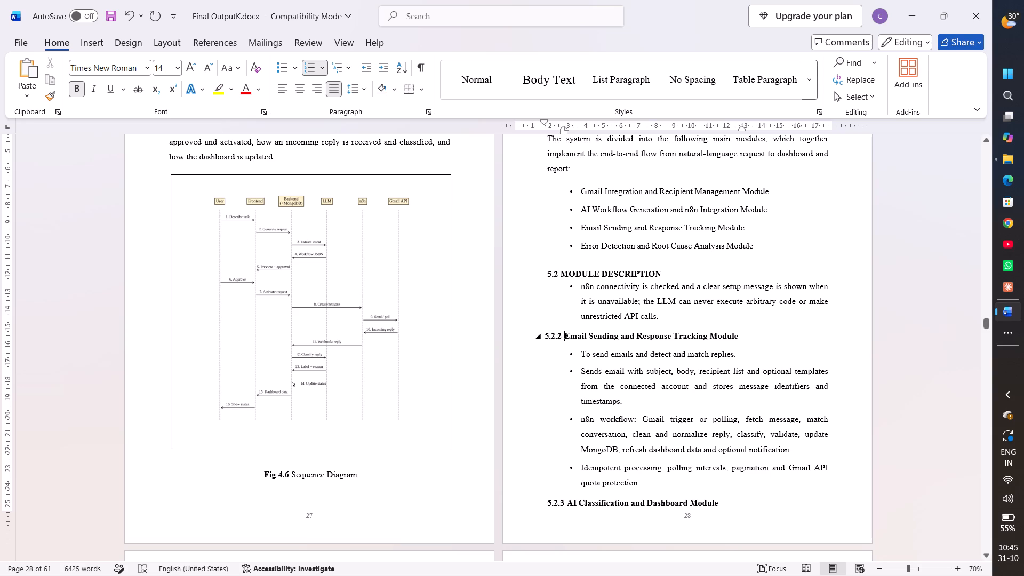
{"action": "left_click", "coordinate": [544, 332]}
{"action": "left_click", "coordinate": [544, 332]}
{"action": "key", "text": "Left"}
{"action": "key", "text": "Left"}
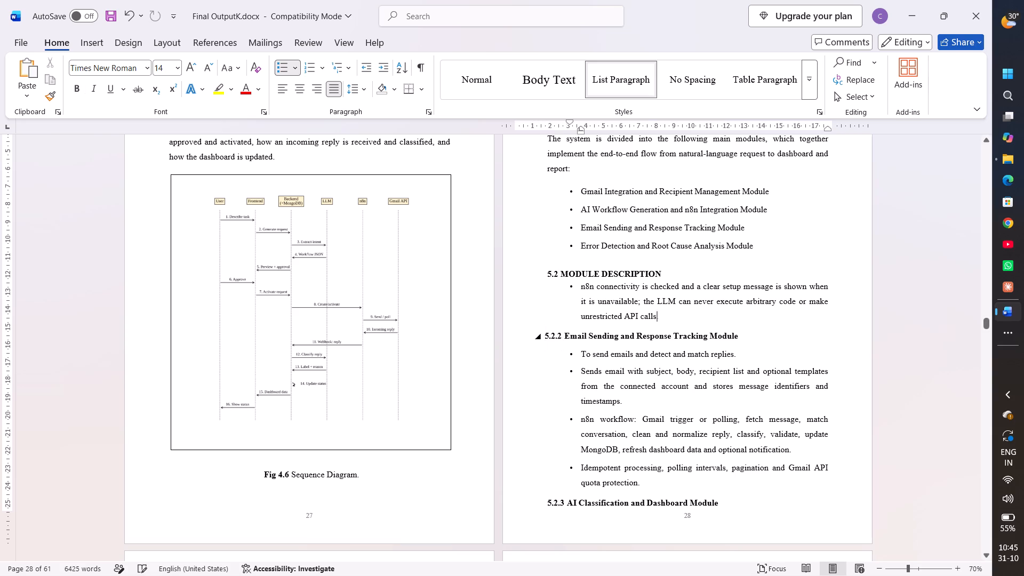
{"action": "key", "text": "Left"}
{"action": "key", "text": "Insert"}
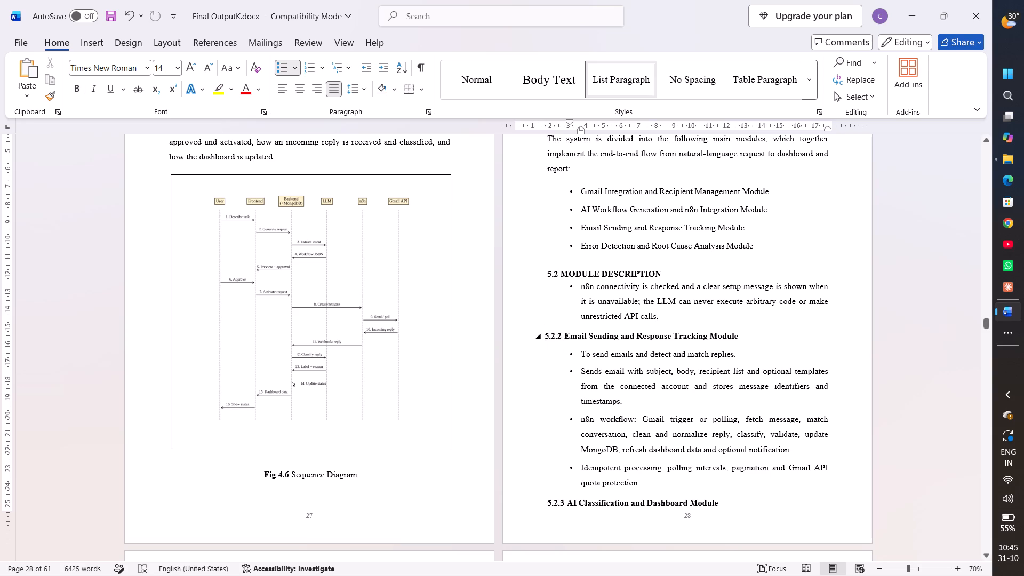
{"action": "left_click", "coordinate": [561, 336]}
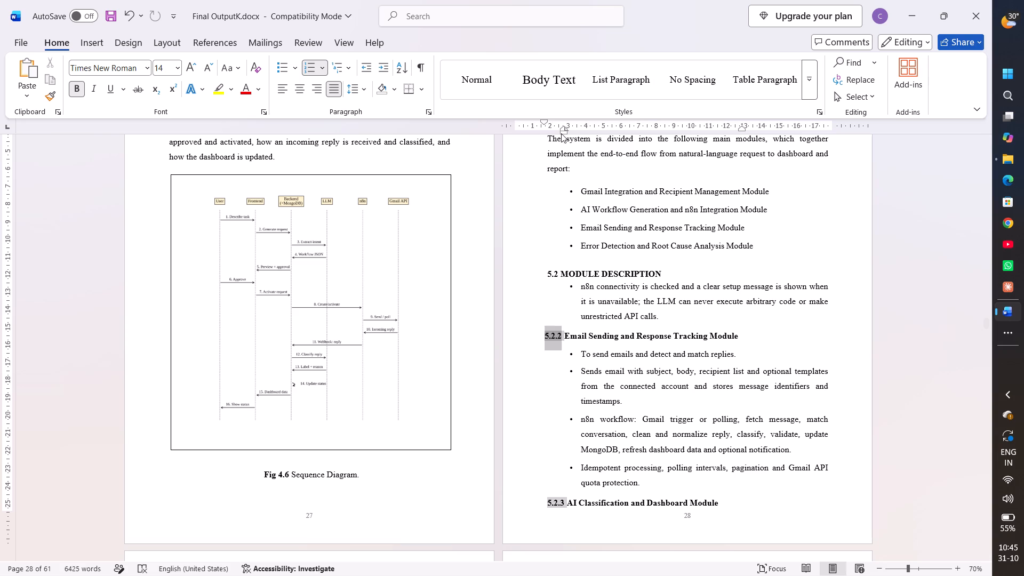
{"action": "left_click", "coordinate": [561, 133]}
Remove the Email Sending and Response Tracking Module heading's number and enter 5.2.1 in its place.
{"action": "scroll", "coordinate": [693, 275], "scroll_direction": "up", "scroll_amount": 1}
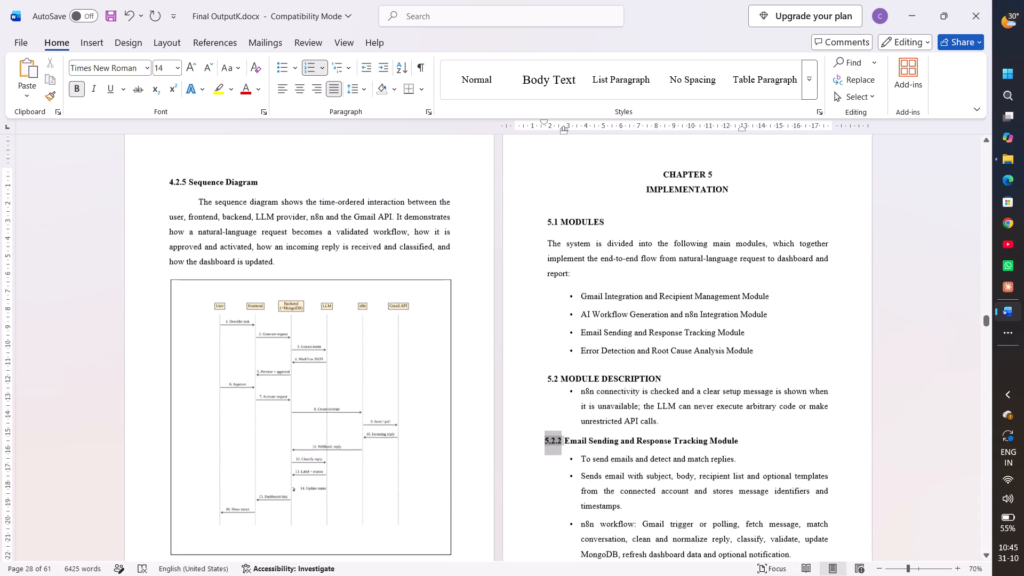
{"action": "scroll", "coordinate": [693, 275], "scroll_direction": "up", "scroll_amount": 2}
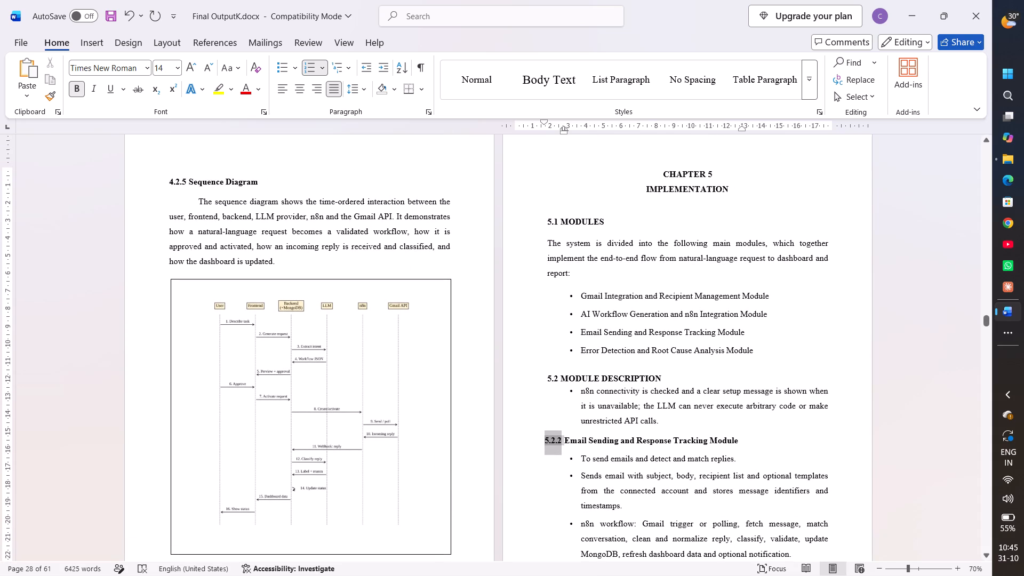
{"action": "scroll", "coordinate": [693, 275], "scroll_direction": "up", "scroll_amount": 5}
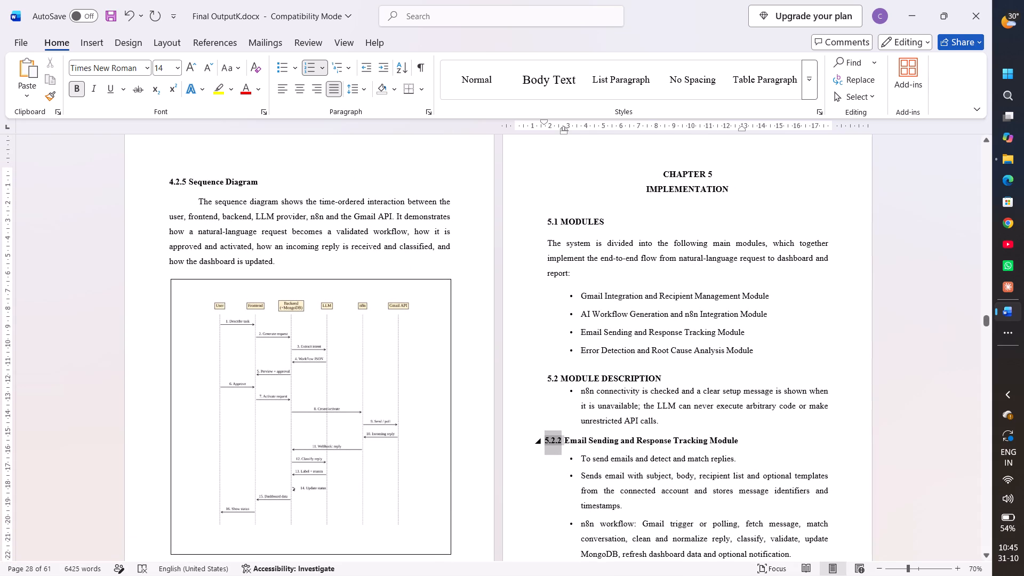
{"action": "left_click", "coordinate": [566, 439]}
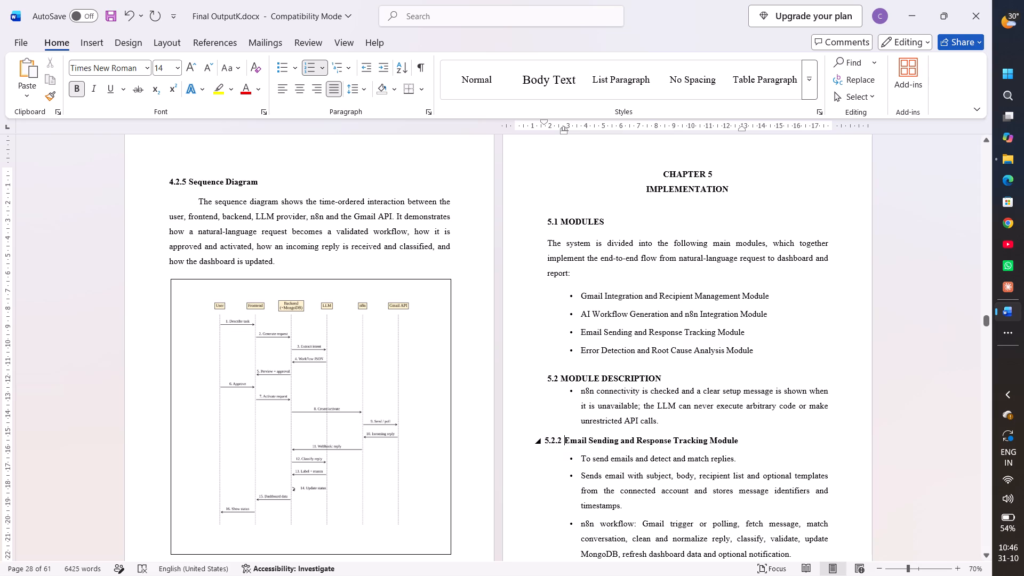
{"action": "key", "text": "BackSpace"}
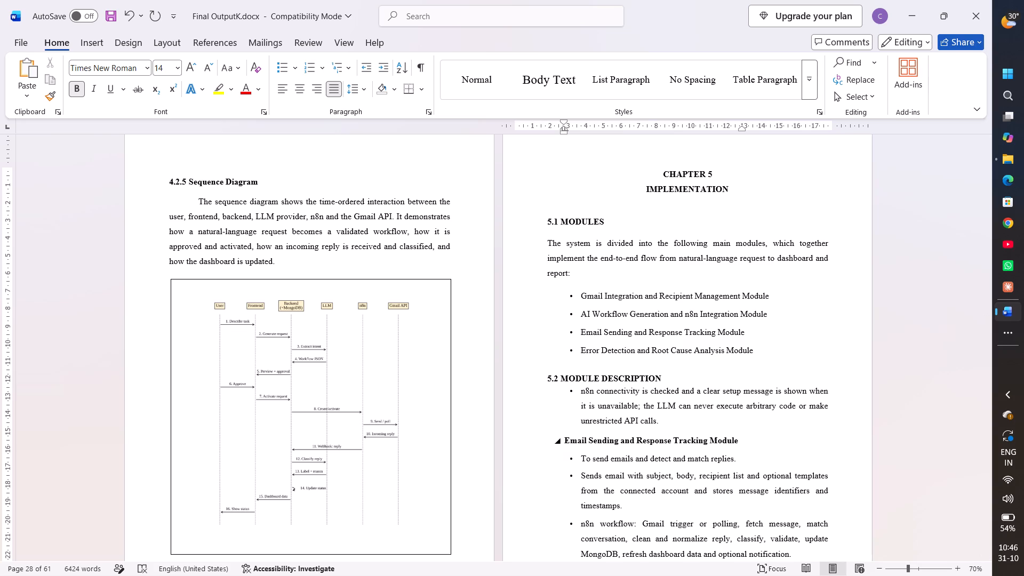
{"action": "type", "text": "5.2.1"}
{"action": "key", "text": "space"}
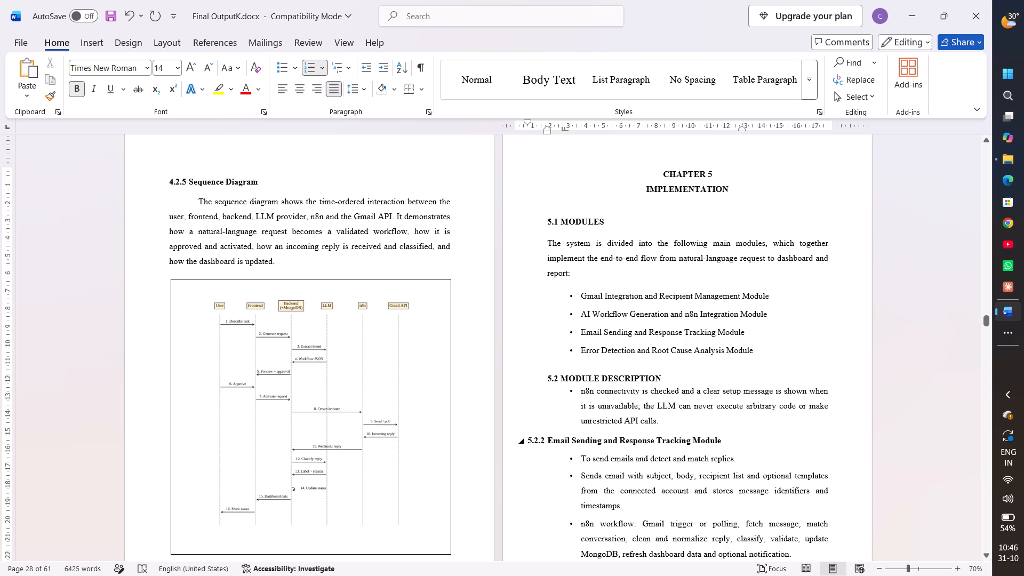
Widen the hanging indent of the Email Sending and Response Tracking Module heading to about 2.5 on the ruler.
{"action": "left_click", "coordinate": [530, 438]}
{"action": "left_click_drag", "start_coordinate": [546, 129], "coordinate": [559, 127]}
Move the first-line indent of the Email Sending and Response Tracking Module heading inward to about 1.5 on the ruler.
{"action": "left_click", "coordinate": [527, 435]}
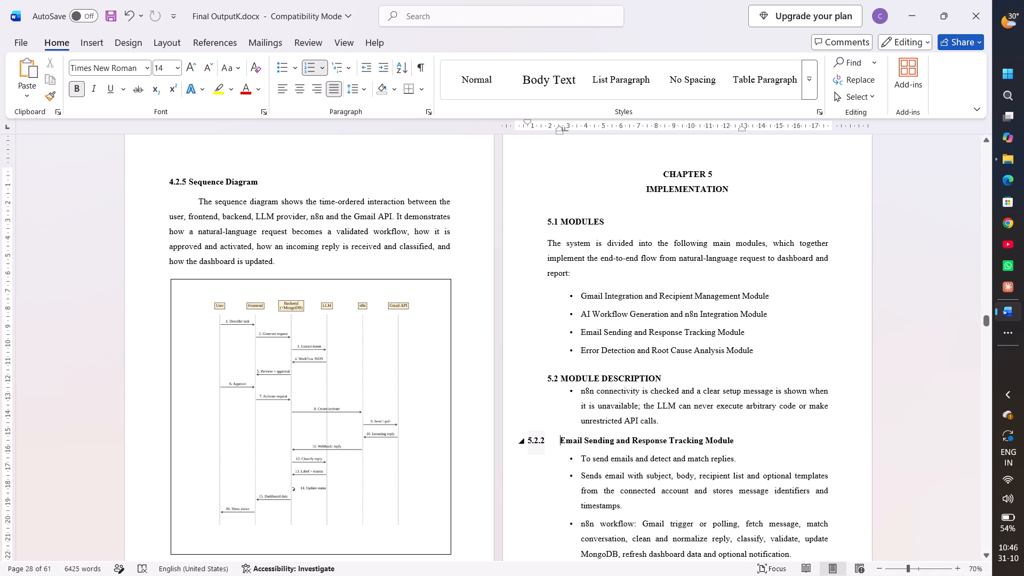
{"action": "left_click", "coordinate": [527, 435]}
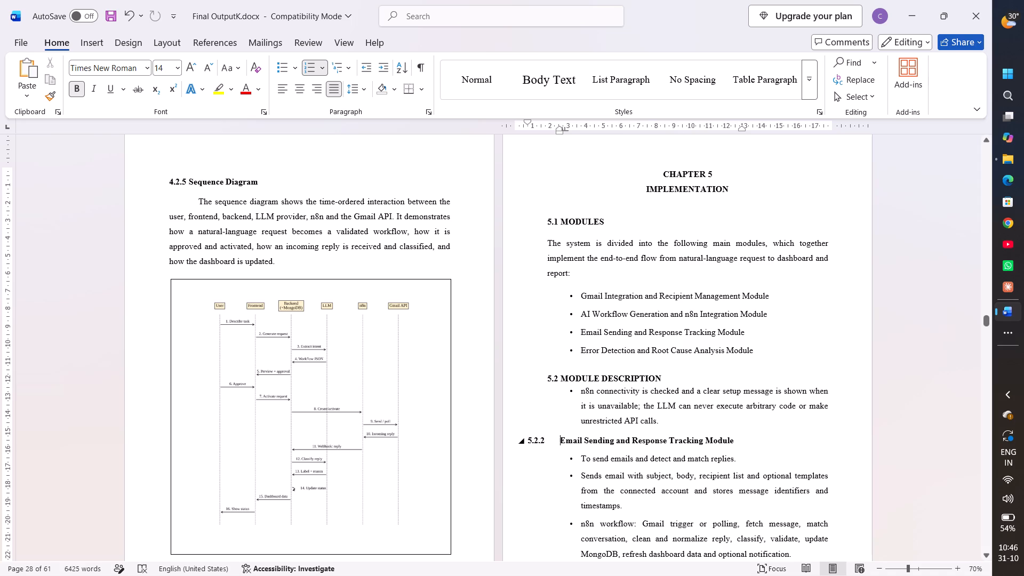
{"action": "triple_click", "coordinate": [527, 435]}
{"action": "left_click", "coordinate": [527, 435]}
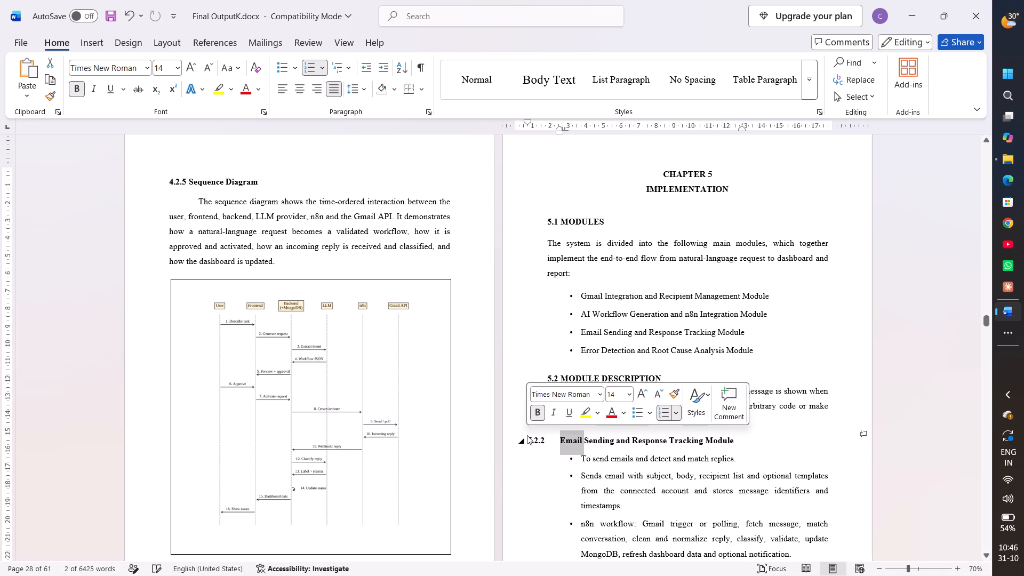
{"action": "left_click_drag", "start_coordinate": [527, 435], "coordinate": [539, 441]}
{"action": "left_click", "coordinate": [539, 441]}
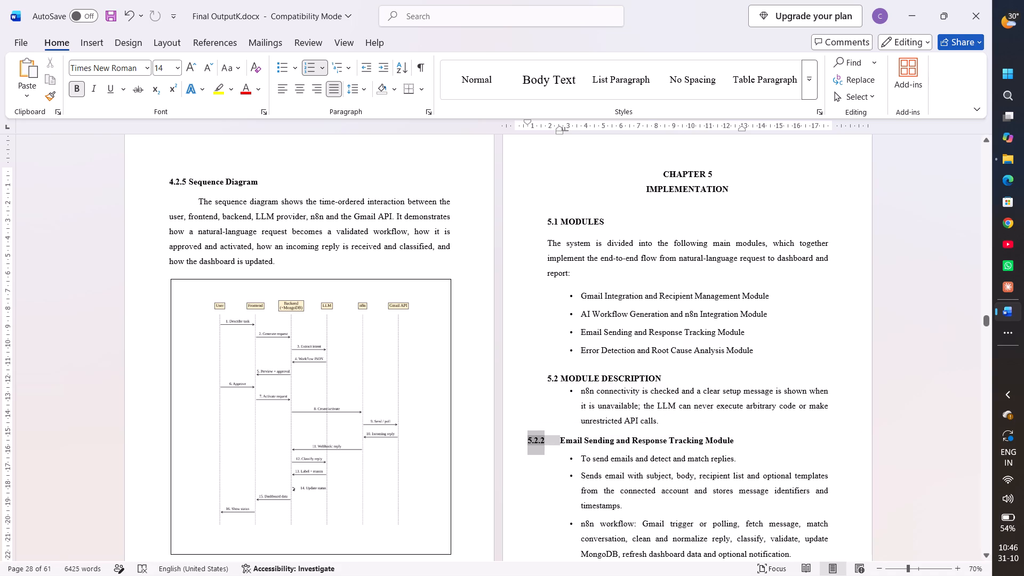
{"action": "left_click", "coordinate": [525, 124]}
{"action": "left_click_drag", "start_coordinate": [526, 122], "coordinate": [538, 115]}
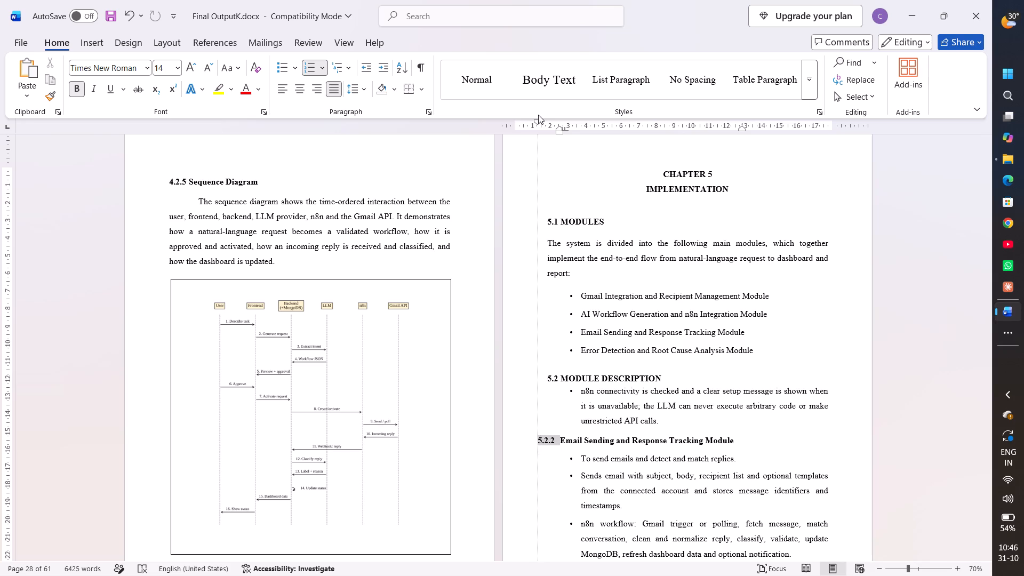
{"action": "left_click_drag", "start_coordinate": [538, 115], "coordinate": [545, 114]}
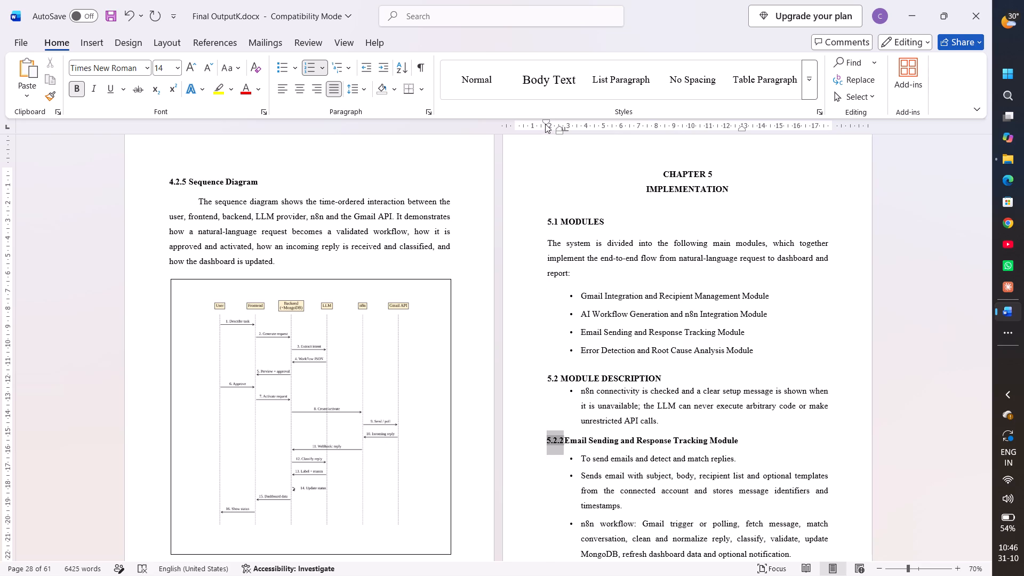
{"action": "left_click", "coordinate": [546, 121]}
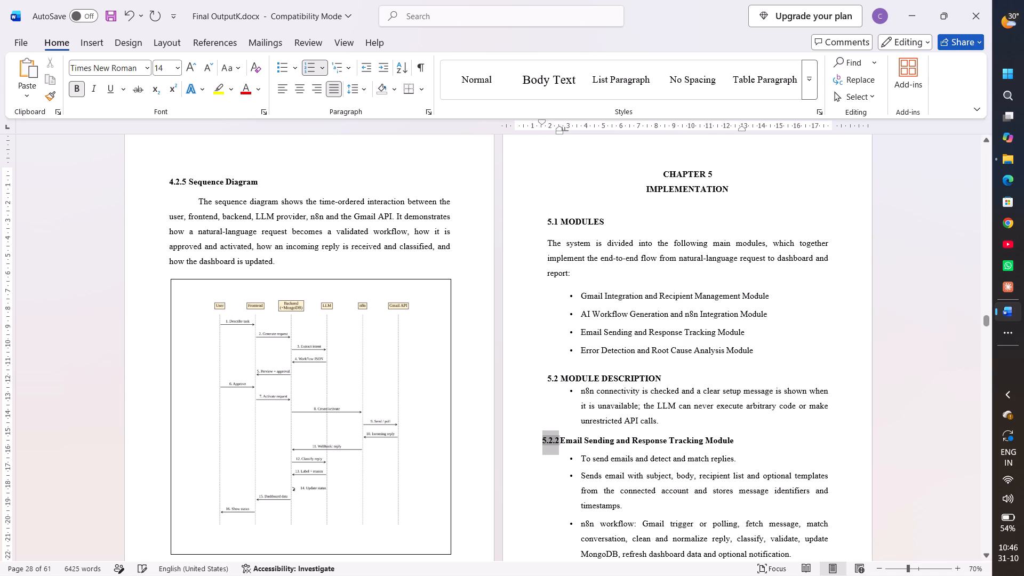
Insert a space before the Email Sending and Response Tracking Module heading text to separate it from its number.
{"action": "left_click", "coordinate": [556, 435]}
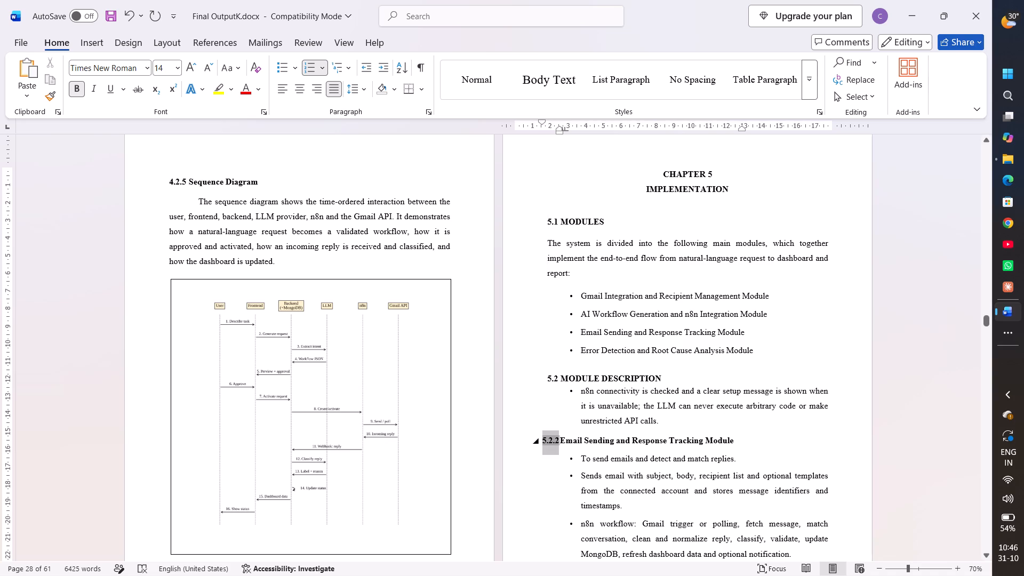
{"action": "left_click", "coordinate": [561, 437]}
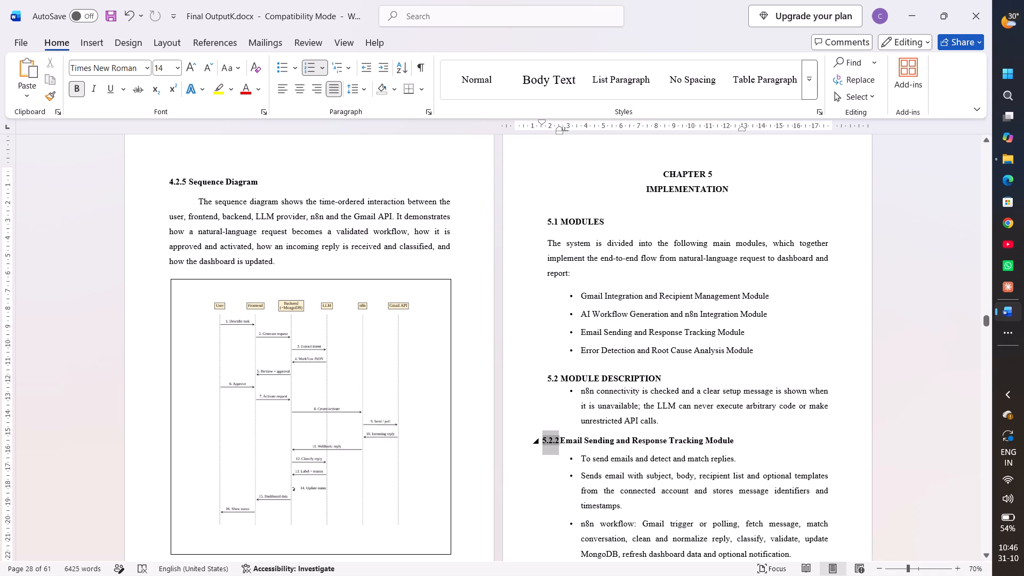
{"action": "key", "text": "space"}
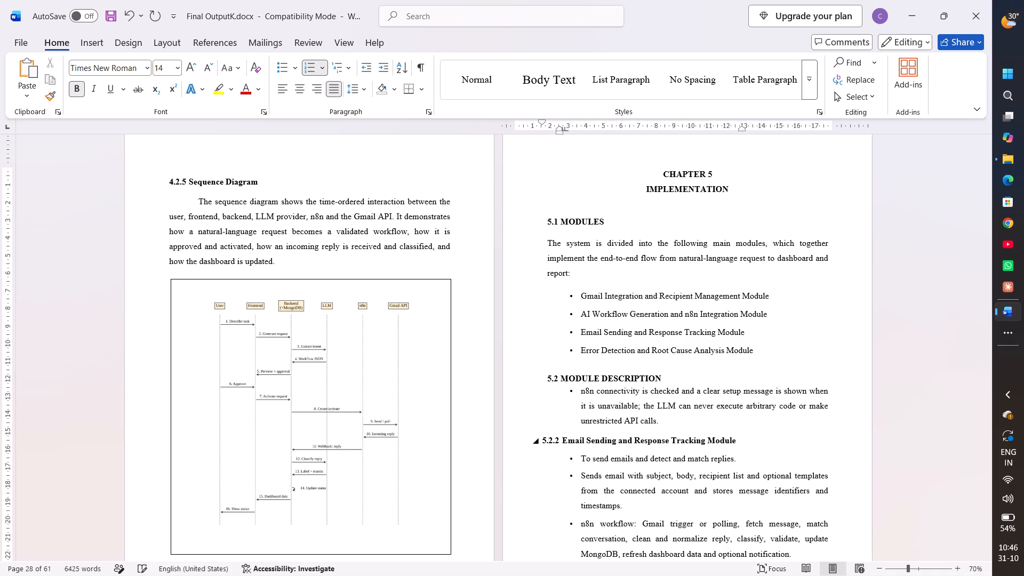
{"action": "key", "text": "space"}
{"action": "key", "text": "BackSpace"}
{"action": "left_click", "coordinate": [559, 129]}
Review the module descriptions under 5.2 through the Safe Recovery and Audit Module against the module list in 5.1.
{"action": "scroll", "coordinate": [679, 371], "scroll_direction": "down", "scroll_amount": 1}
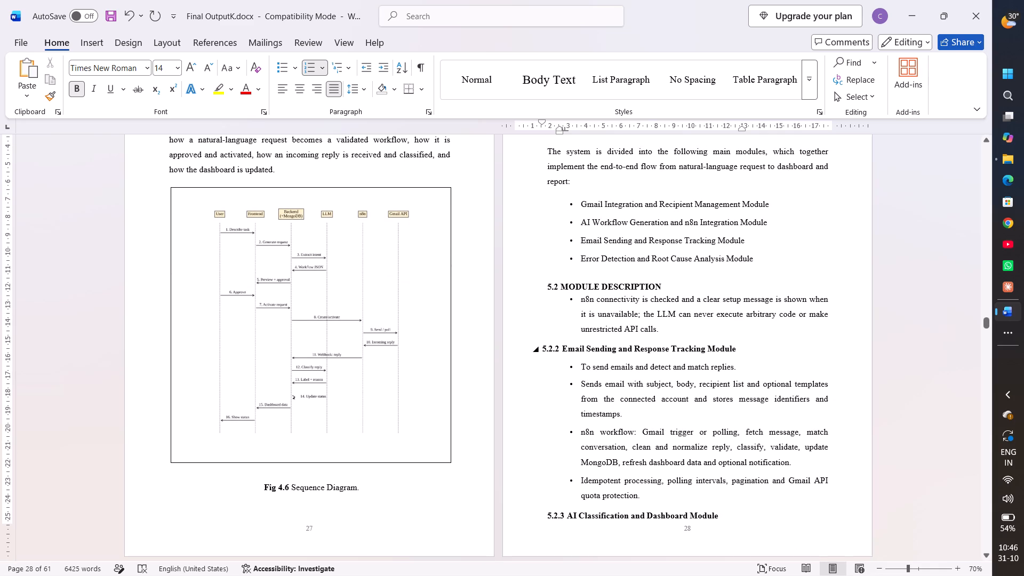
{"action": "scroll", "coordinate": [631, 355], "scroll_direction": "down", "scroll_amount": 1}
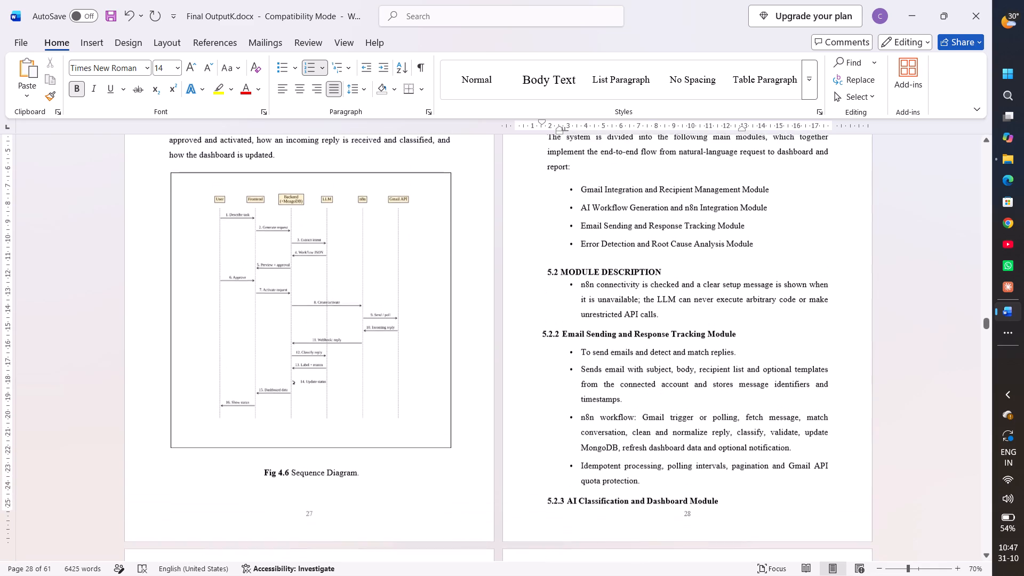
{"action": "scroll", "coordinate": [631, 355], "scroll_direction": "down", "scroll_amount": 2}
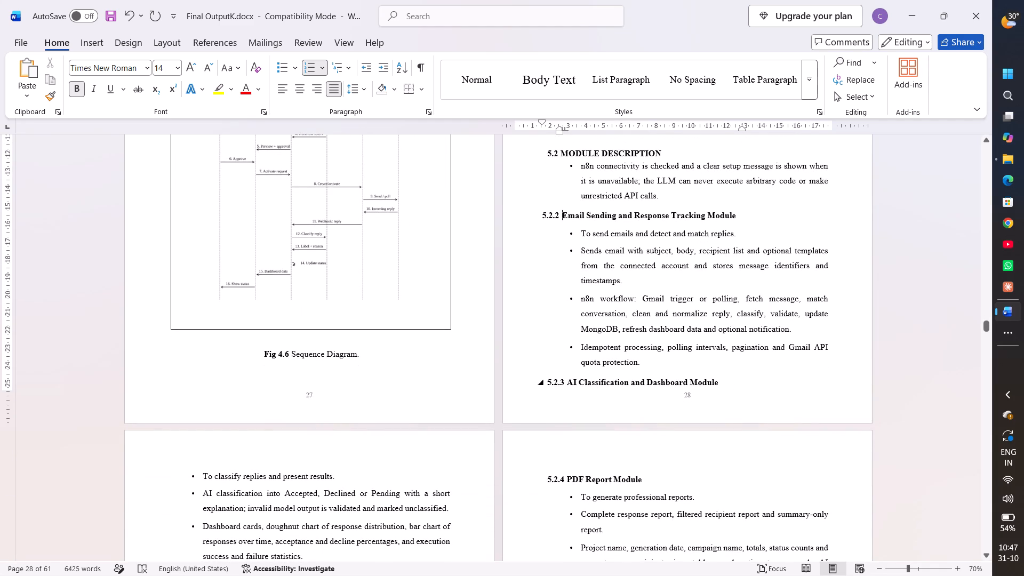
{"action": "scroll", "coordinate": [577, 362], "scroll_direction": "down", "scroll_amount": 3}
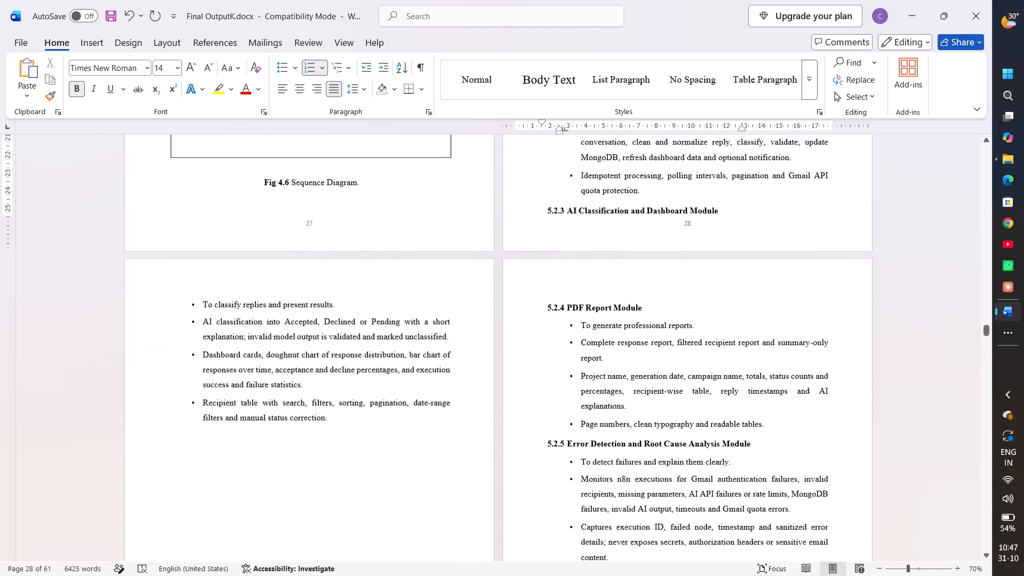
{"action": "scroll", "coordinate": [577, 362], "scroll_direction": "down", "scroll_amount": 2}
{"action": "scroll", "coordinate": [577, 362], "scroll_direction": "up", "scroll_amount": 1}
{"action": "scroll", "coordinate": [577, 362], "scroll_direction": "down", "scroll_amount": 2}
{"action": "scroll", "coordinate": [577, 362], "scroll_direction": "up", "scroll_amount": 2}
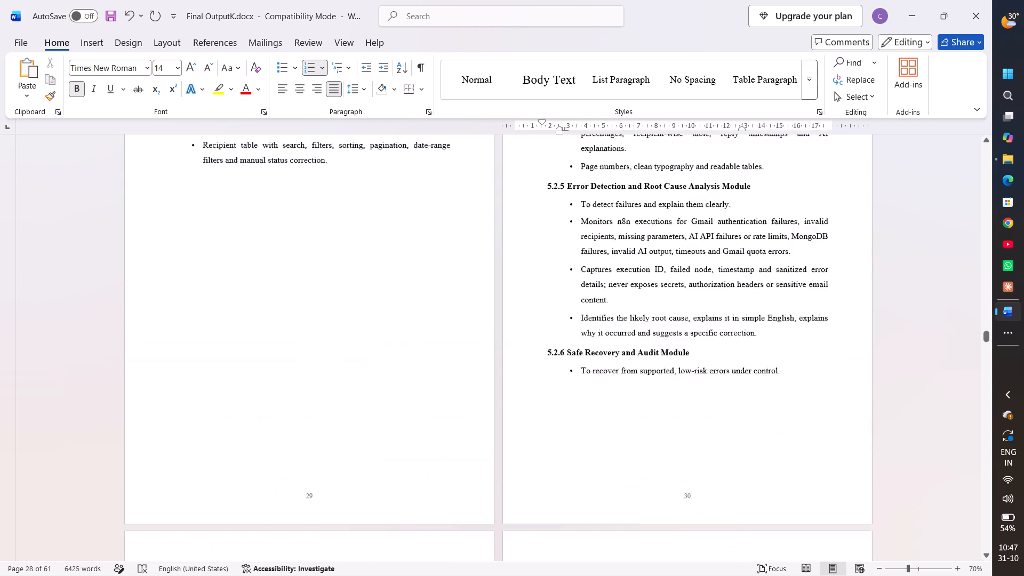
{"action": "scroll", "coordinate": [577, 362], "scroll_direction": "up", "scroll_amount": 4}
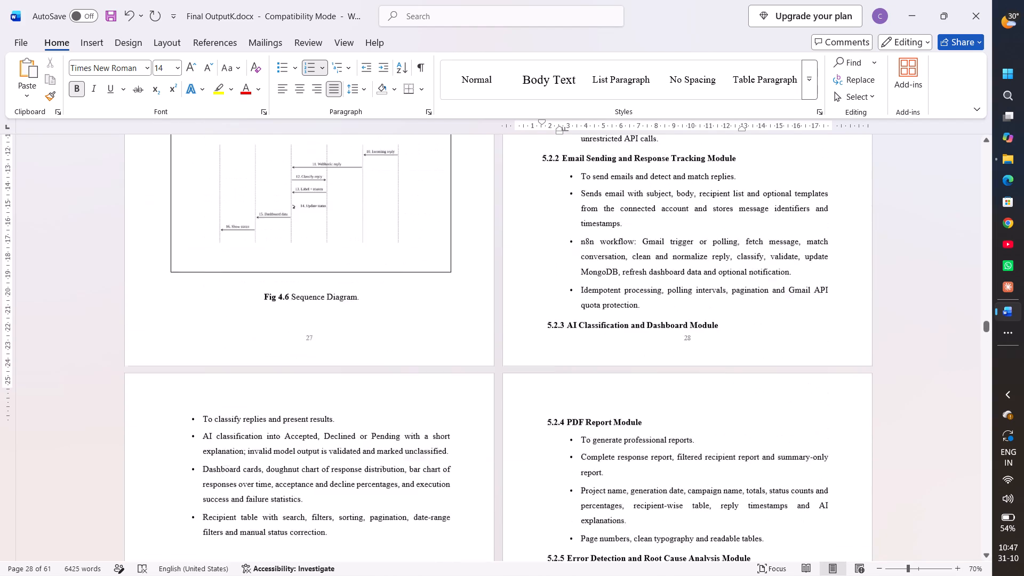
{"action": "scroll", "coordinate": [577, 362], "scroll_direction": "right", "scroll_amount": 2}
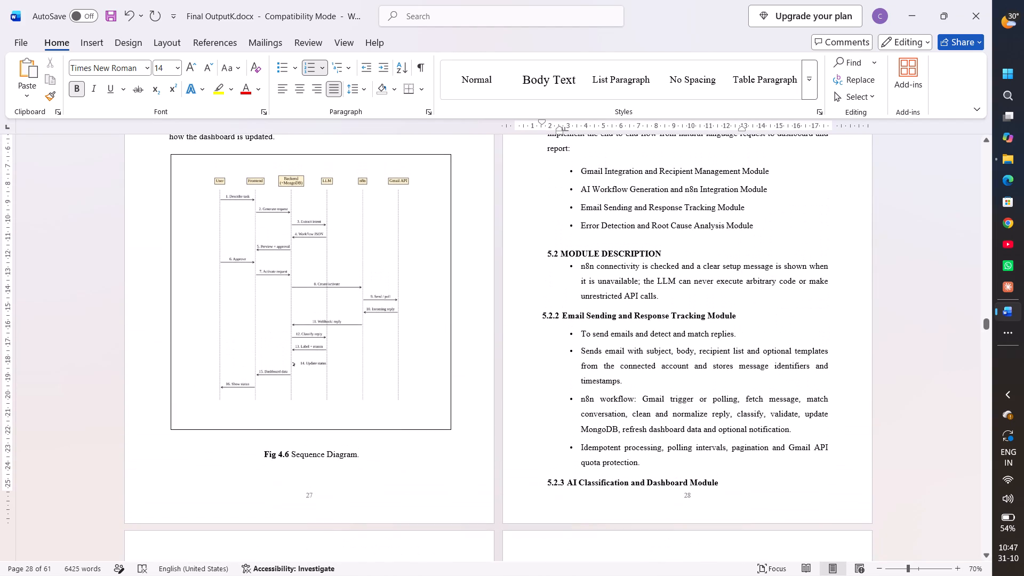
{"action": "scroll", "coordinate": [577, 362], "scroll_direction": "right", "scroll_amount": 3}
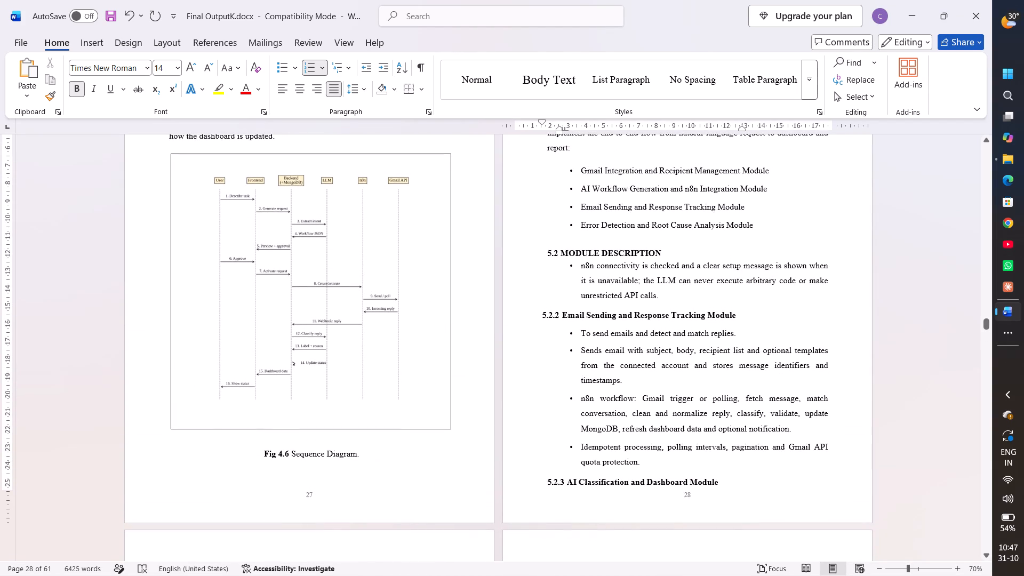
{"action": "scroll", "coordinate": [577, 362], "scroll_direction": "right", "scroll_amount": 2}
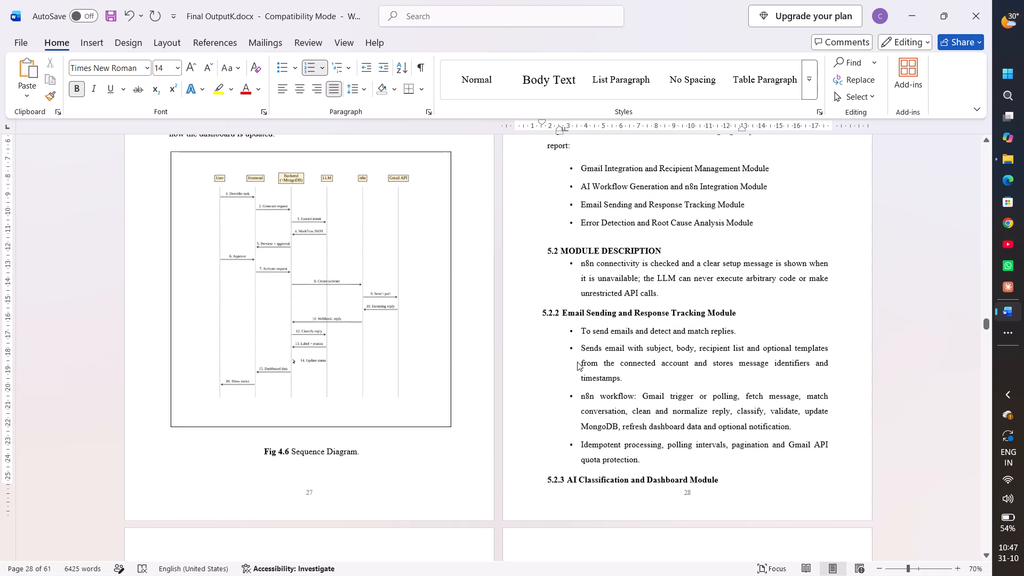
{"action": "scroll", "coordinate": [577, 362], "scroll_direction": "right", "scroll_amount": 1}
{"action": "scroll", "coordinate": [577, 362], "scroll_direction": "down", "scroll_amount": 3}
{"action": "scroll", "coordinate": [577, 362], "scroll_direction": "up", "scroll_amount": 1}
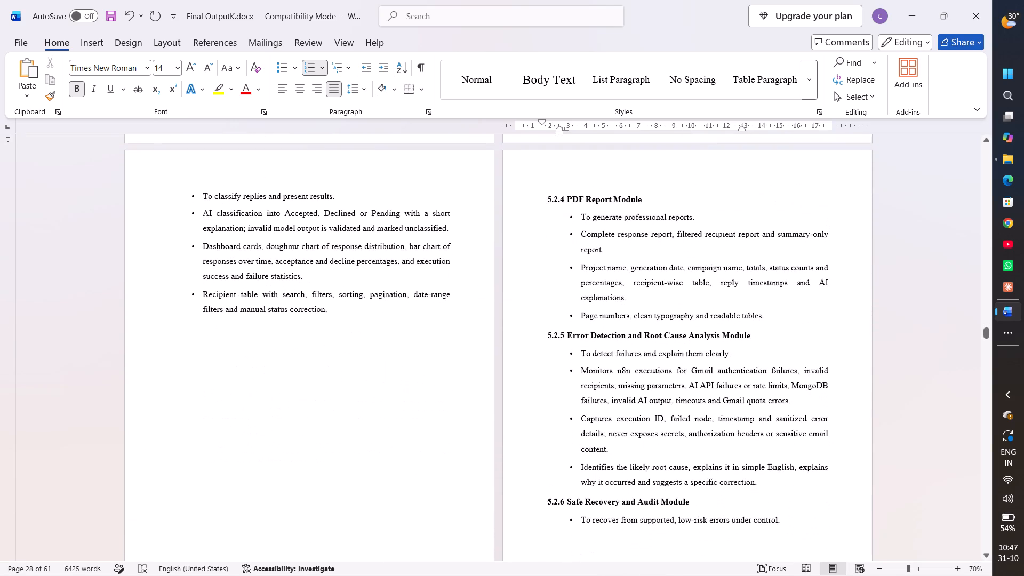
{"action": "scroll", "coordinate": [577, 362], "scroll_direction": "up", "scroll_amount": 4}
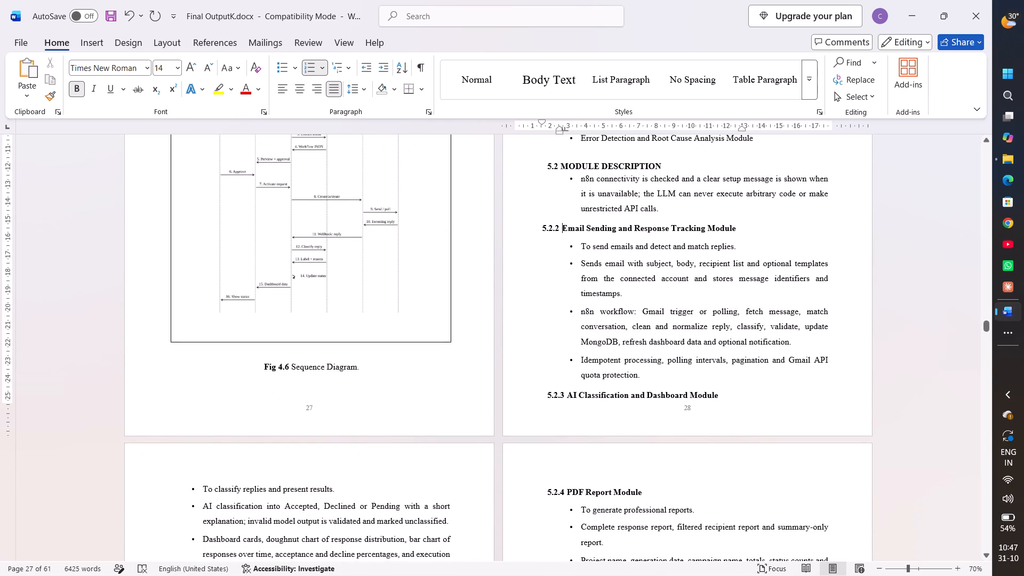
{"action": "scroll", "coordinate": [570, 234], "scroll_direction": "up", "scroll_amount": 1}
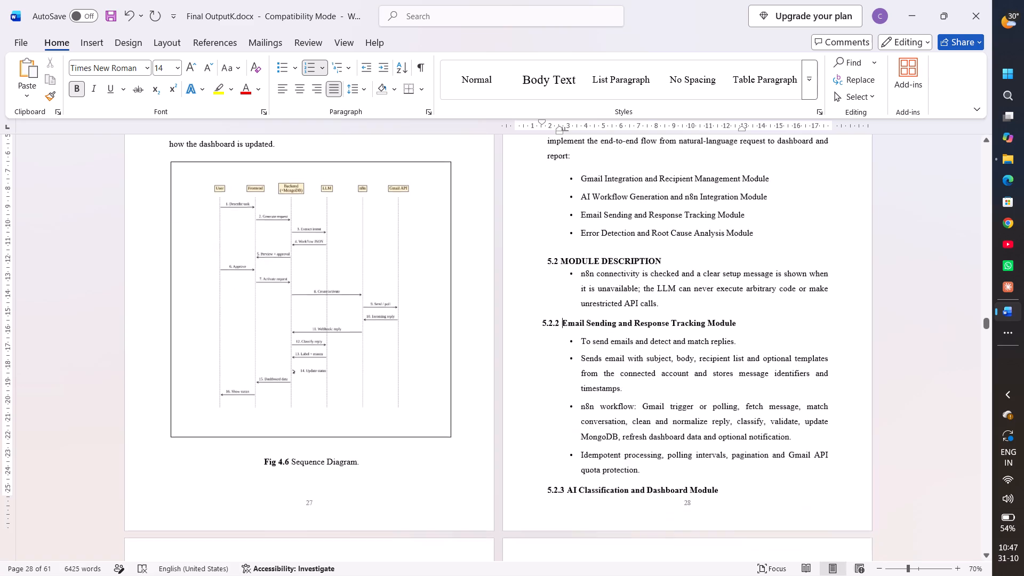
{"action": "scroll", "coordinate": [570, 234], "scroll_direction": "up", "scroll_amount": 1}
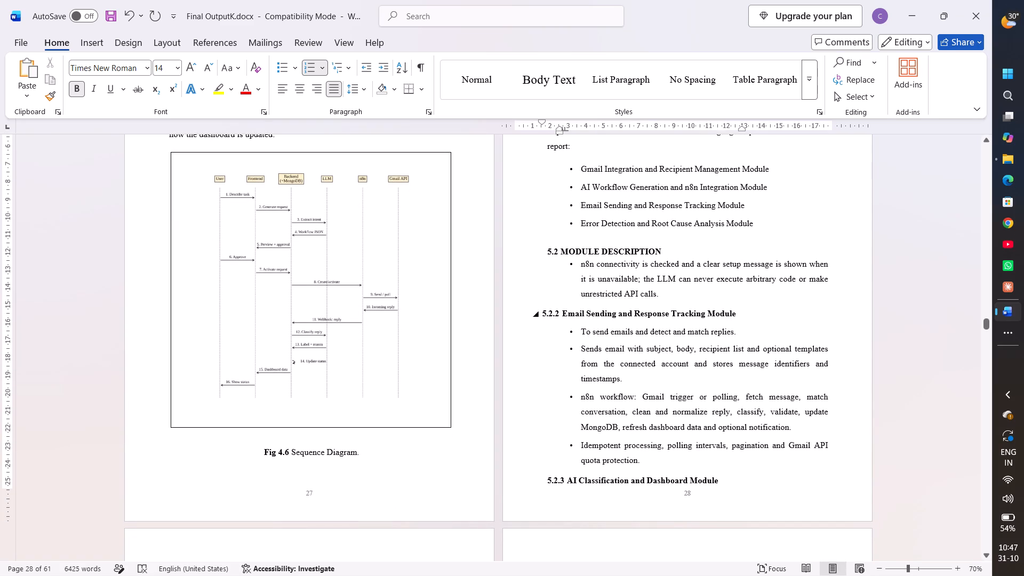
Delete the AI Classification and Dashboard Module heading together with all its bullet points.
{"action": "scroll", "coordinate": [566, 462], "scroll_direction": "down", "scroll_amount": 1}
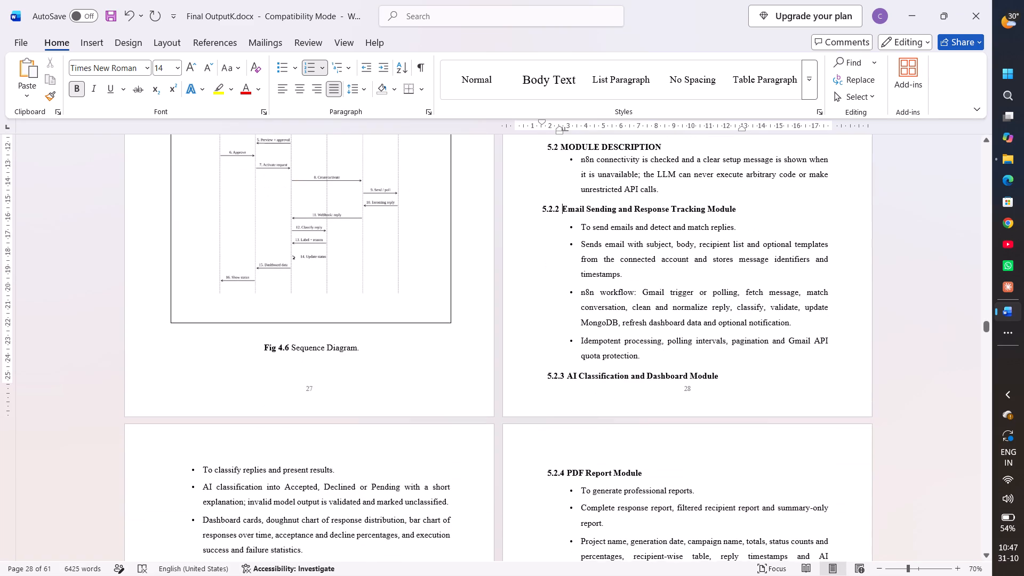
{"action": "left_click_drag", "start_coordinate": [566, 374], "coordinate": [515, 492]}
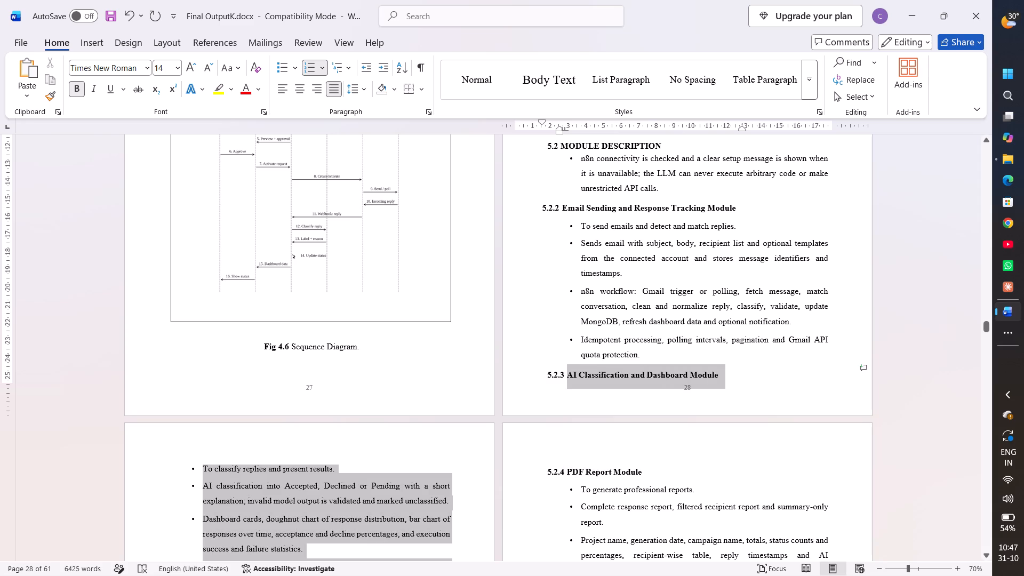
{"action": "left_click_drag", "start_coordinate": [515, 492], "coordinate": [477, 553]}
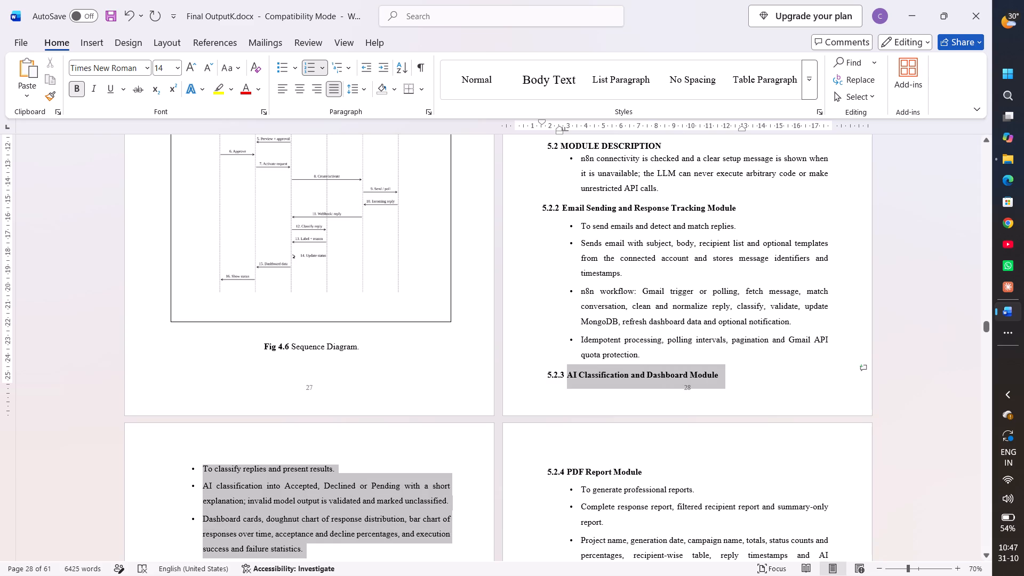
{"action": "left_click_drag", "start_coordinate": [477, 553], "coordinate": [437, 497]}
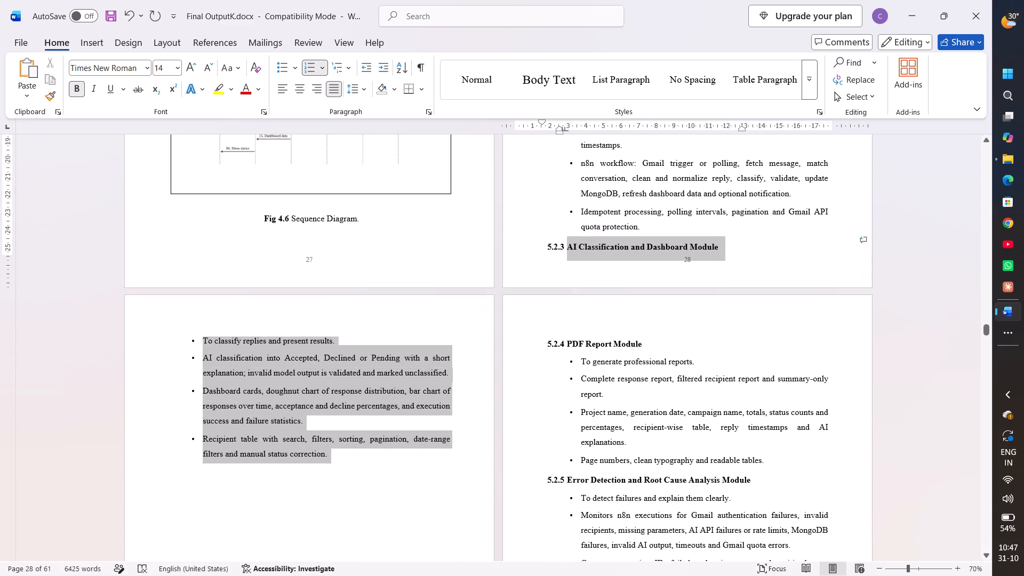
{"action": "left_click_drag", "start_coordinate": [437, 497], "coordinate": [437, 496]}
{"action": "key", "text": "BackSpace"}
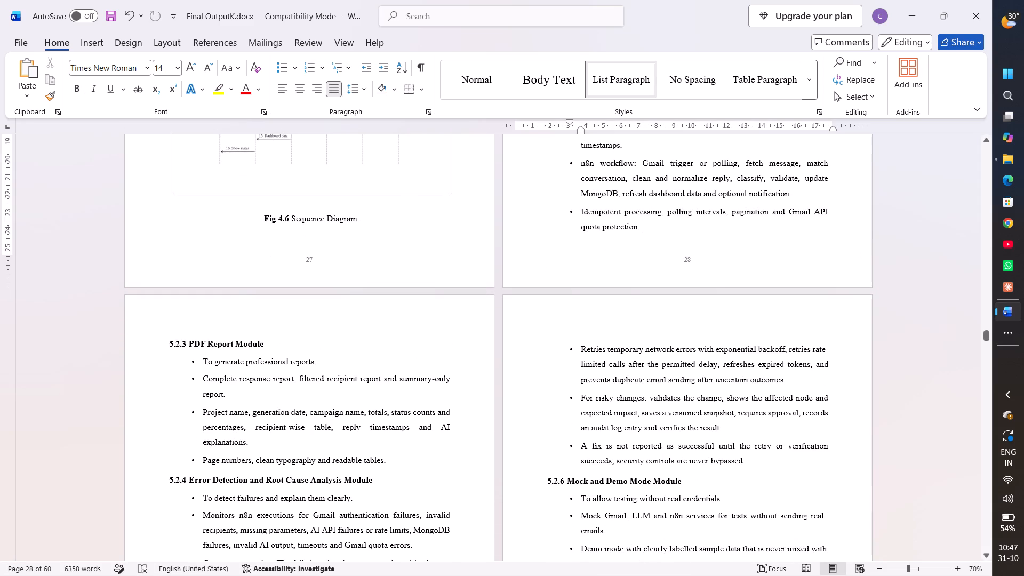
{"action": "key", "text": "BackSpace"}
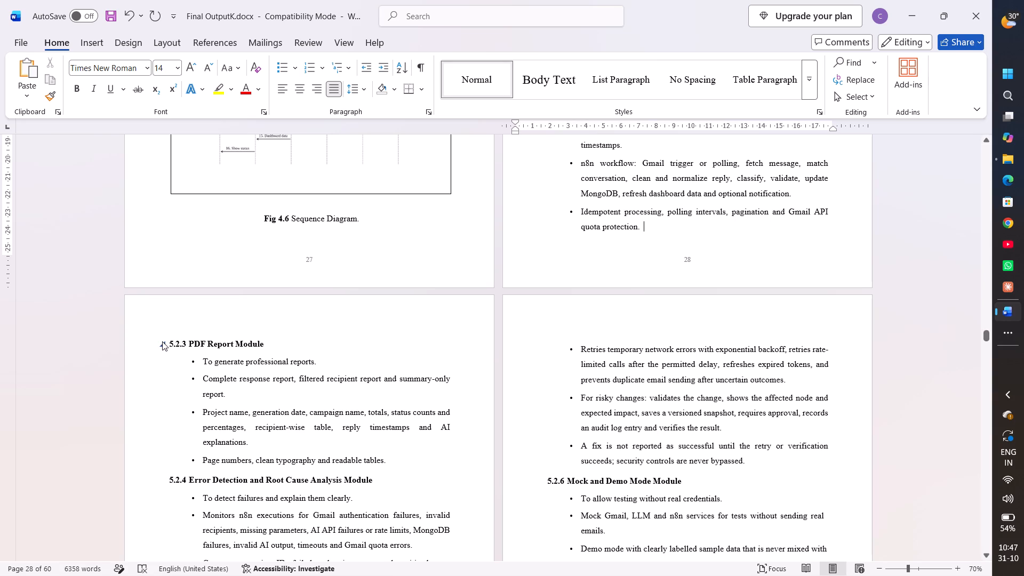
Shift the numbered module headings from PDF Report Module onward inward to about 2.6 on the ruler.
{"action": "left_click_drag", "start_coordinate": [170, 343], "coordinate": [267, 363]}
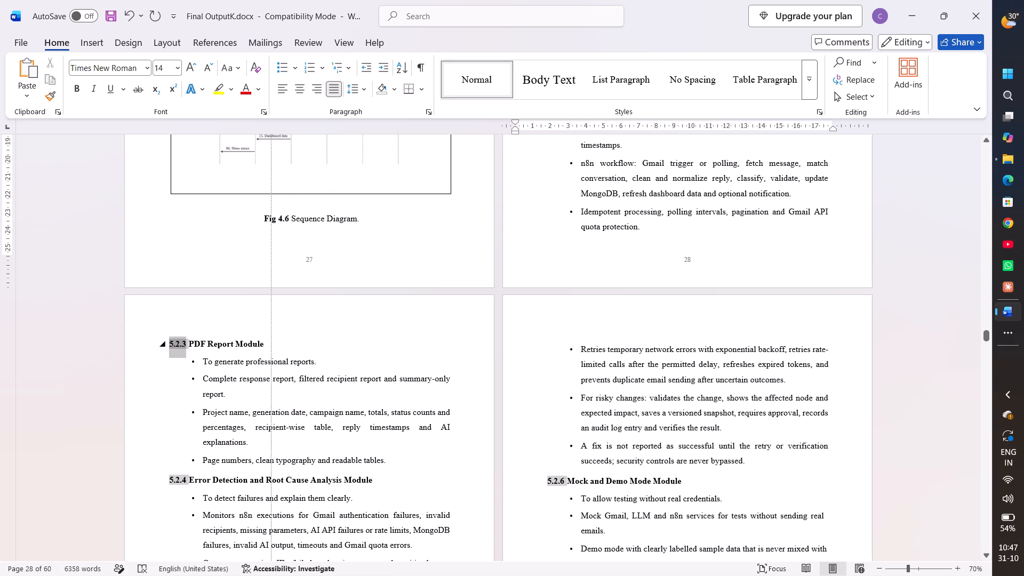
{"action": "left_click_drag", "start_coordinate": [267, 363], "coordinate": [166, 369]}
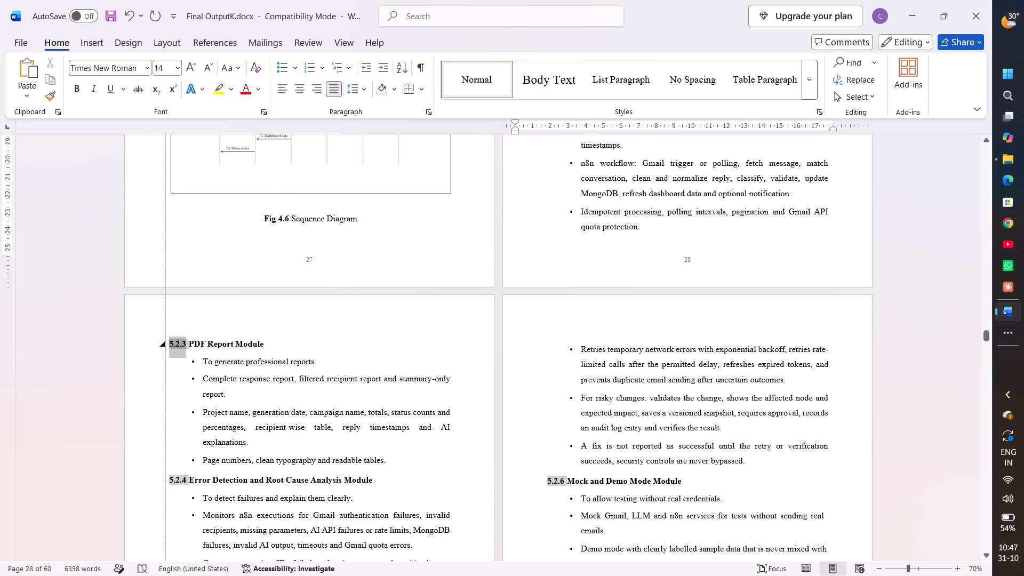
{"action": "left_click_drag", "start_coordinate": [166, 369], "coordinate": [166, 371]}
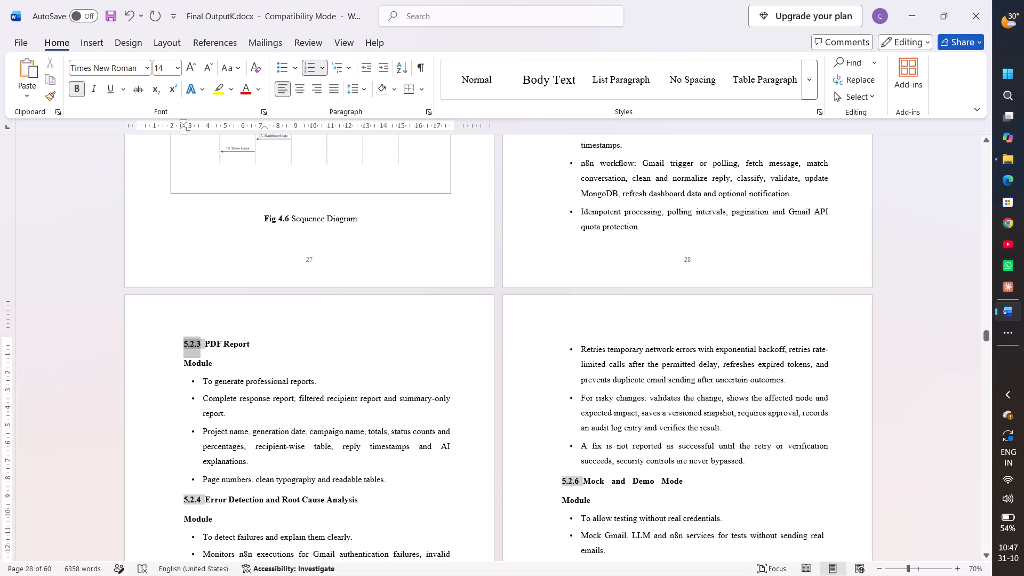
Undo the inward indent shift of the numbered module headings.
{"action": "key", "text": "ctrl+z"}
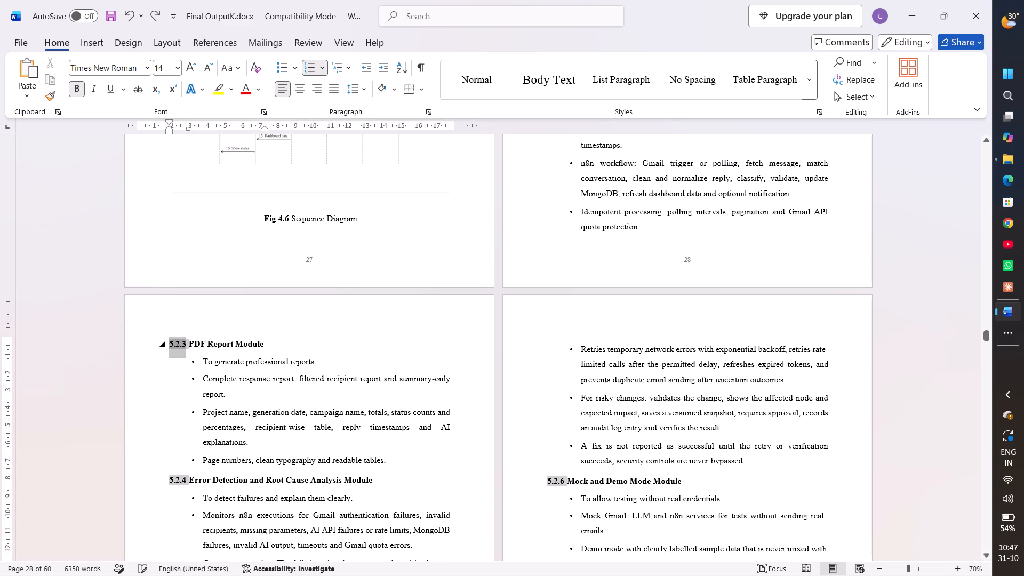
Delete the PDF Report Module heading together with all its bullet points.
{"action": "left_click", "coordinate": [183, 347]}
{"action": "left_click", "coordinate": [188, 346]}
{"action": "left_click_drag", "start_coordinate": [188, 346], "coordinate": [398, 476]}
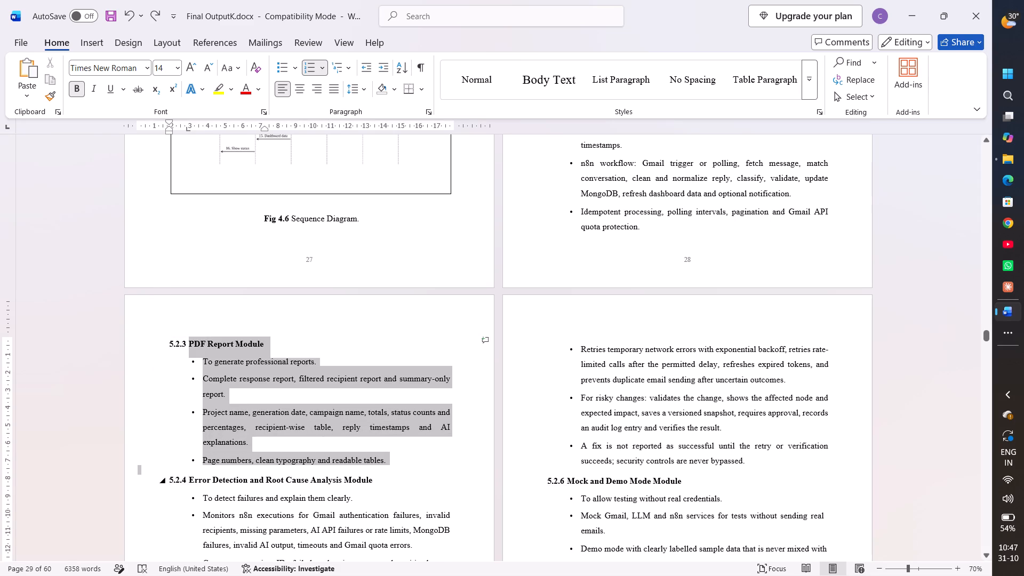
{"action": "left_click_drag", "start_coordinate": [398, 476], "coordinate": [397, 467]}
{"action": "key", "text": "BackSpace"}
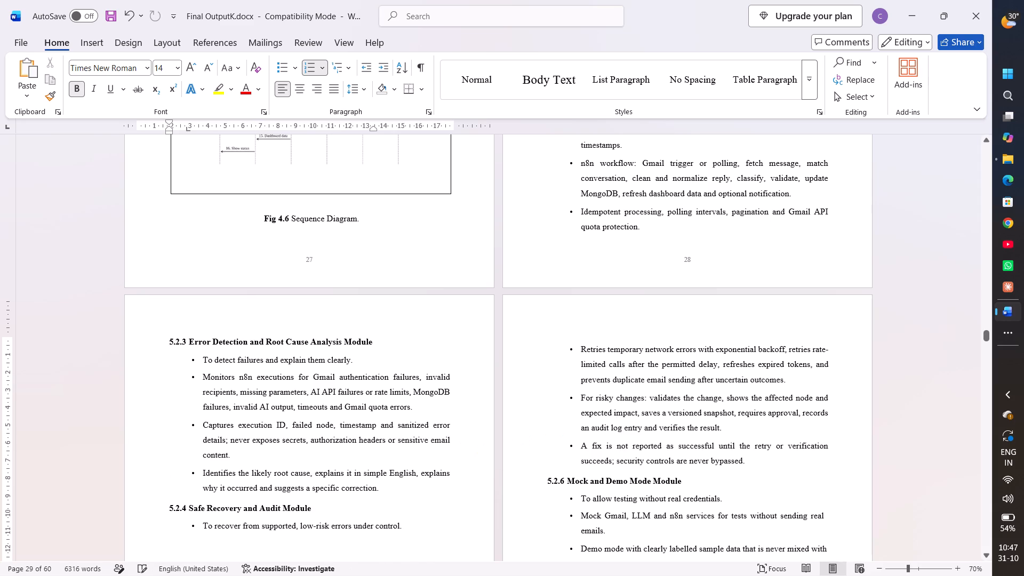
Compare the remaining module descriptions under 5.2 with the module list in 5.1.
{"action": "scroll", "coordinate": [431, 378], "scroll_direction": "up", "scroll_amount": 1}
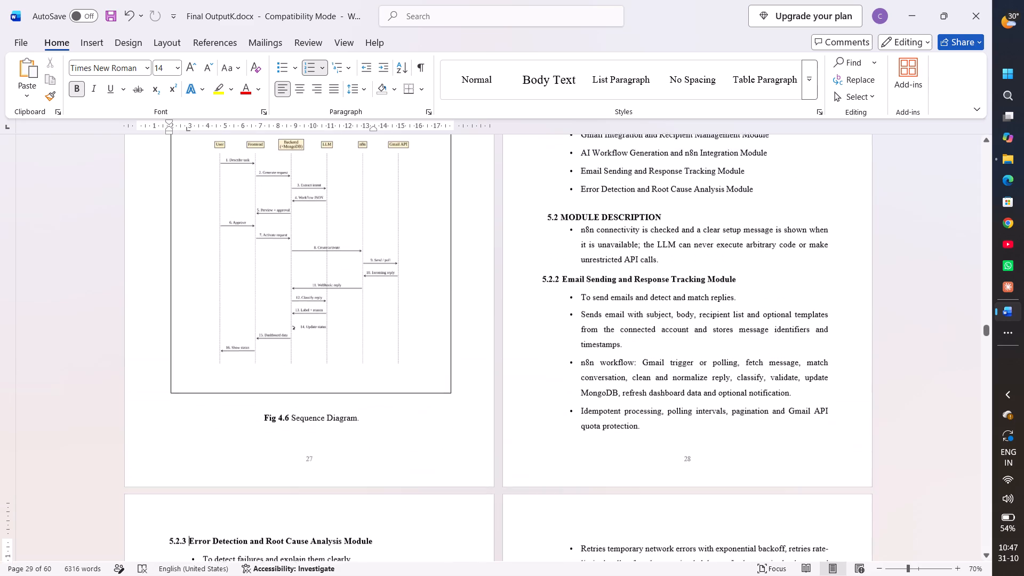
{"action": "scroll", "coordinate": [431, 378], "scroll_direction": "up", "scroll_amount": 1}
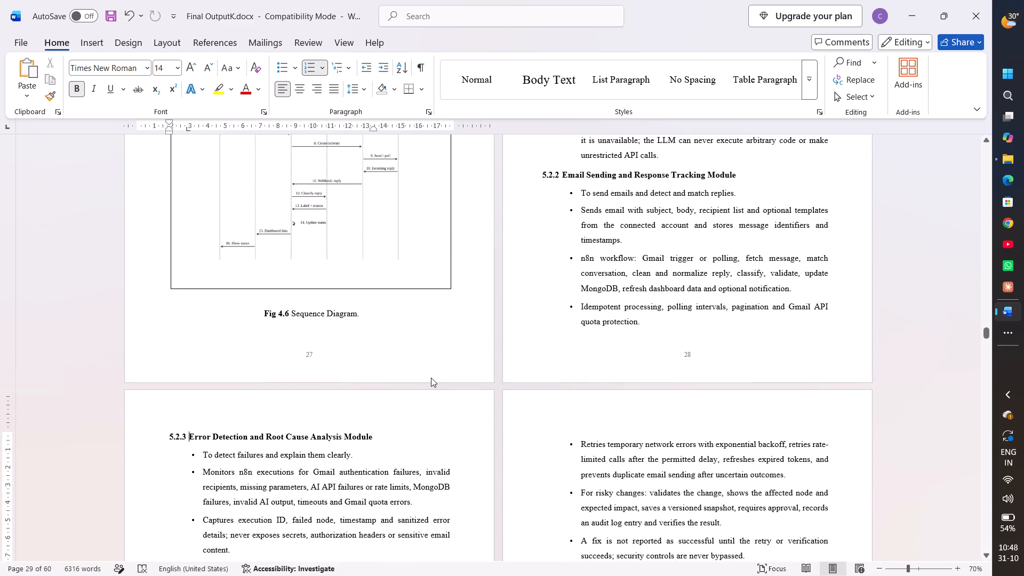
{"action": "scroll", "coordinate": [431, 378], "scroll_direction": "up", "scroll_amount": 2}
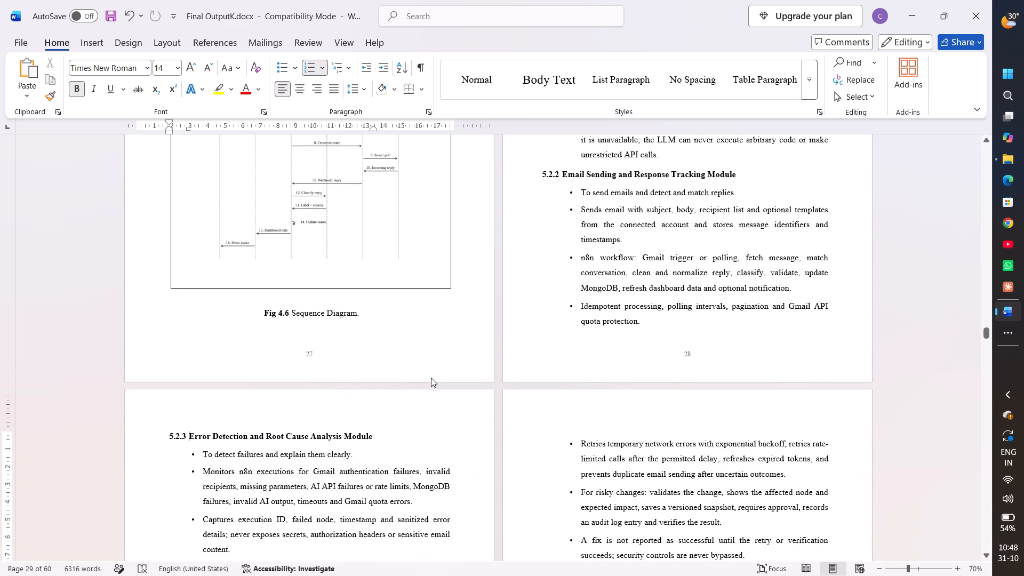
{"action": "scroll", "coordinate": [431, 378], "scroll_direction": "up", "scroll_amount": 1}
{"action": "scroll", "coordinate": [431, 378], "scroll_direction": "down", "scroll_amount": 1, "text": "ctrl"}
{"action": "scroll", "coordinate": [431, 378], "scroll_direction": "up", "scroll_amount": 1}
{"action": "scroll", "coordinate": [431, 378], "scroll_direction": "down", "scroll_amount": 1}
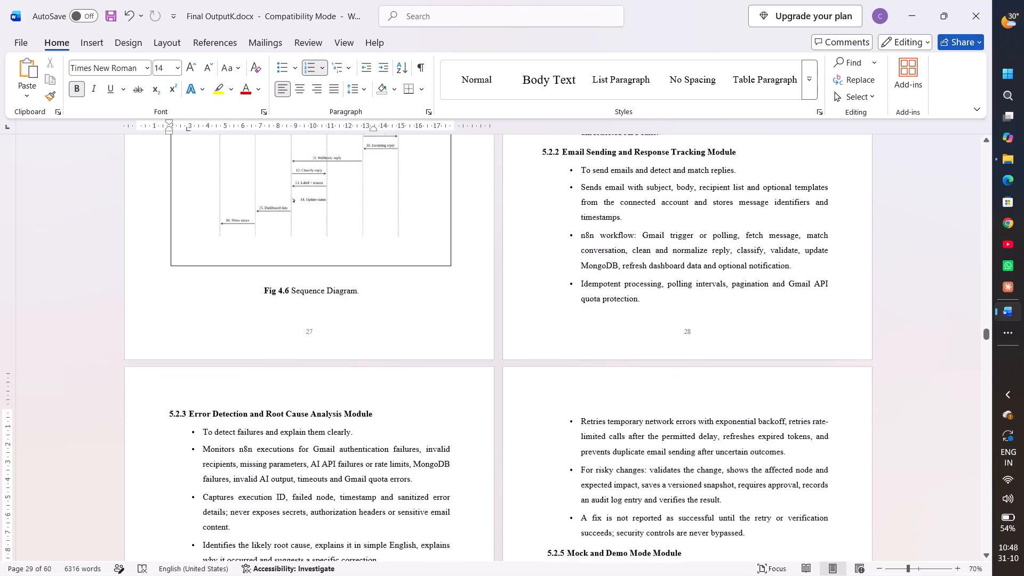
{"action": "scroll", "coordinate": [431, 378], "scroll_direction": "down", "scroll_amount": 2}
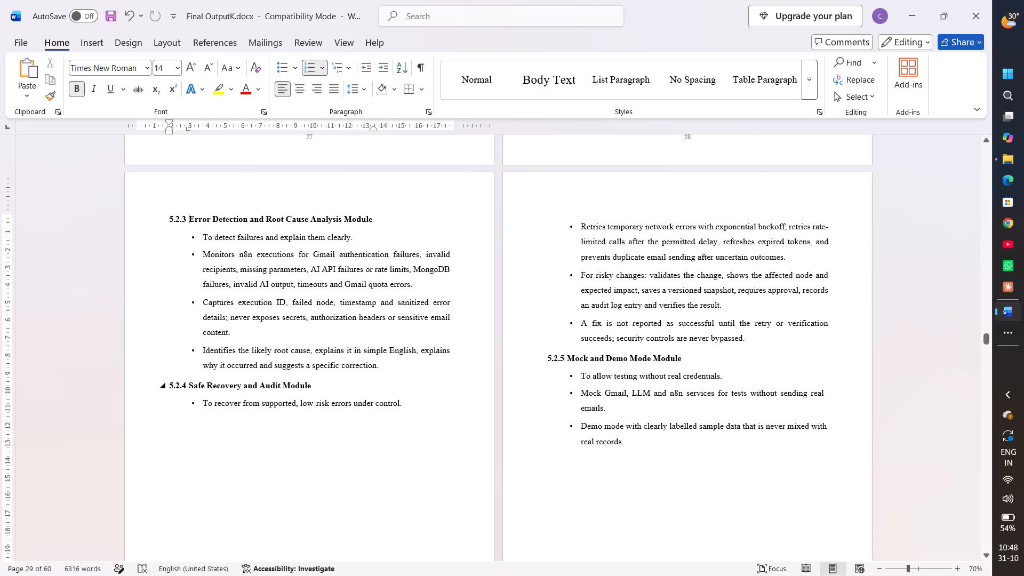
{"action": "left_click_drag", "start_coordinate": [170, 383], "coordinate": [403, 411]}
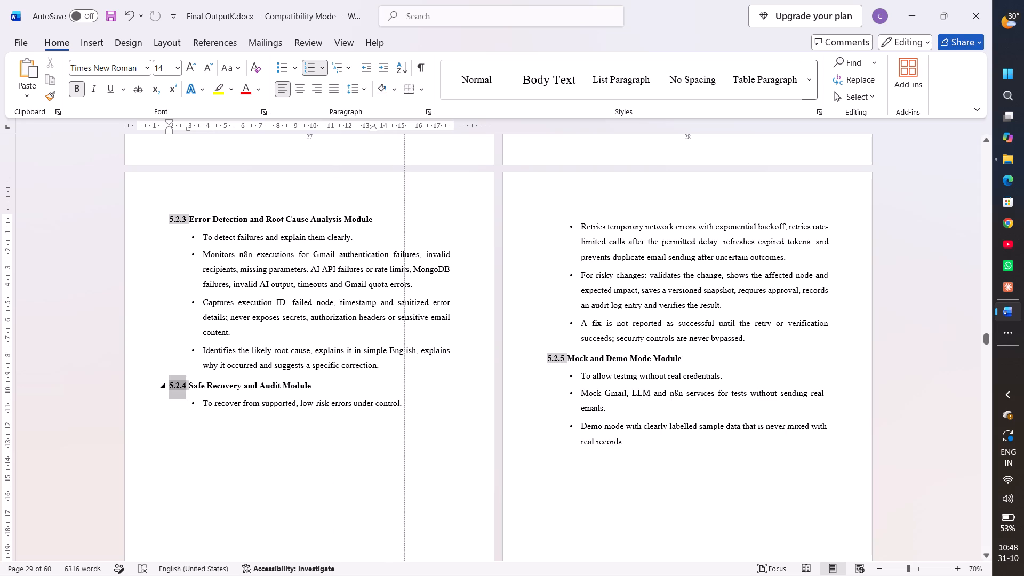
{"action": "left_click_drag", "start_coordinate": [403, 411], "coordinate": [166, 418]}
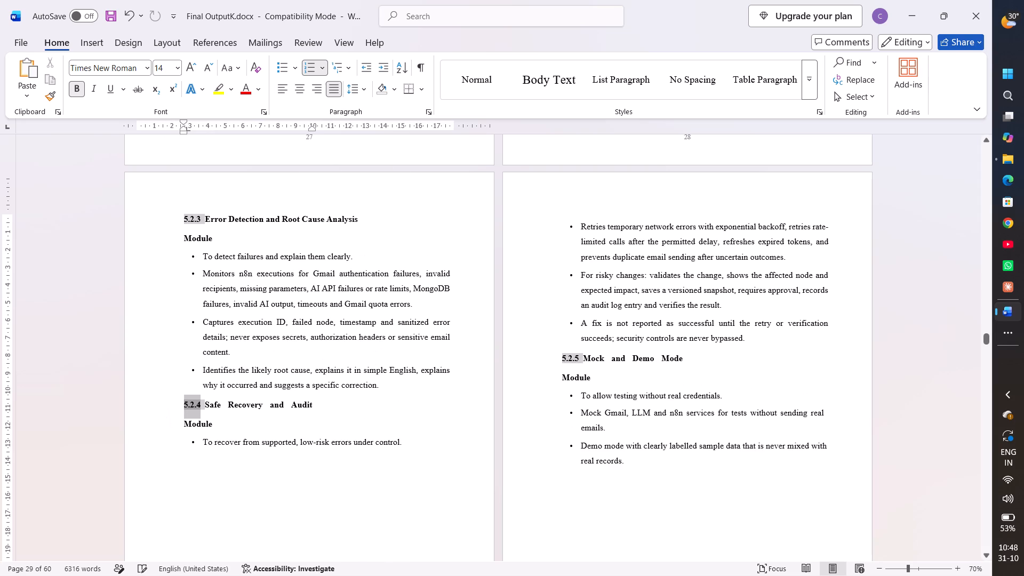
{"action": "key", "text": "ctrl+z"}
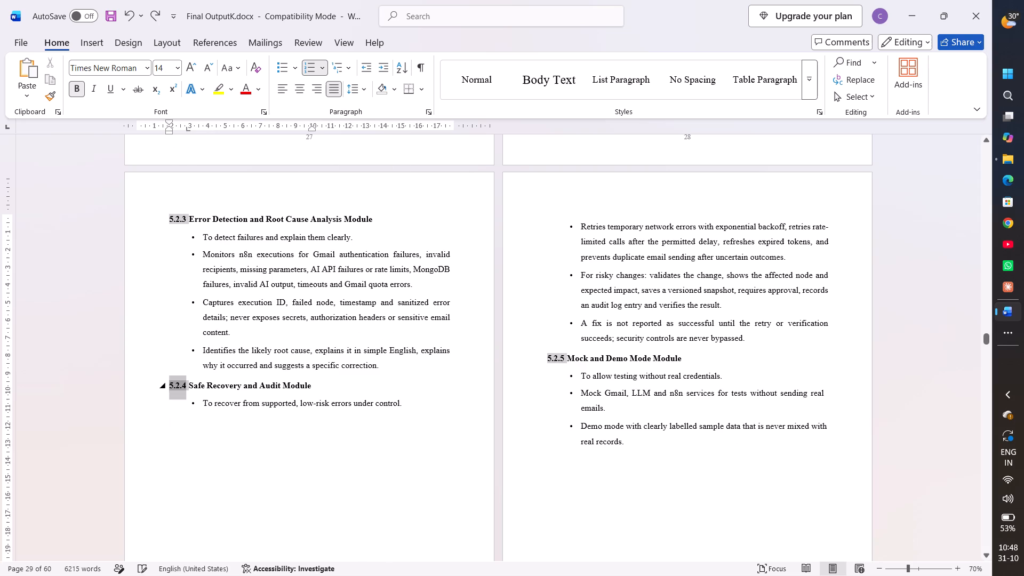
Delete the Safe Recovery and Audit Module and Mock and Demo Mode Module headings together with all their bullet points.
{"action": "left_click", "coordinate": [187, 387]}
{"action": "left_click_drag", "start_coordinate": [187, 387], "coordinate": [303, 406]}
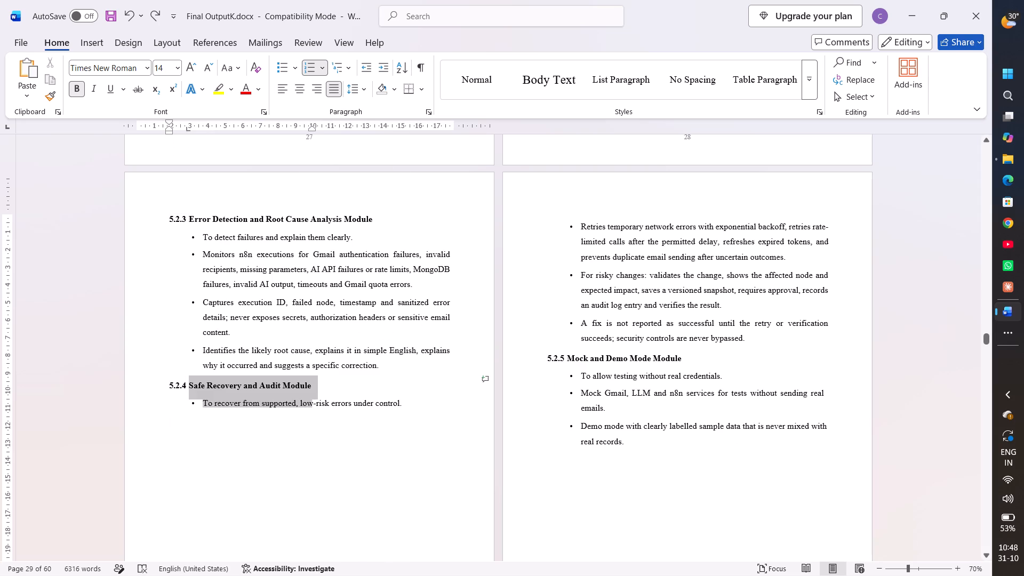
{"action": "left_click_drag", "start_coordinate": [303, 406], "coordinate": [446, 487]}
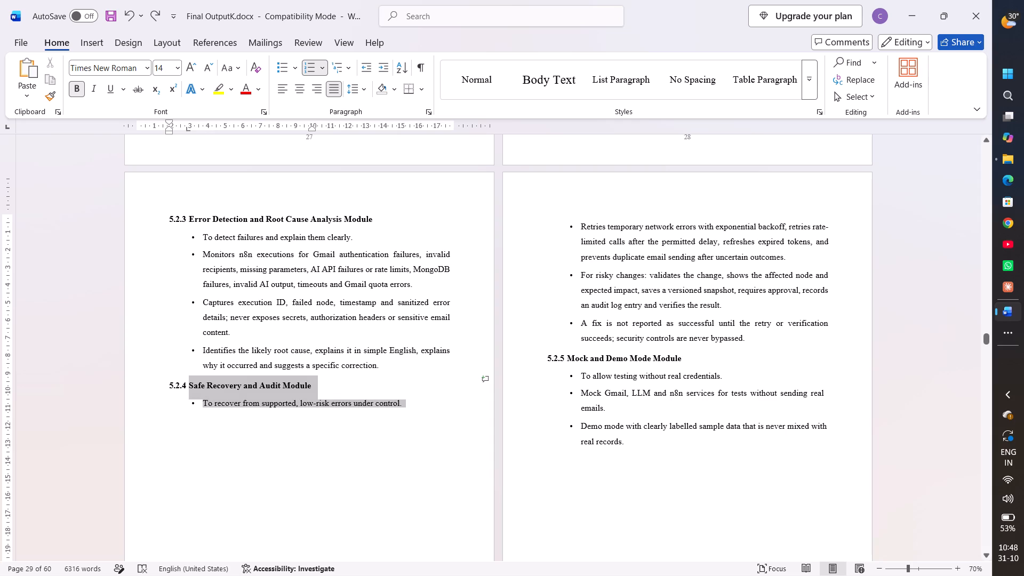
{"action": "left_click_drag", "start_coordinate": [446, 487], "coordinate": [760, 336]}
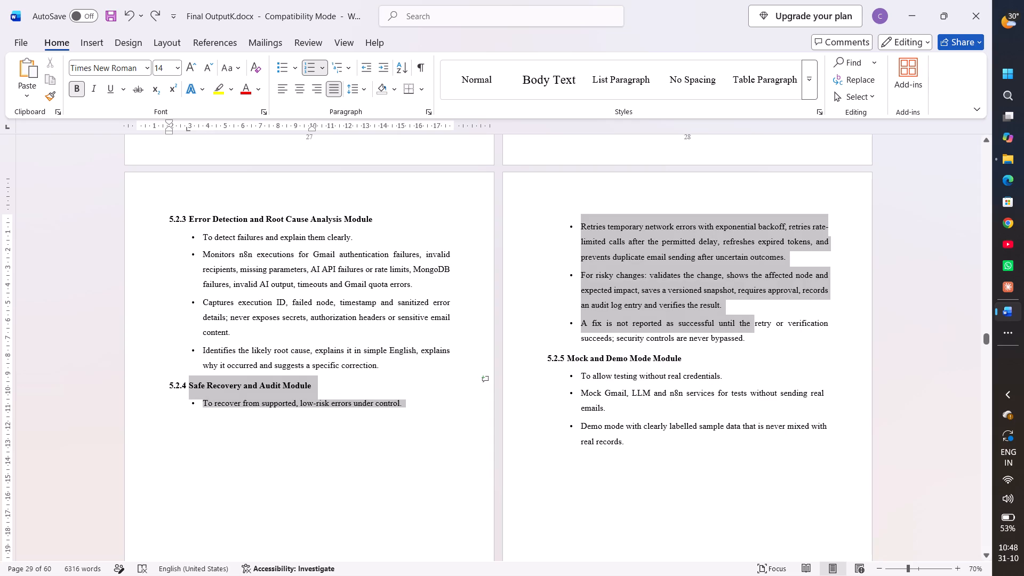
{"action": "left_click_drag", "start_coordinate": [760, 336], "coordinate": [756, 428]}
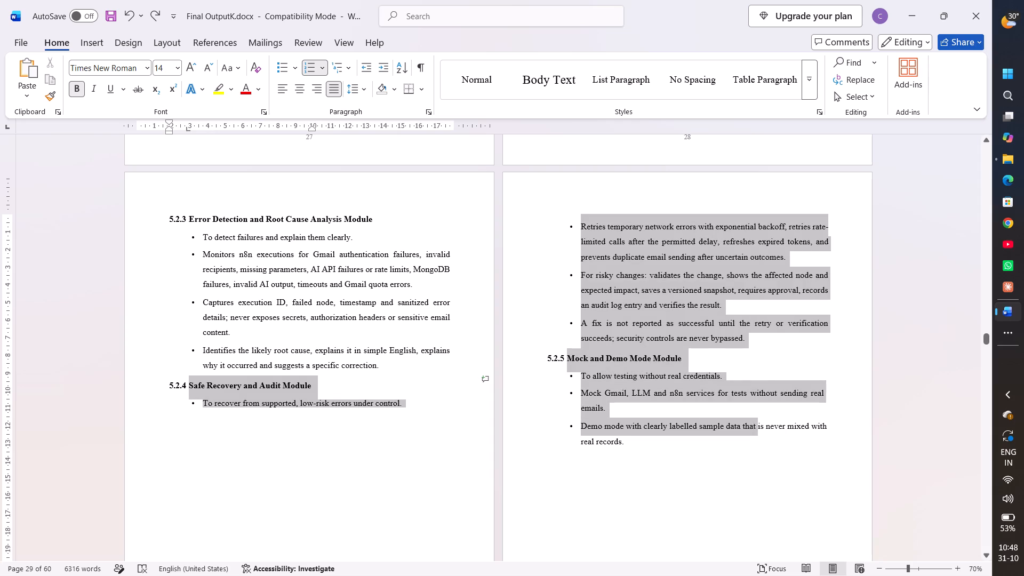
{"action": "left_click_drag", "start_coordinate": [756, 428], "coordinate": [753, 446]}
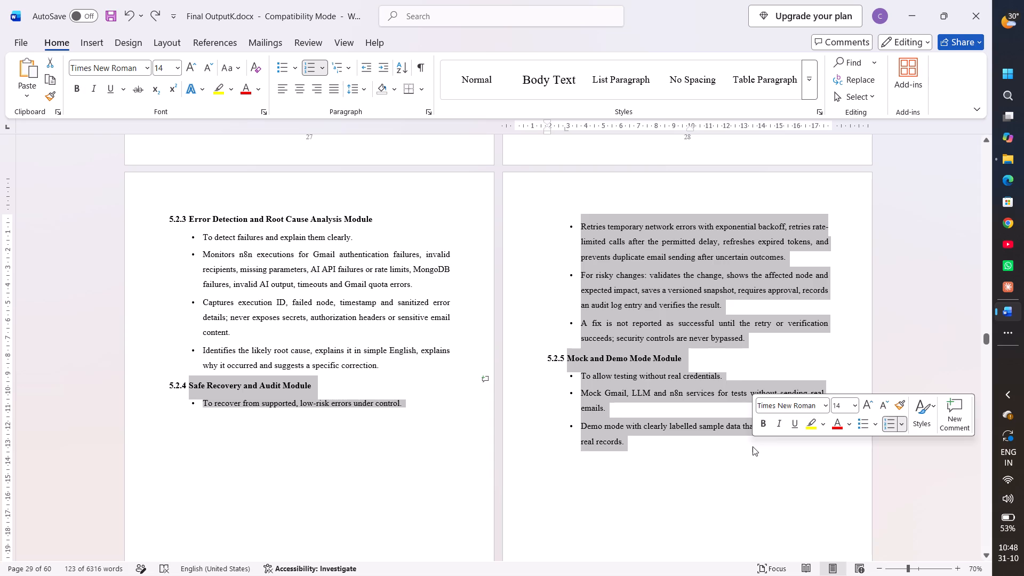
{"action": "key", "text": "BackSpace"}
Review the trimmed module descriptions from 5.2 up to Chapter 6 against the module list in 5.1.
{"action": "scroll", "coordinate": [700, 322], "scroll_direction": "up", "scroll_amount": 2}
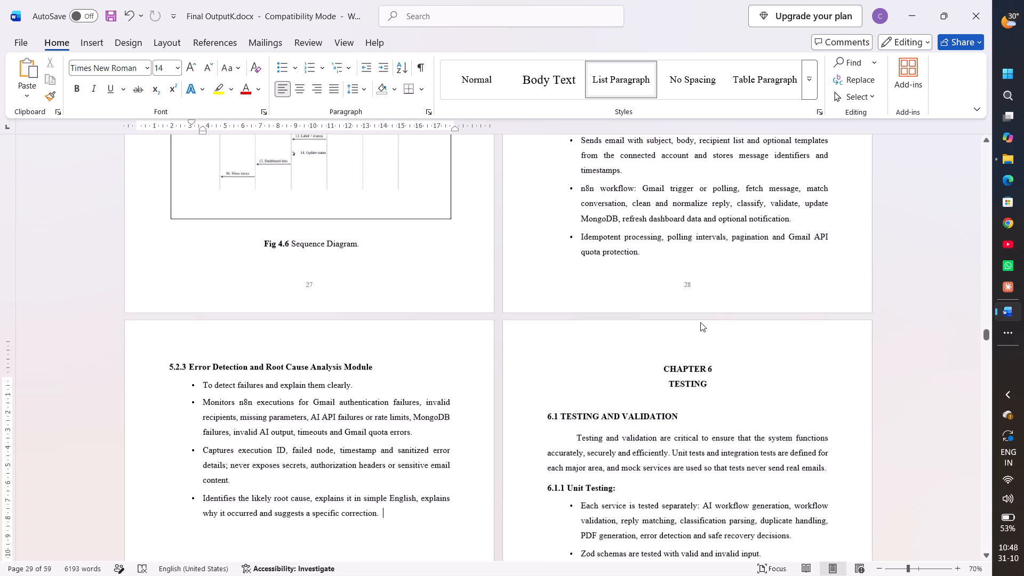
{"action": "scroll", "coordinate": [700, 322], "scroll_direction": "up", "scroll_amount": 1}
{"action": "scroll", "coordinate": [700, 322], "scroll_direction": "down", "scroll_amount": 1}
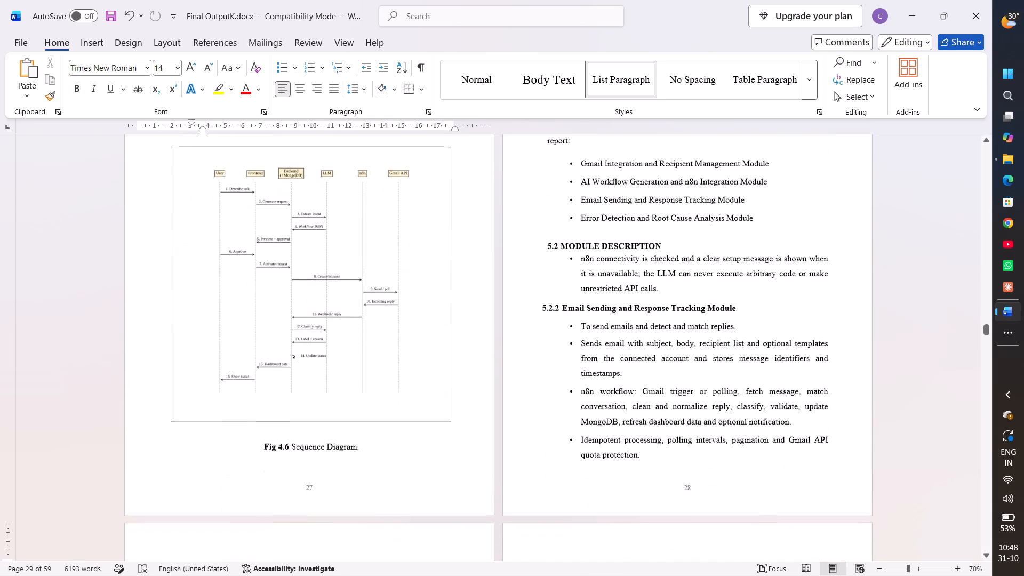
{"action": "scroll", "coordinate": [700, 322], "scroll_direction": "down", "scroll_amount": 7}
{"action": "scroll", "coordinate": [700, 322], "scroll_direction": "up", "scroll_amount": 2}
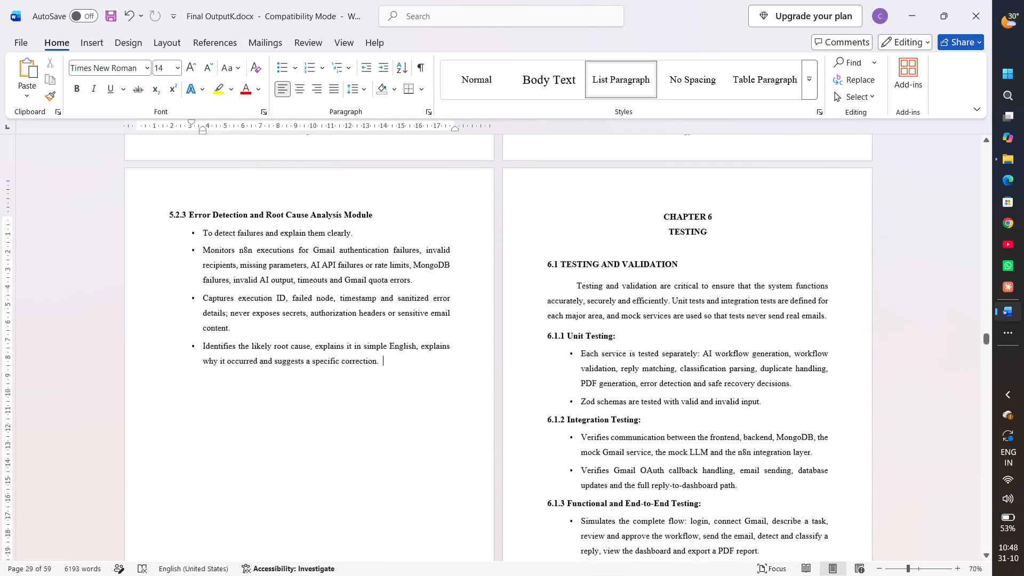
{"action": "scroll", "coordinate": [700, 322], "scroll_direction": "up", "scroll_amount": 4}
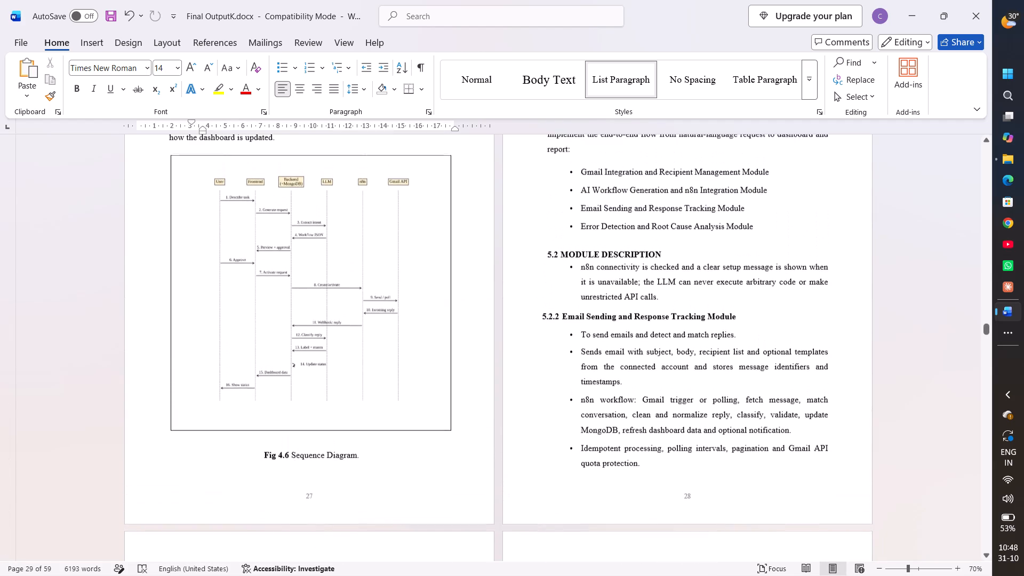
{"action": "scroll", "coordinate": [700, 322], "scroll_direction": "up", "scroll_amount": 1}
{"action": "scroll", "coordinate": [700, 322], "scroll_direction": "left", "scroll_amount": 1}
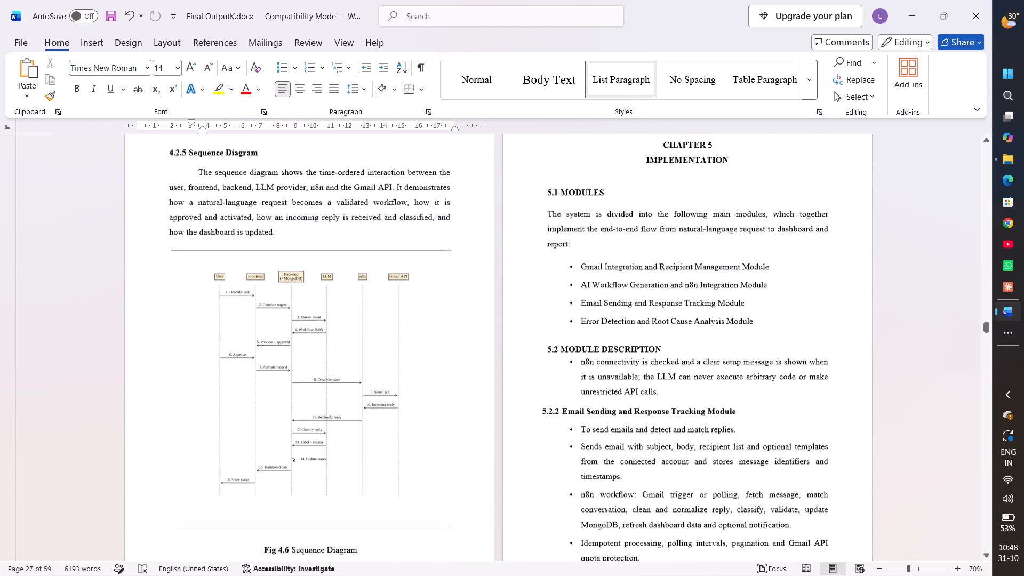
{"action": "scroll", "coordinate": [700, 322], "scroll_direction": "left", "scroll_amount": 1}
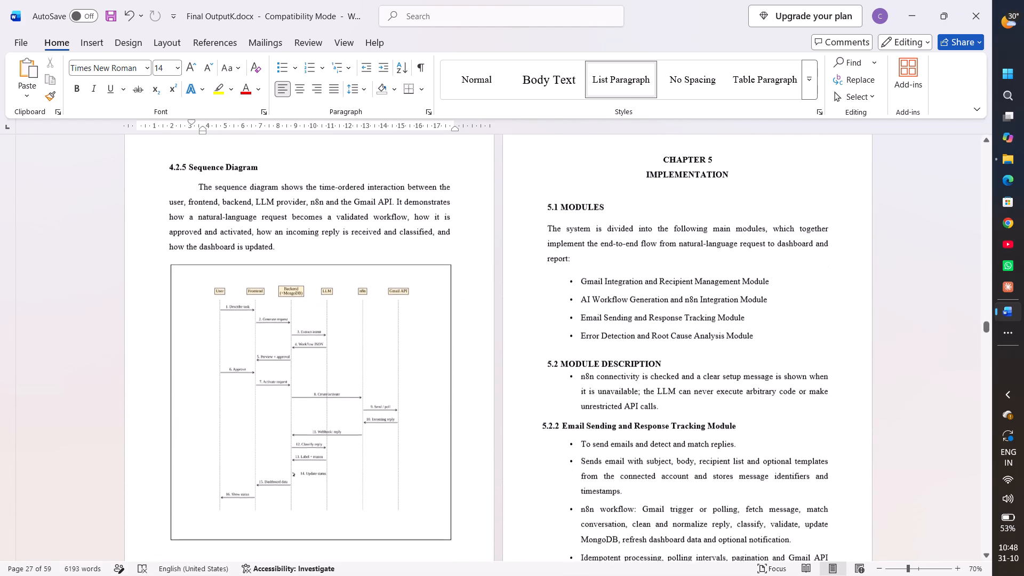
{"action": "scroll", "coordinate": [700, 322], "scroll_direction": "left", "scroll_amount": 1}
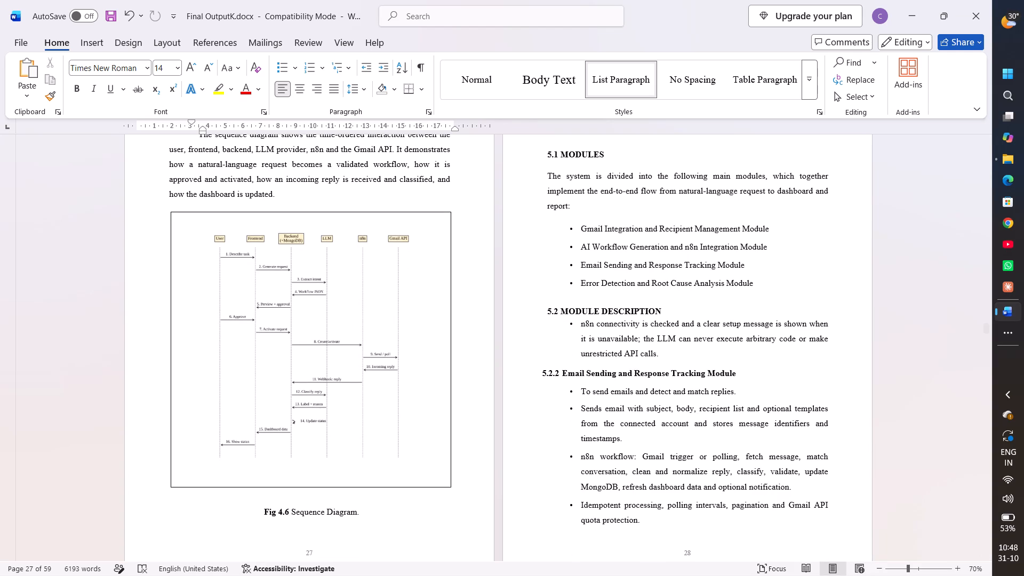
{"action": "scroll", "coordinate": [700, 322], "scroll_direction": "down", "scroll_amount": 2}
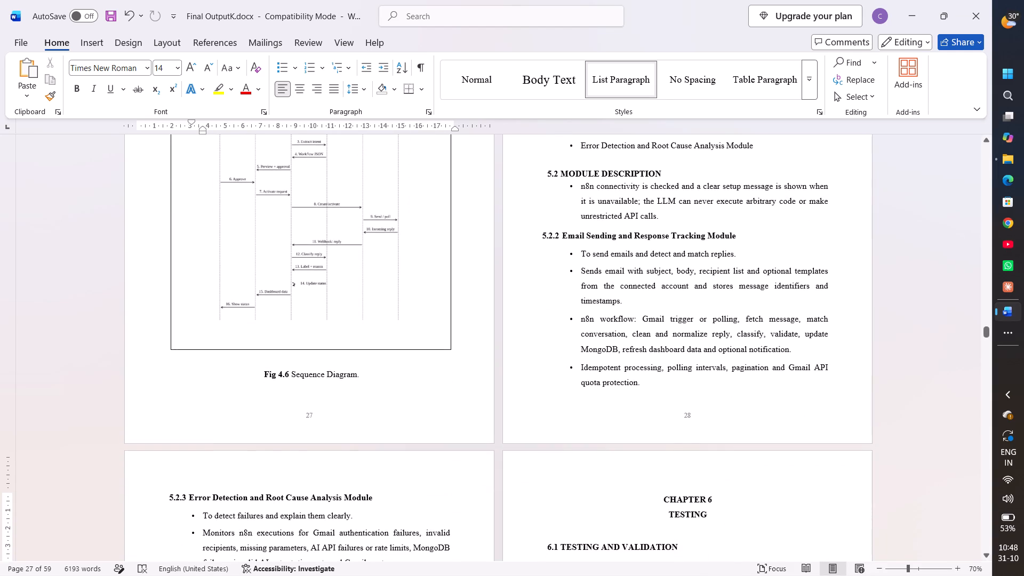
{"action": "scroll", "coordinate": [700, 322], "scroll_direction": "down", "scroll_amount": 1}
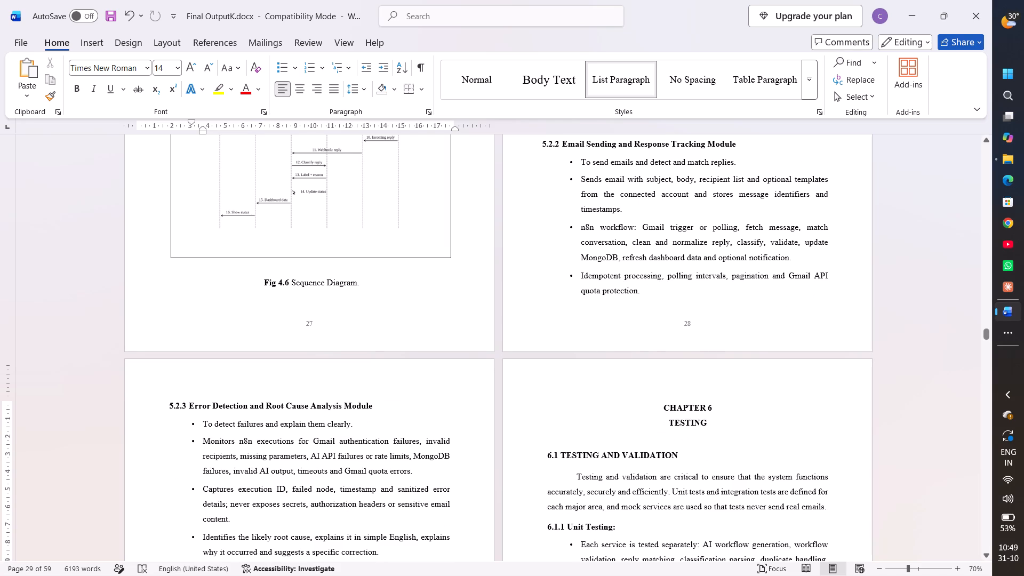
{"action": "scroll", "coordinate": [721, 313], "scroll_direction": "up", "scroll_amount": 2}
{"action": "scroll", "coordinate": [721, 313], "scroll_direction": "down", "scroll_amount": 1}
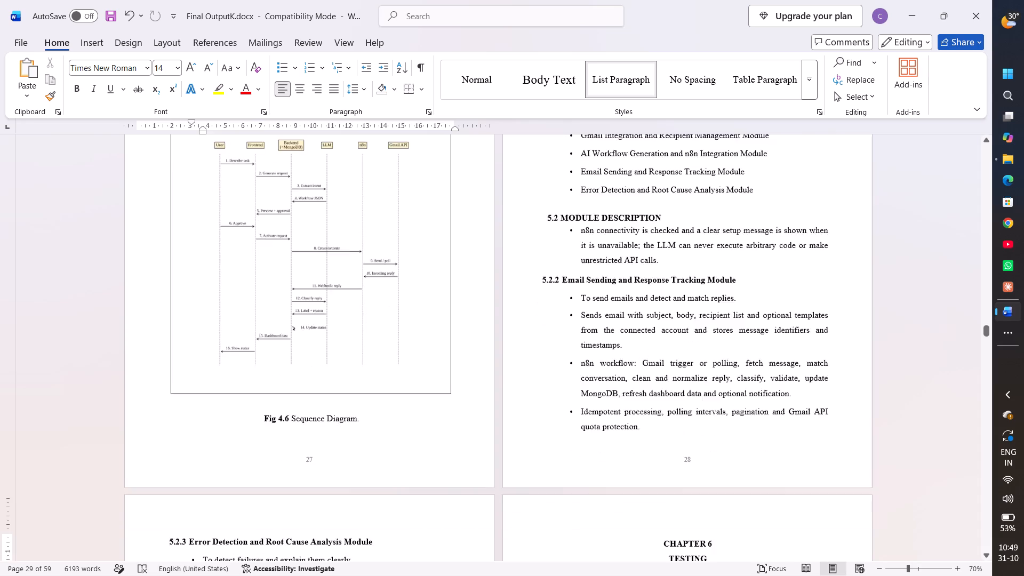
{"action": "scroll", "coordinate": [721, 313], "scroll_direction": "down", "scroll_amount": 3}
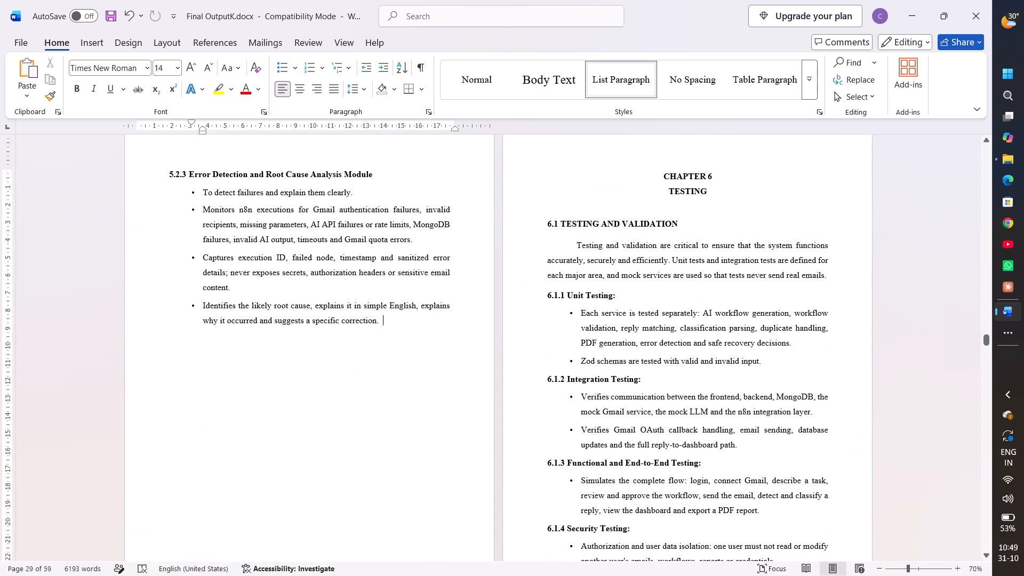
Start a new line below the last bullet of section 5.2.3 with the heading number "5.2.4" in bold.
{"action": "key", "text": "shift+Return"}
{"action": "left_click", "coordinate": [172, 353]}
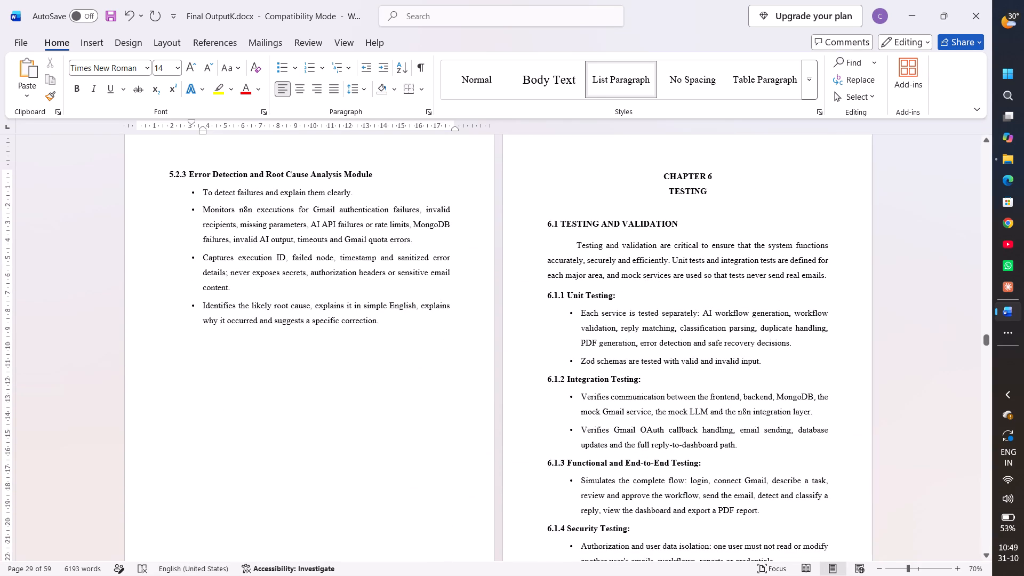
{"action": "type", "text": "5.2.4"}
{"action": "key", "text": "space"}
{"action": "left_click_drag", "start_coordinate": [210, 340], "coordinate": [179, 345]}
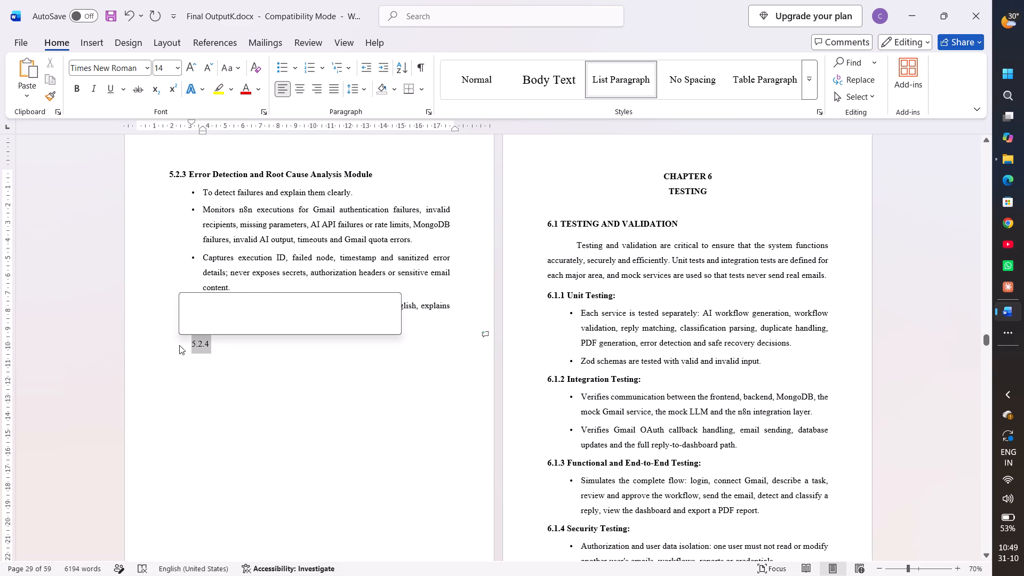
{"action": "key", "text": "ctrl+b"}
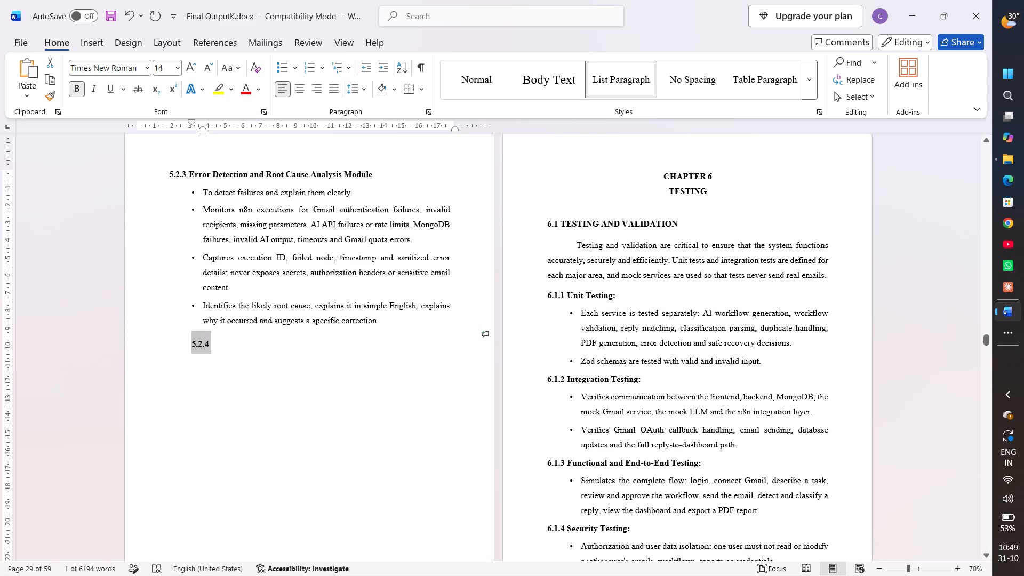
{"action": "left_click", "coordinate": [226, 342]}
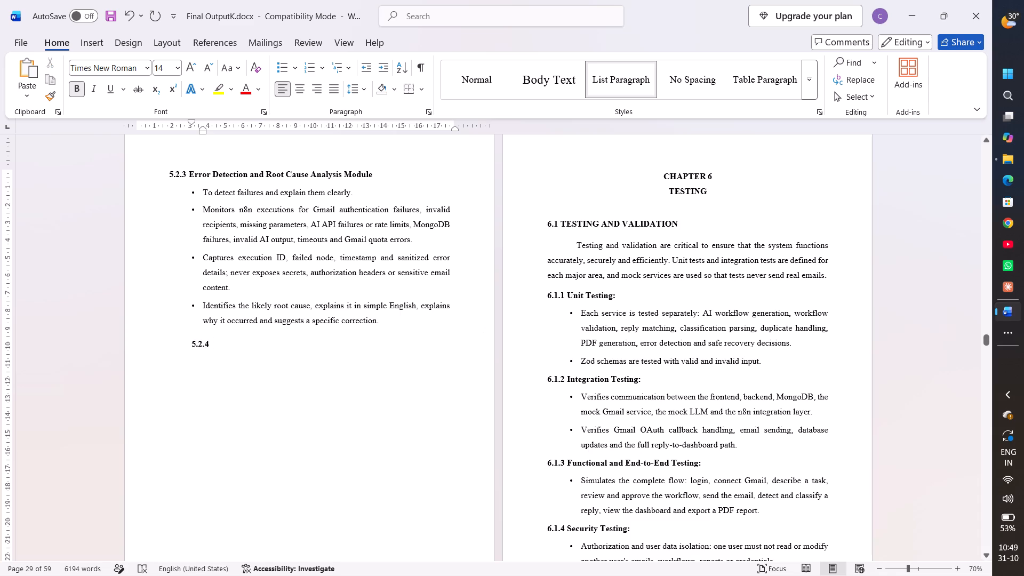
Add the heading text "Gmail Integration" after the number 5.2.4, correcting the spelling of Gmail.
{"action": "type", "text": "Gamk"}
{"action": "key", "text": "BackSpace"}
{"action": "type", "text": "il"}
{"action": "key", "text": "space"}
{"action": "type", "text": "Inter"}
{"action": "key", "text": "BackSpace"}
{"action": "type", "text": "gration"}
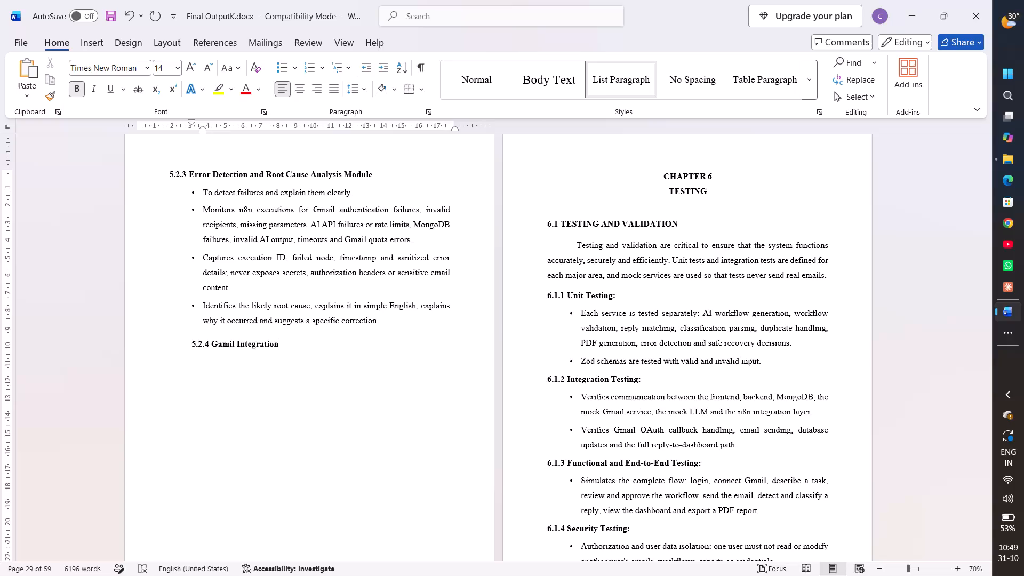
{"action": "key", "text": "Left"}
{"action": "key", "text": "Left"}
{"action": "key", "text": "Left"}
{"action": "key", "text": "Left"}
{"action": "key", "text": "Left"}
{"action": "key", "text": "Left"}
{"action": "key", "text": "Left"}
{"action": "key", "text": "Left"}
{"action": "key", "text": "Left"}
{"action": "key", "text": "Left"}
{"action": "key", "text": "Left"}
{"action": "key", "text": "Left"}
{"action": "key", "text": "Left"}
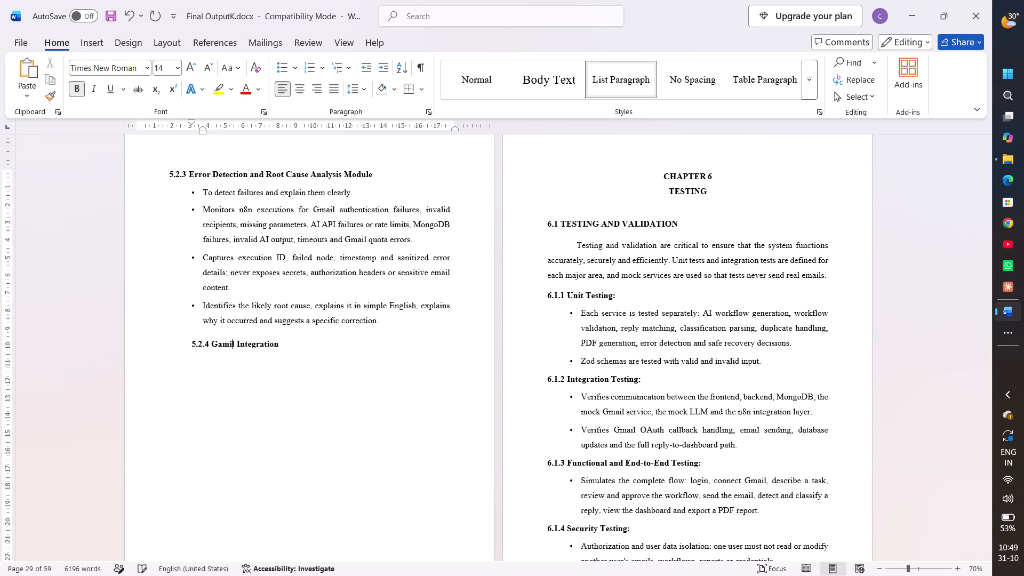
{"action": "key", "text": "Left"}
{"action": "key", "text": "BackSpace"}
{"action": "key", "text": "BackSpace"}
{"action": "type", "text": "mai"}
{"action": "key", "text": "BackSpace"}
Extend the 5.2.4 heading with "and receipient Management Module".
{"action": "left_click", "coordinate": [287, 344]}
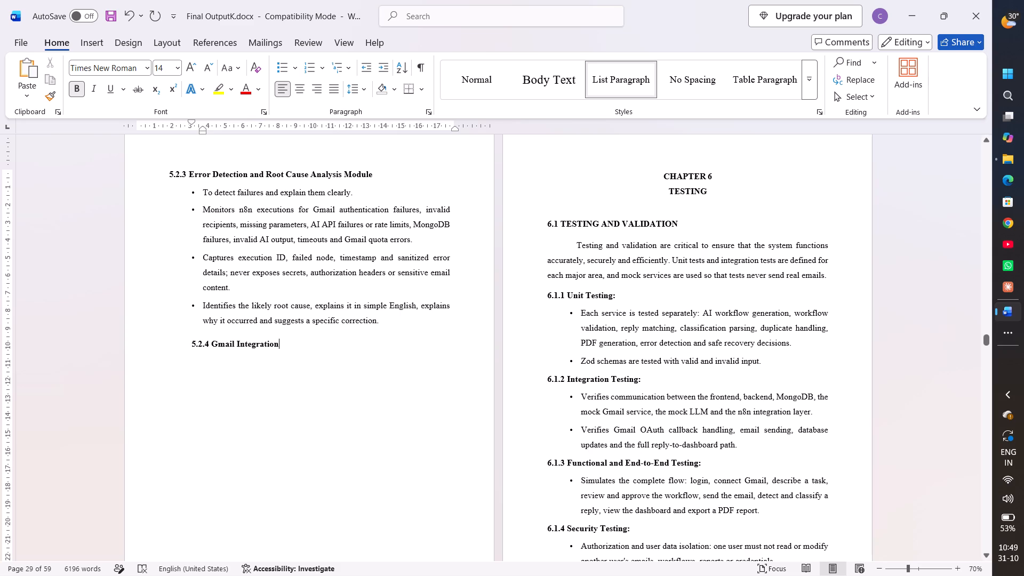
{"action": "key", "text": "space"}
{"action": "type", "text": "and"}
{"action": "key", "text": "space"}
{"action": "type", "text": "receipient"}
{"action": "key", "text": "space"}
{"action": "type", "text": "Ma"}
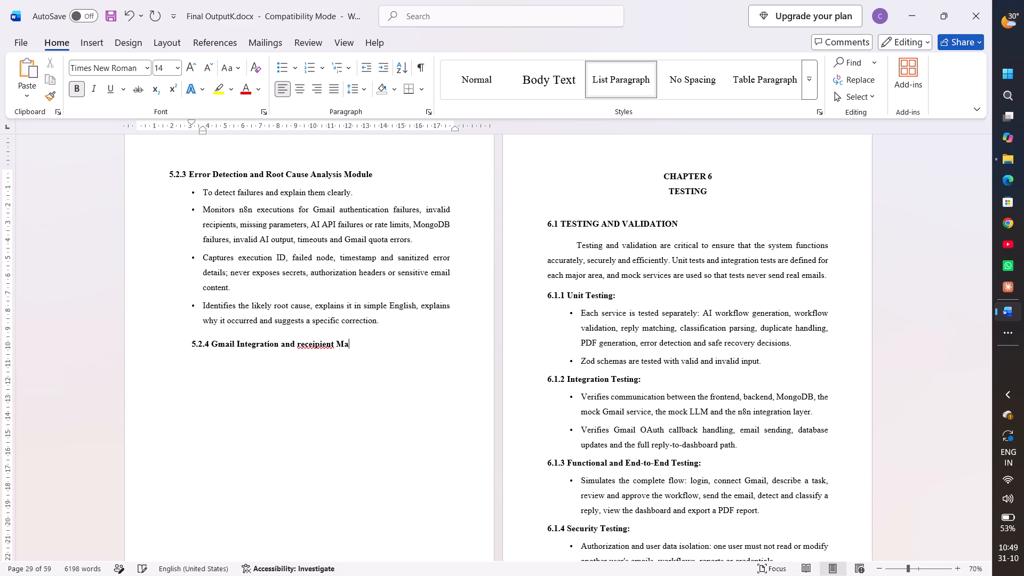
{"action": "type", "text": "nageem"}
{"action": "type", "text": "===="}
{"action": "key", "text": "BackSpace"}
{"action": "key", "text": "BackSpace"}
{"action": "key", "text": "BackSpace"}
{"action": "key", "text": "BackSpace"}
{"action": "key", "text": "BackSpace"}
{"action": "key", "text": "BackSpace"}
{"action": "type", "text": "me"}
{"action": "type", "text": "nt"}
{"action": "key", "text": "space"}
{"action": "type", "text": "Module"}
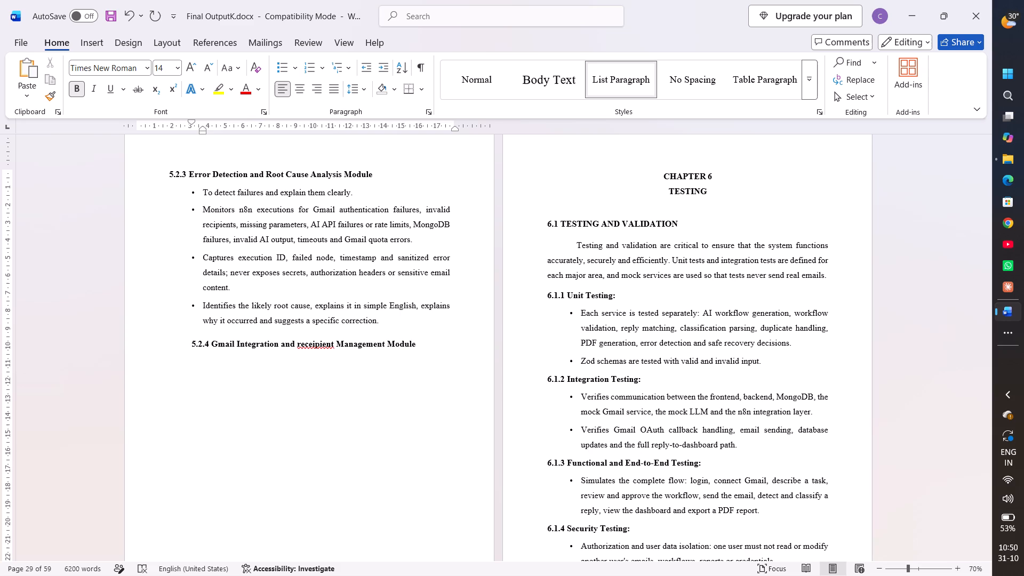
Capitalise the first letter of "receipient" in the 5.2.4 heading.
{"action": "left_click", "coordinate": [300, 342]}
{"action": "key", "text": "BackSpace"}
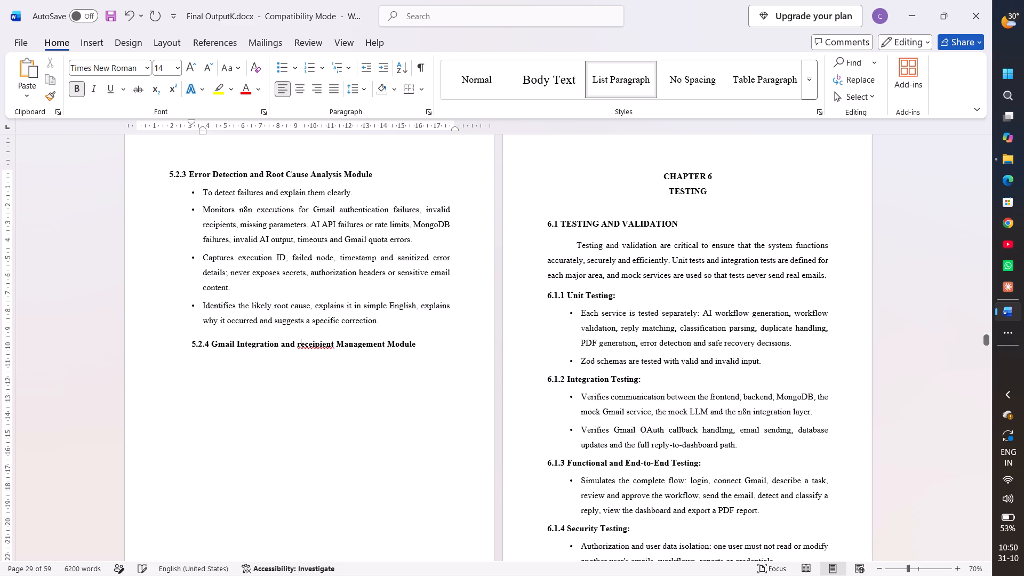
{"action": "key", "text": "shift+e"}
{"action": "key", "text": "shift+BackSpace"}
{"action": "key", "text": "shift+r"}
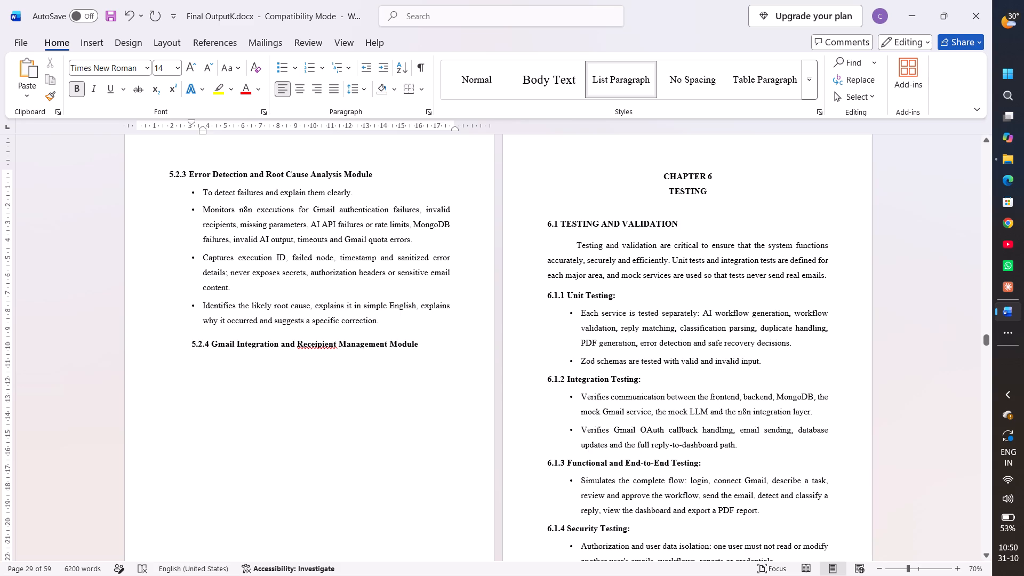
Copy the word "Recipient" from the 5.1 module list and paste it over the misspelled word in the 5.2.4 heading.
{"action": "scroll", "coordinate": [455, 285], "scroll_direction": "up", "scroll_amount": 1}
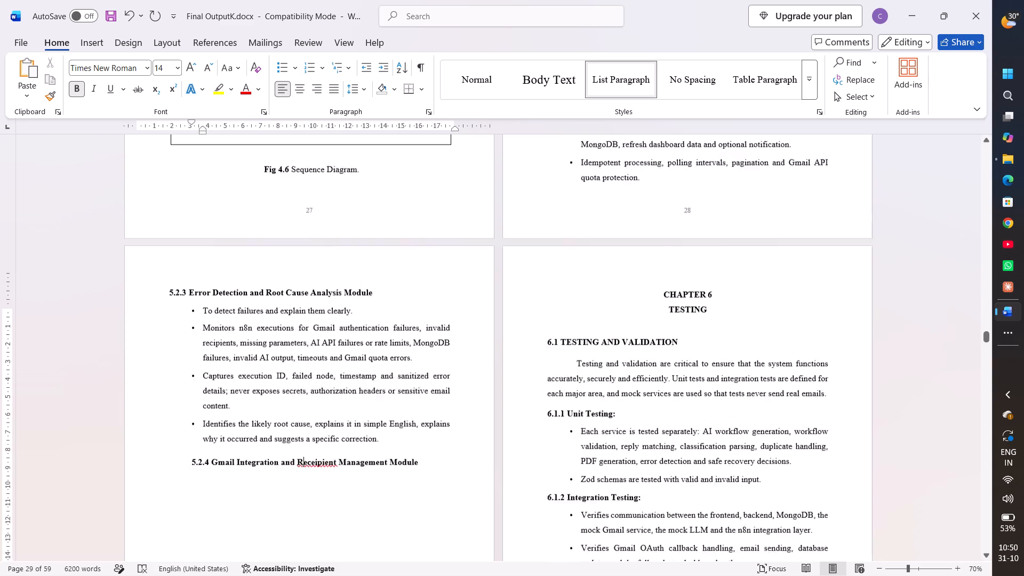
{"action": "scroll", "coordinate": [455, 285], "scroll_direction": "up", "scroll_amount": 3}
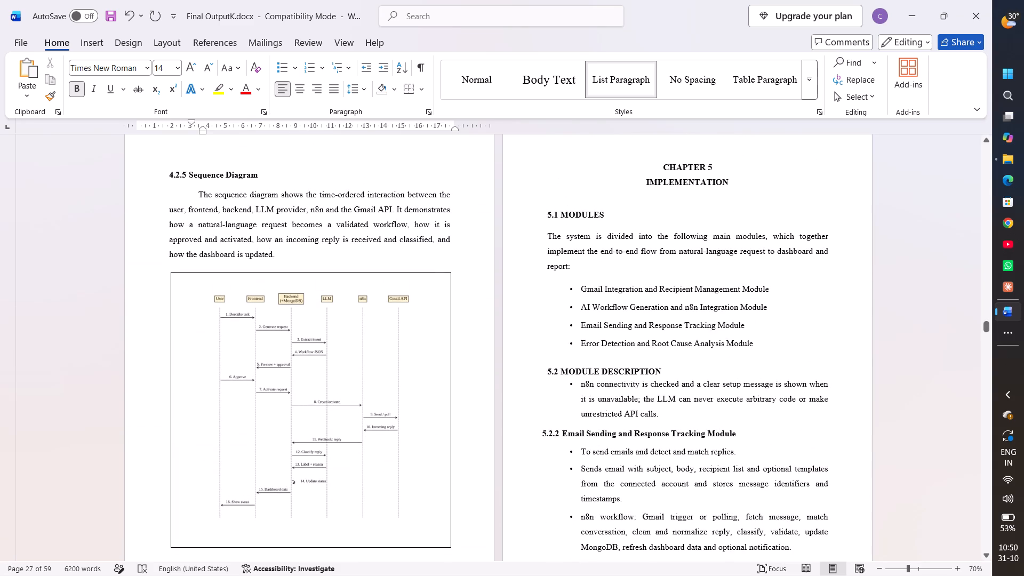
{"action": "scroll", "coordinate": [455, 285], "scroll_direction": "up", "scroll_amount": 1}
{"action": "scroll", "coordinate": [455, 285], "scroll_direction": "down", "scroll_amount": 1}
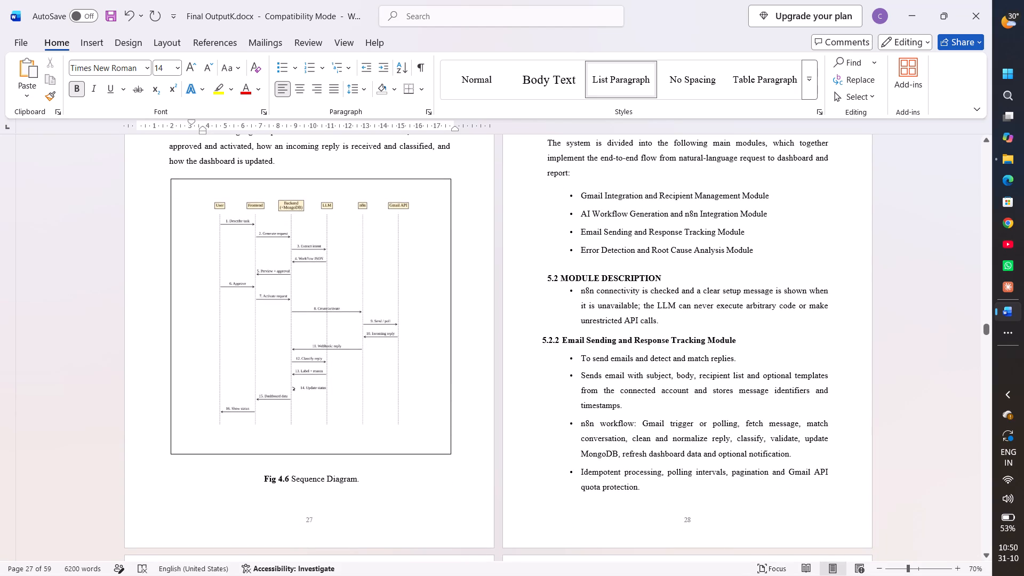
{"action": "left_click_drag", "start_coordinate": [658, 195], "coordinate": [665, 199]}
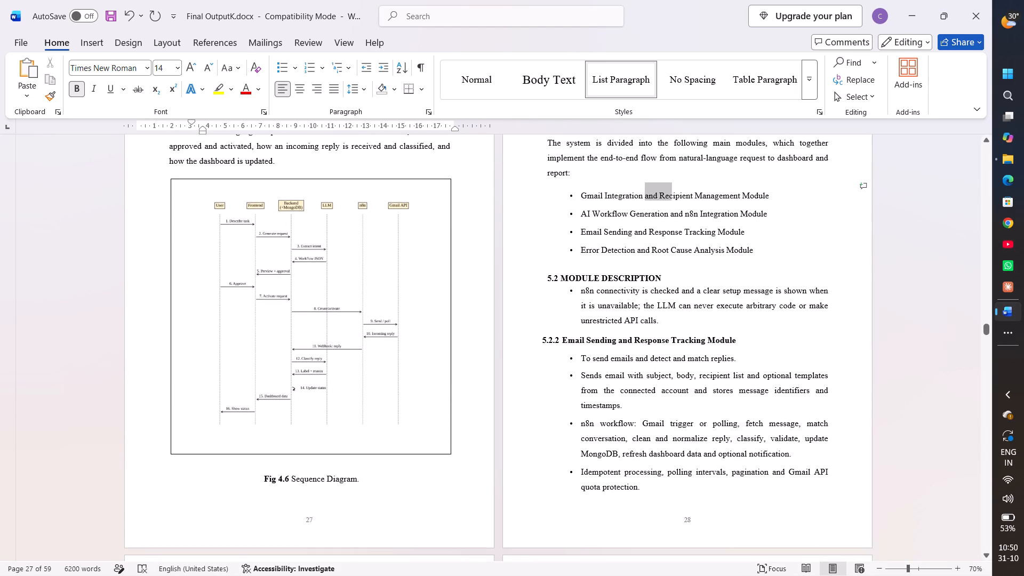
{"action": "left_click_drag", "start_coordinate": [665, 199], "coordinate": [692, 195]}
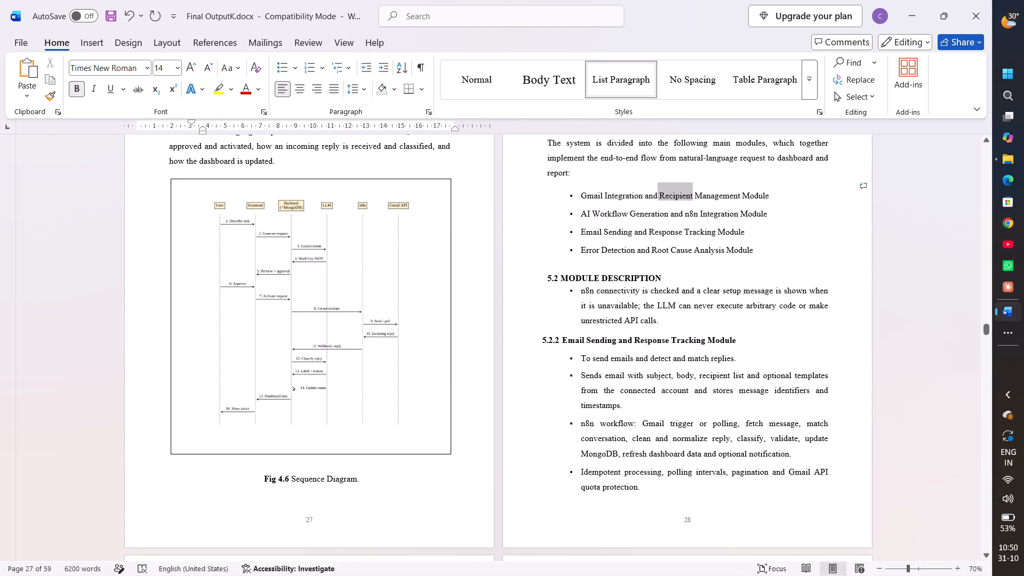
{"action": "left_click_drag", "start_coordinate": [692, 195], "coordinate": [693, 195]}
{"action": "key", "text": "ctrl+c"}
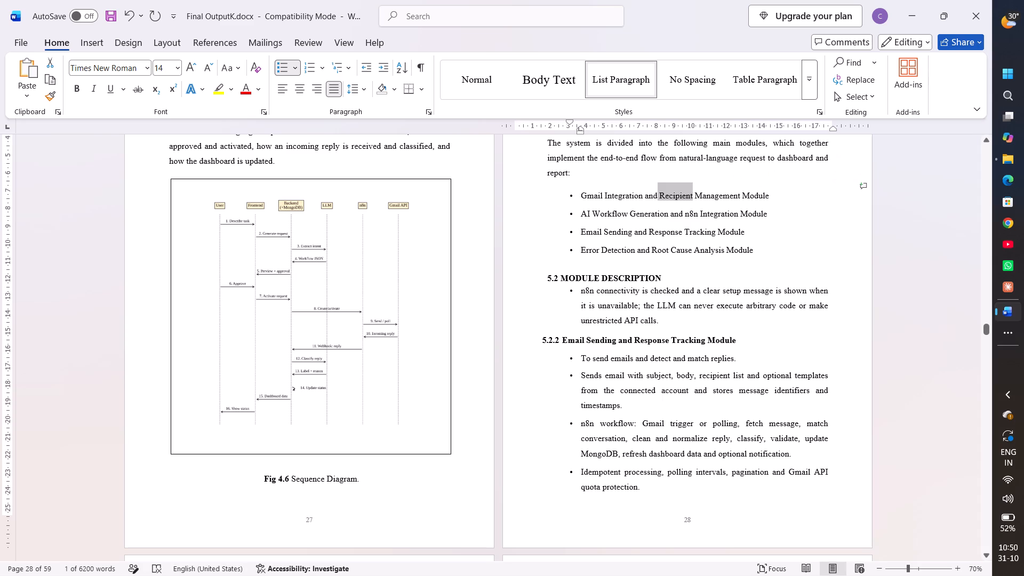
{"action": "left_click", "coordinate": [773, 258]}
{"action": "scroll", "coordinate": [554, 402], "scroll_direction": "down", "scroll_amount": 1}
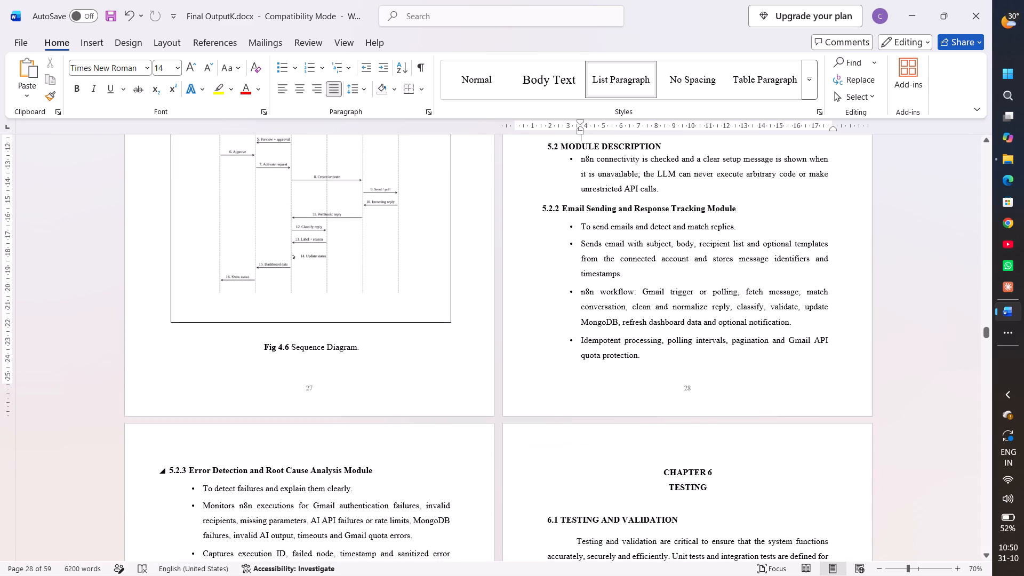
{"action": "scroll", "coordinate": [344, 471], "scroll_direction": "down", "scroll_amount": 1}
{"action": "left_click_drag", "start_coordinate": [334, 463], "coordinate": [299, 463]}
{"action": "key", "text": "ctrl+v"}
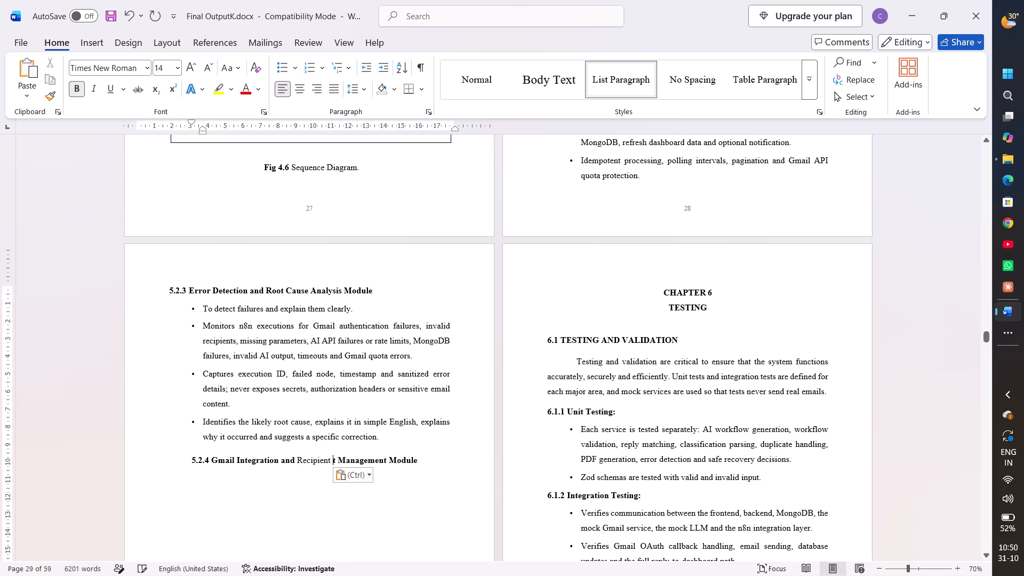
Make the pasted word "Recipient" bold and delete the stray "t" after it in the 5.2.4 heading.
{"action": "key", "text": "ctrl+b"}
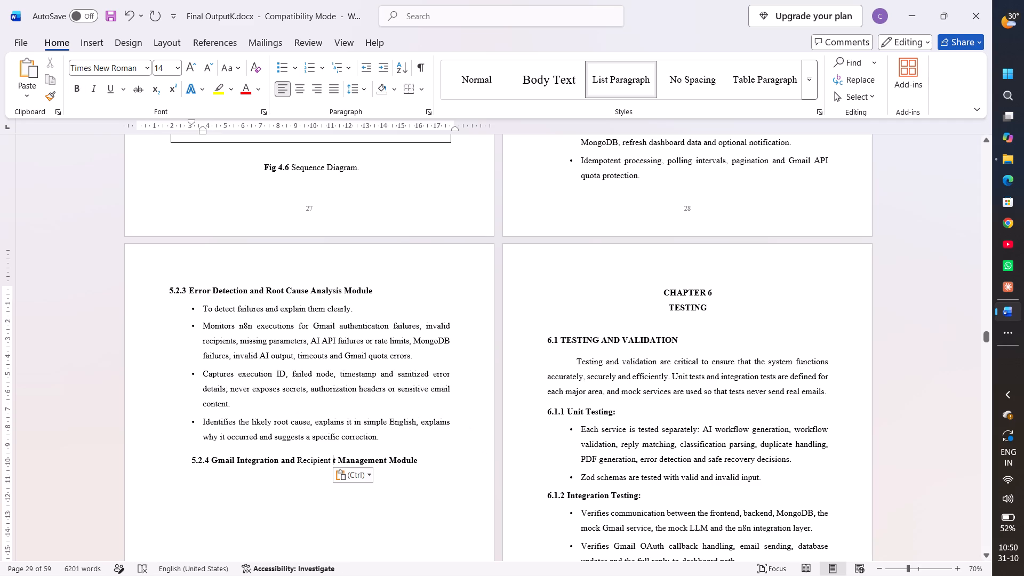
{"action": "left_click_drag", "start_coordinate": [329, 460], "coordinate": [322, 461], "text": "ctrl"}
{"action": "left_click", "coordinate": [322, 461]}
{"action": "key", "text": "ctrl+Left"}
{"action": "key", "text": "shift+Right"}
{"action": "key", "text": "shift+Right"}
{"action": "key", "text": "shift+Right"}
{"action": "key", "text": "shift+Right"}
{"action": "key", "text": "shift+Right"}
{"action": "key", "text": "shift+Right"}
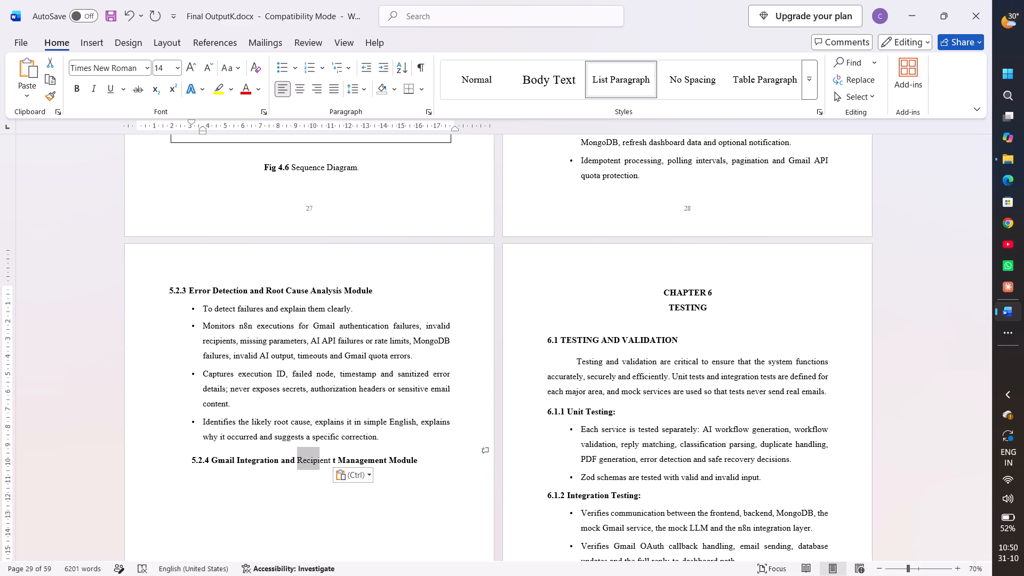
{"action": "key", "text": "shift+Right"}
{"action": "key", "text": "shift+Right"}
{"action": "key", "text": "shift+Right"}
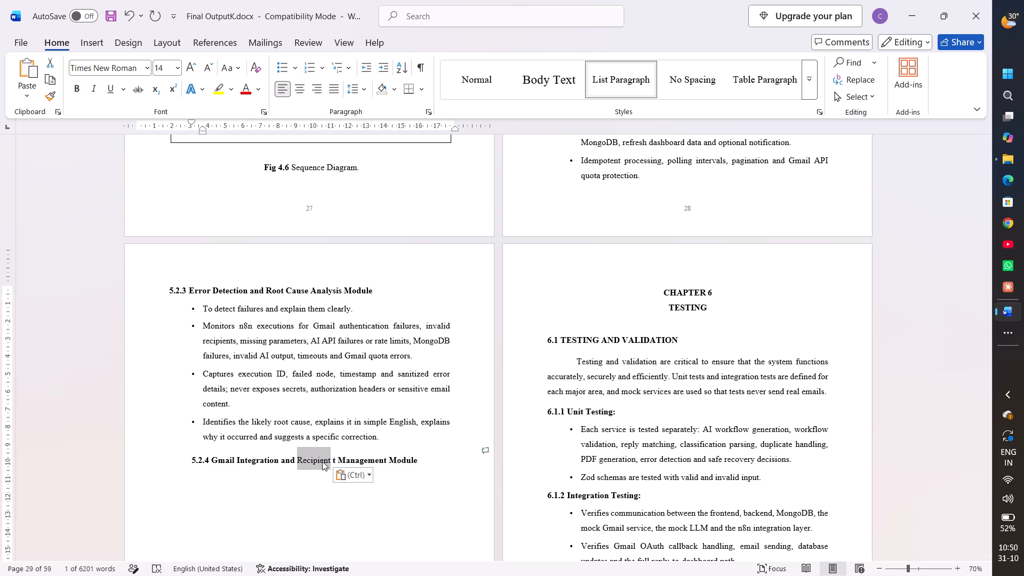
{"action": "key", "text": "ctrl+b"}
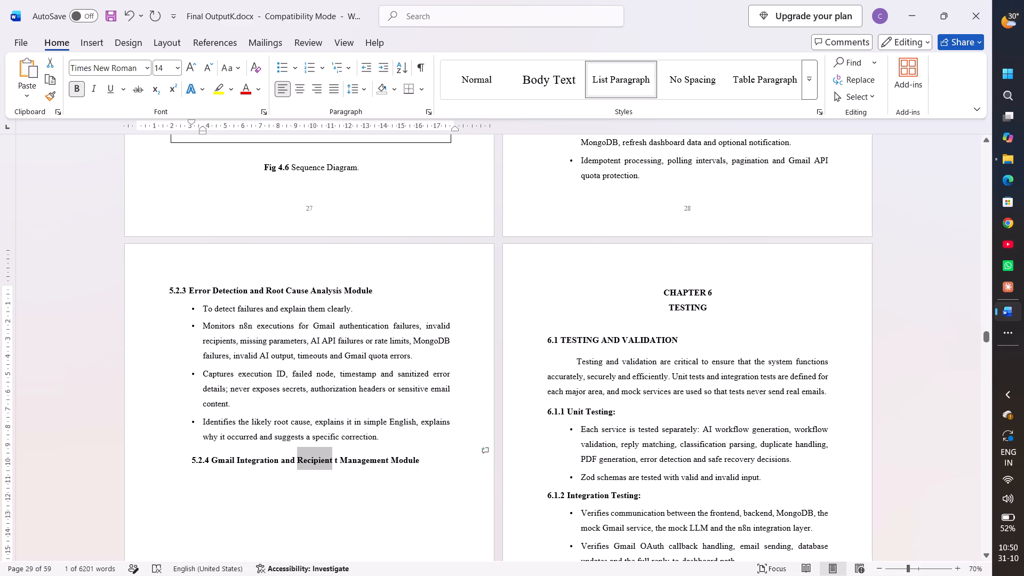
{"action": "left_click", "coordinate": [338, 461]}
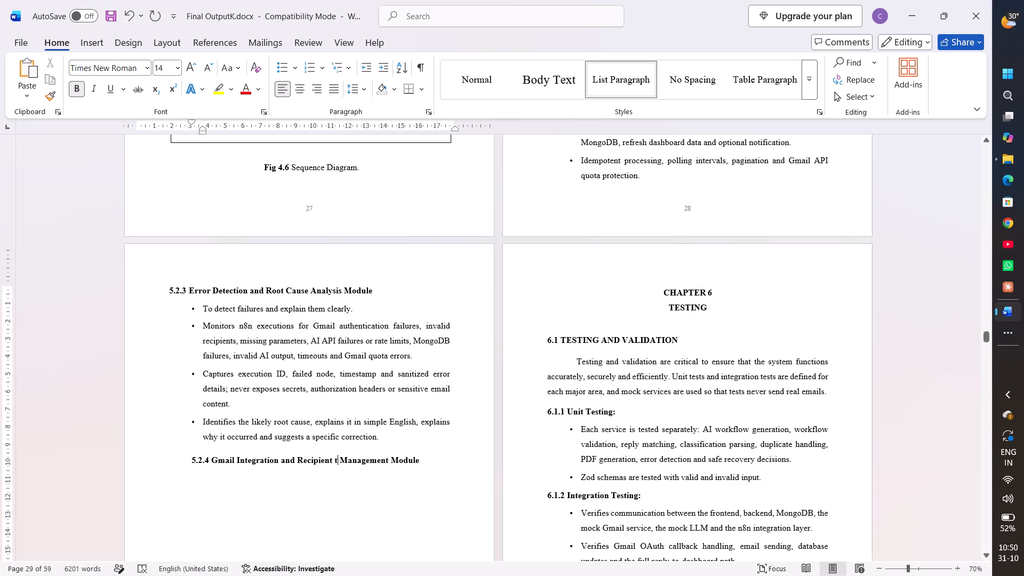
{"action": "key", "text": "BackSpace"}
{"action": "key", "text": "BackSpace"}
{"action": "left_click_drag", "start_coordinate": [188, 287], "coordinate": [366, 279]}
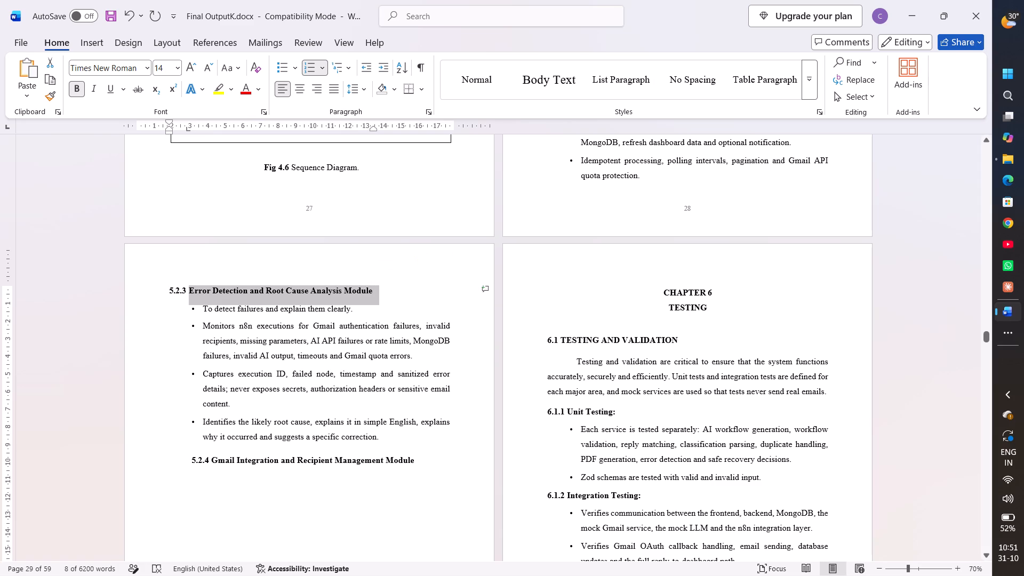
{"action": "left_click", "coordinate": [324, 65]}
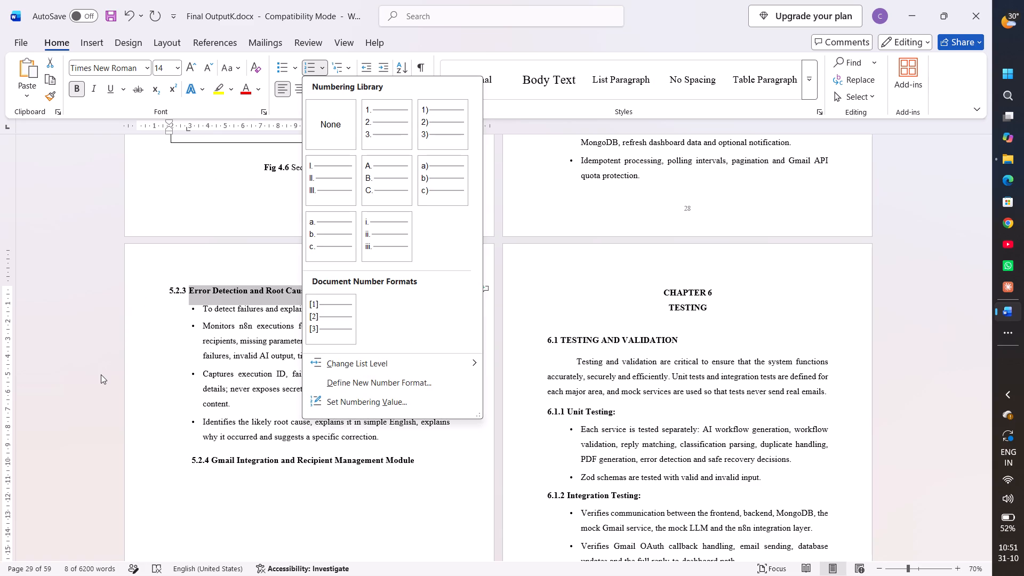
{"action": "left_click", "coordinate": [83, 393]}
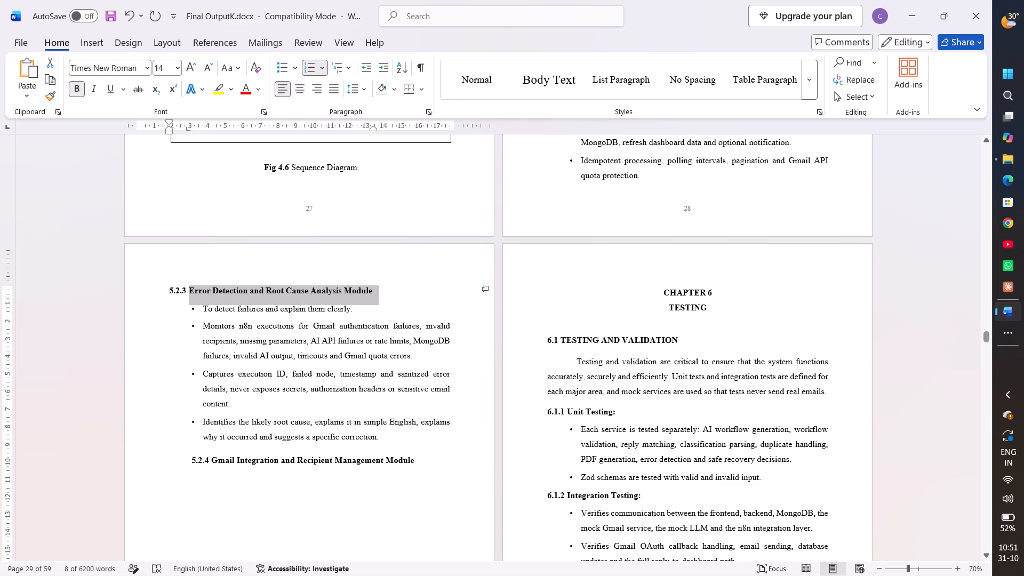
Reduce the indent of the 5.2.4 heading to bring it roughly in line with the 5.2.3 heading.
{"action": "left_click", "coordinate": [207, 458]}
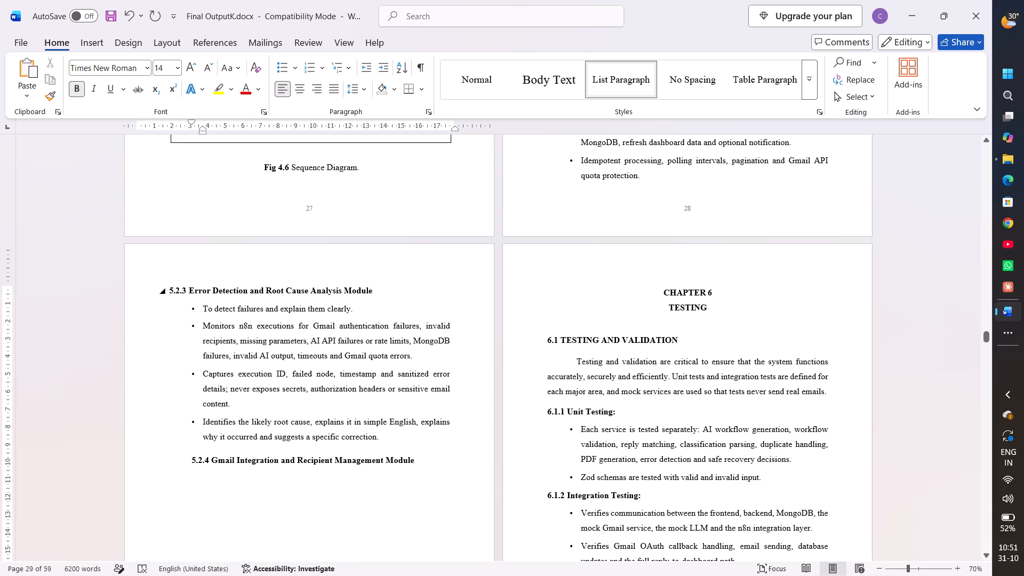
{"action": "left_click", "coordinate": [188, 286]}
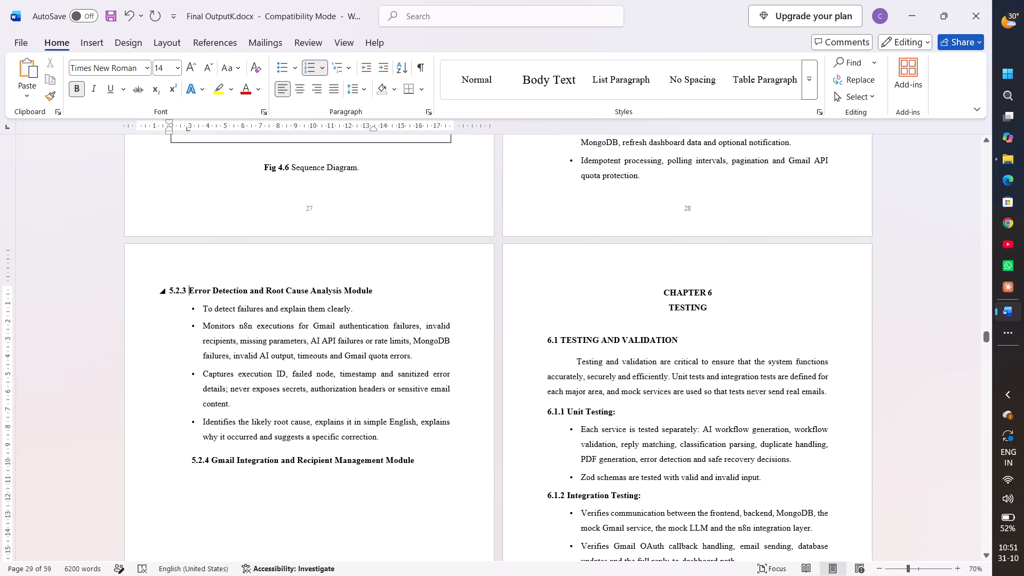
{"action": "left_click", "coordinate": [211, 458]}
{"action": "left_click", "coordinate": [191, 117]}
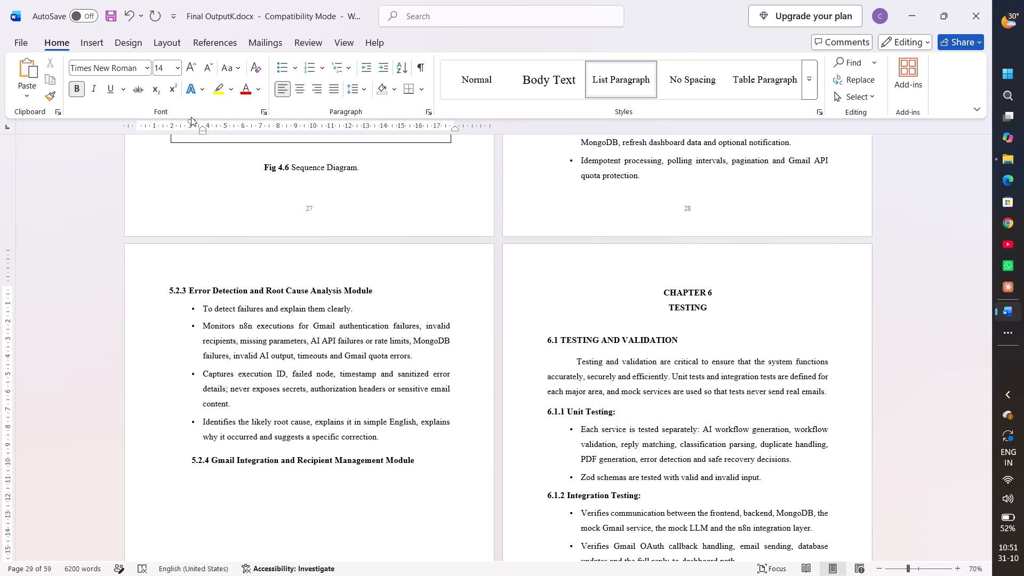
{"action": "left_click_drag", "start_coordinate": [191, 119], "coordinate": [187, 119]}
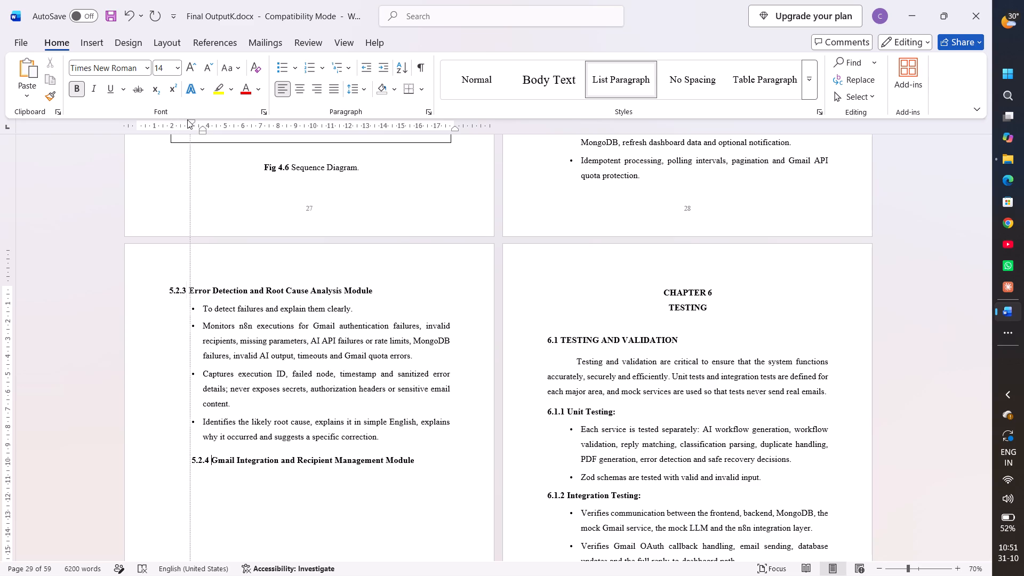
{"action": "left_click_drag", "start_coordinate": [187, 119], "coordinate": [167, 124]}
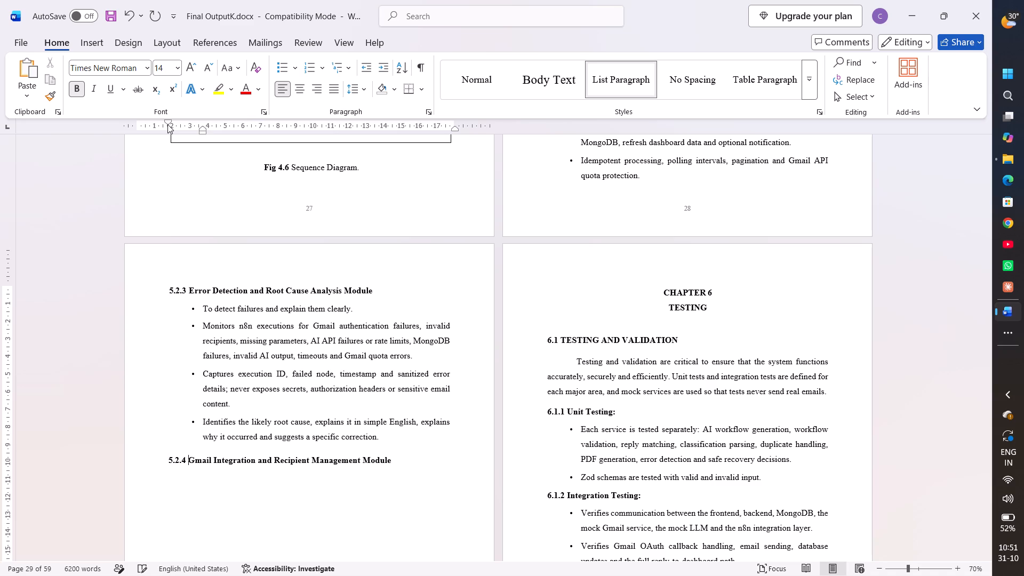
{"action": "left_click", "coordinate": [202, 133]}
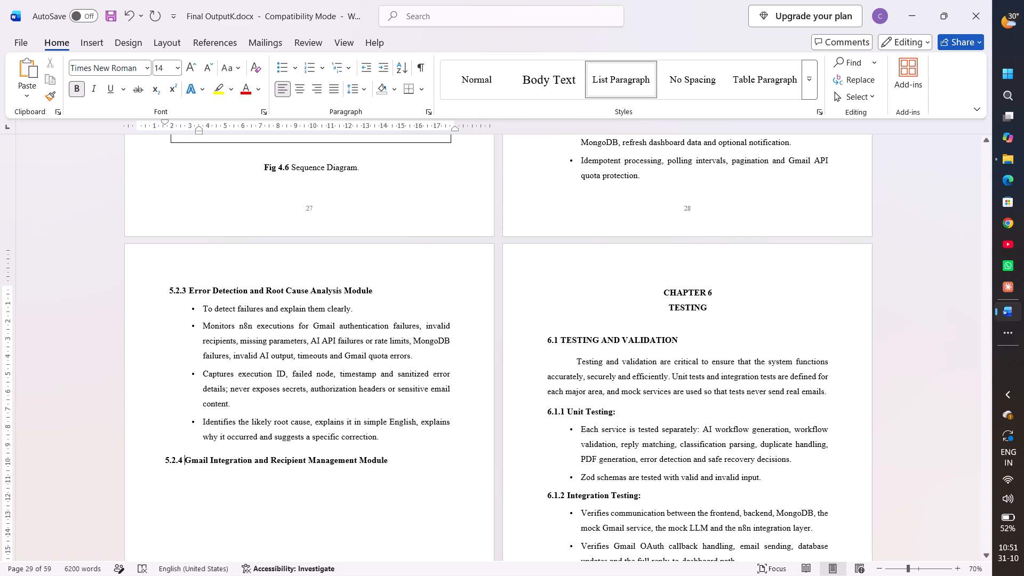
{"action": "left_click", "coordinate": [189, 287]}
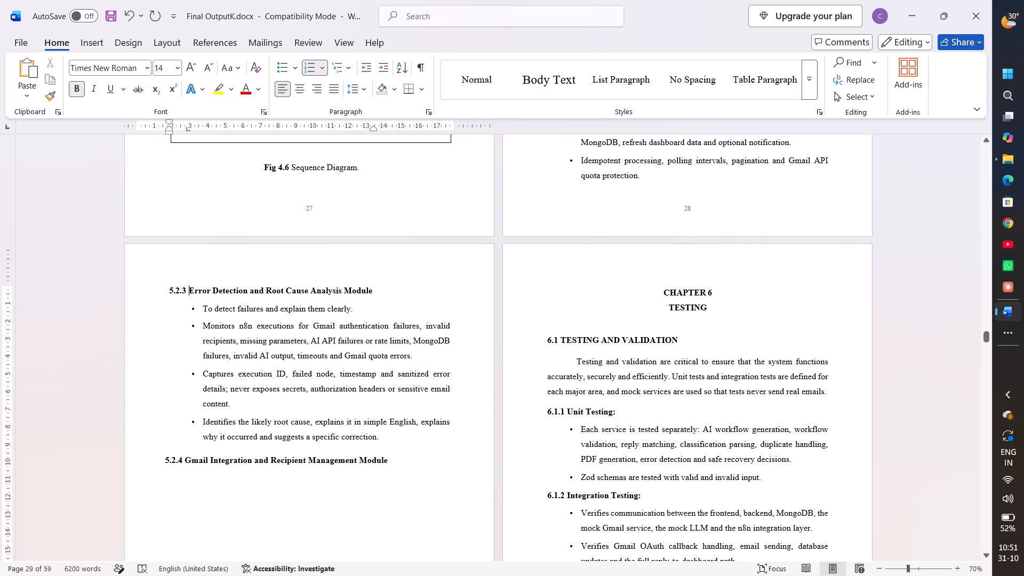
Select the title text "Gmail Integration and Recipient Management Module" in the 5.2.4 heading.
{"action": "scroll", "coordinate": [358, 458], "scroll_direction": "down", "scroll_amount": 2}
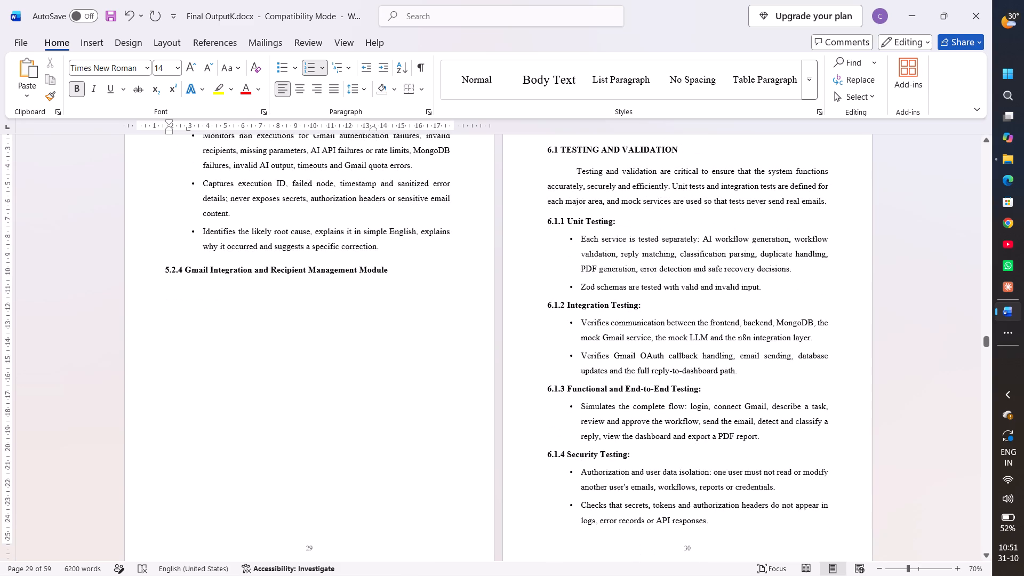
{"action": "scroll", "coordinate": [358, 458], "scroll_direction": "down", "scroll_amount": 2}
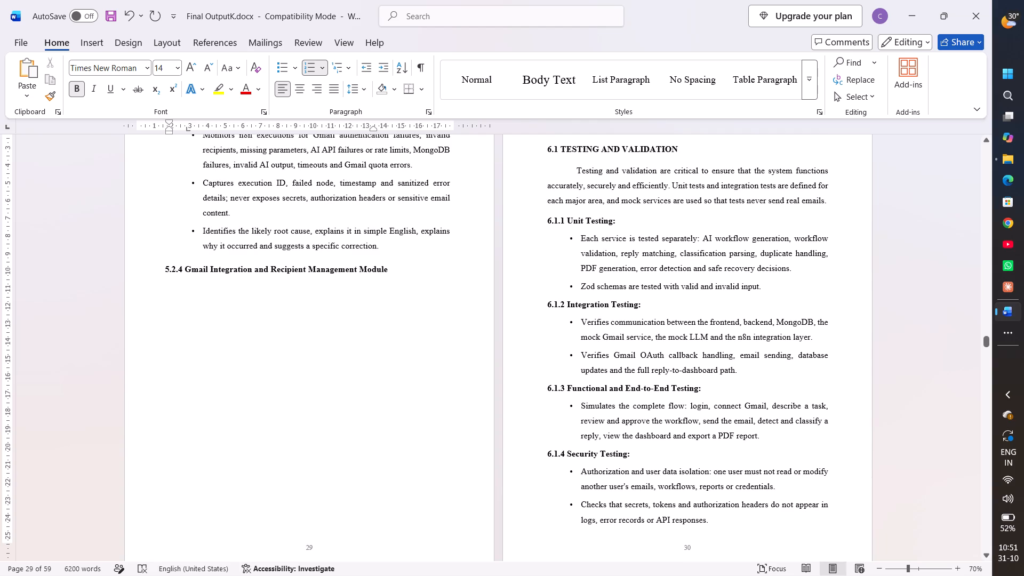
{"action": "left_click_drag", "start_coordinate": [184, 268], "coordinate": [427, 259]}
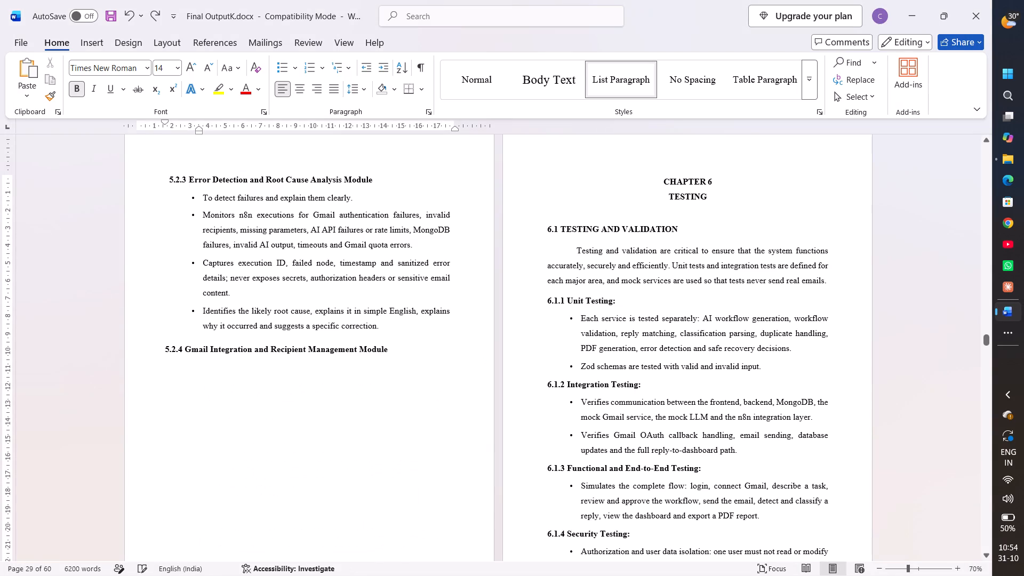
Paste the copied Gmail module descriptions under heading 5.2.4 and remove the bold formatting from the pasted text, keeping the heading bold.
{"action": "key", "text": "ctrl+v"}
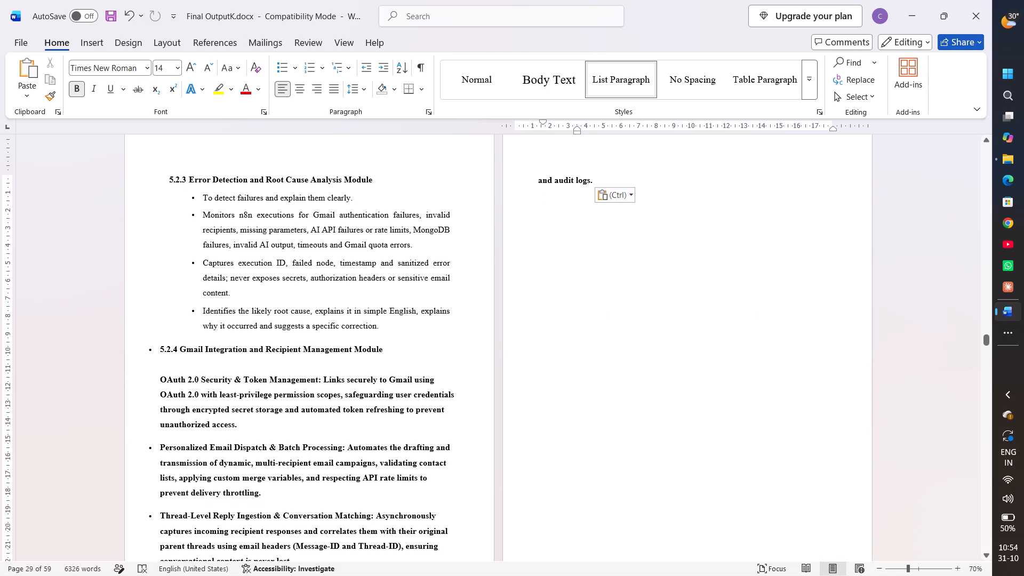
{"action": "left_click_drag", "start_coordinate": [159, 379], "coordinate": [379, 551]}
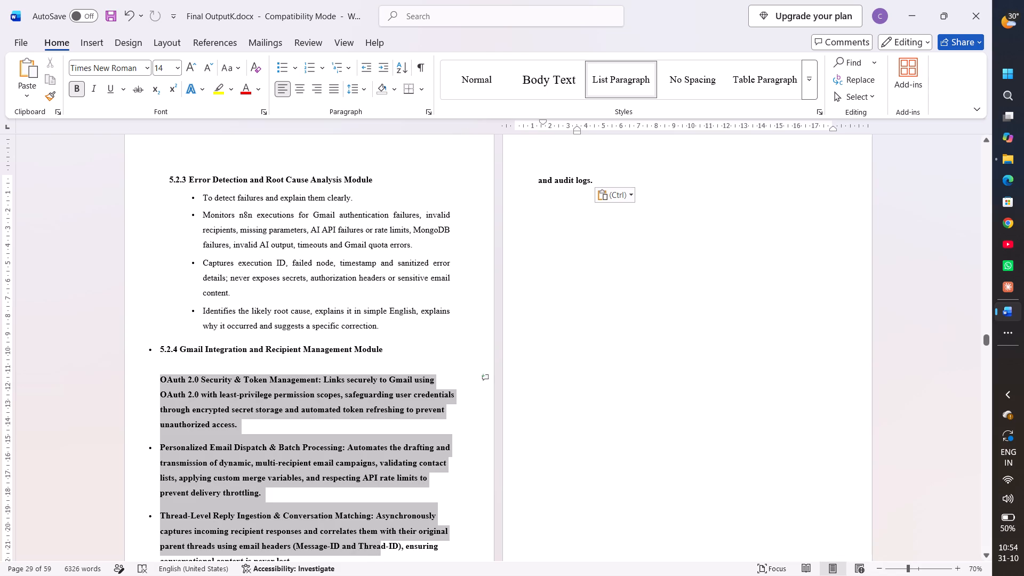
{"action": "left_click_drag", "start_coordinate": [379, 551], "coordinate": [505, 519]}
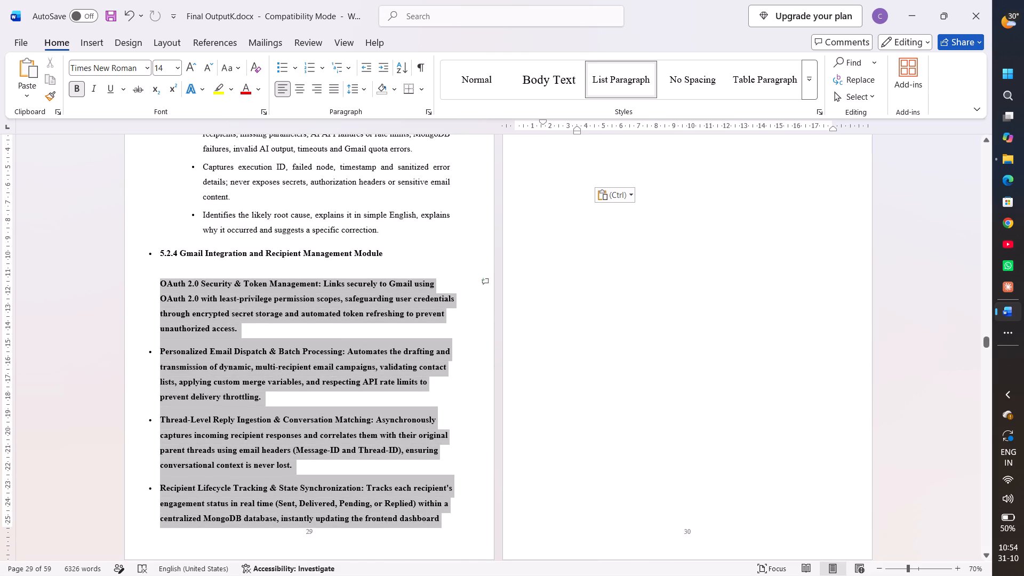
{"action": "left_click_drag", "start_coordinate": [505, 519], "coordinate": [703, 274]}
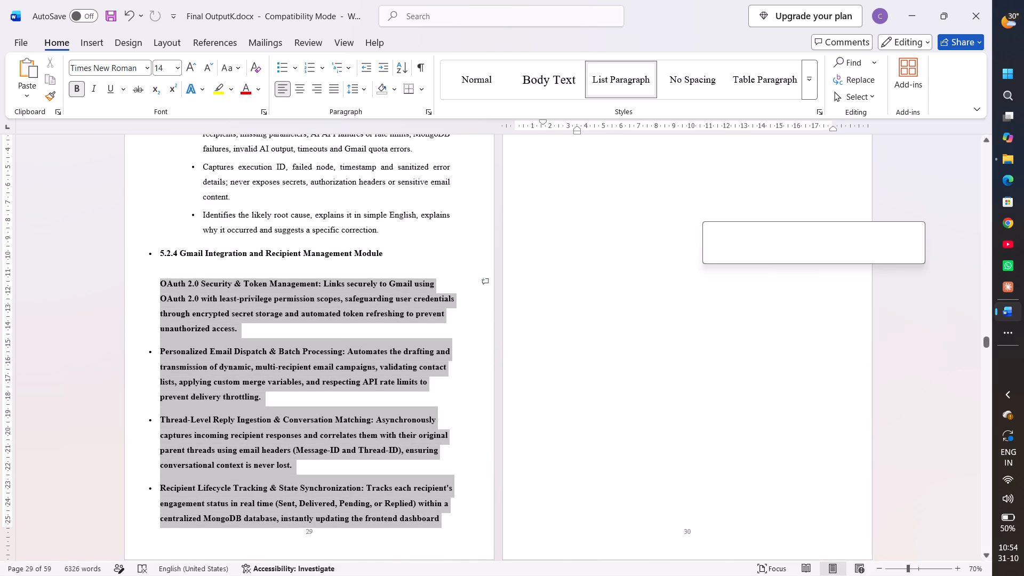
{"action": "key", "text": "ctrl+b"}
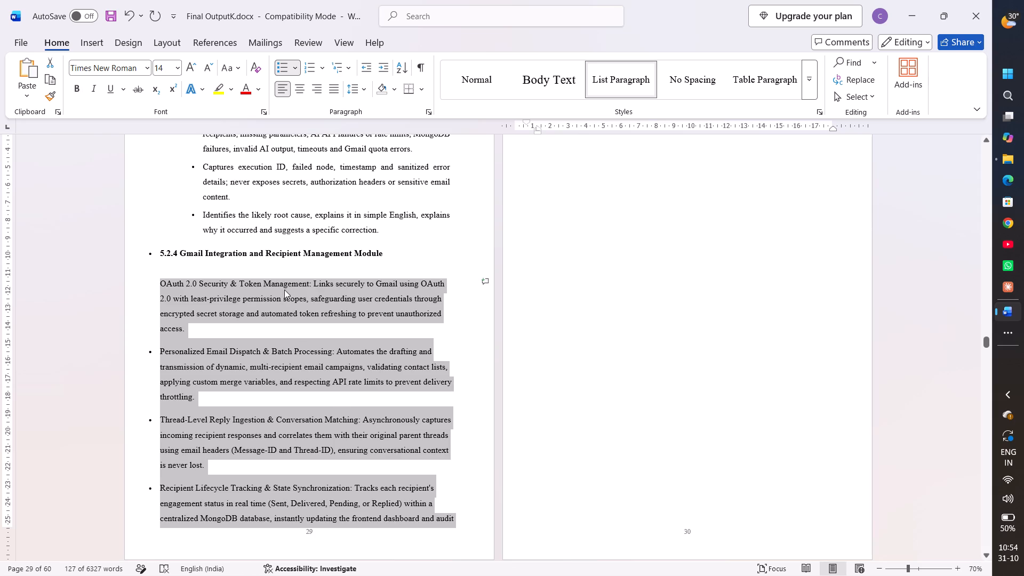
{"action": "left_click", "coordinate": [307, 284]}
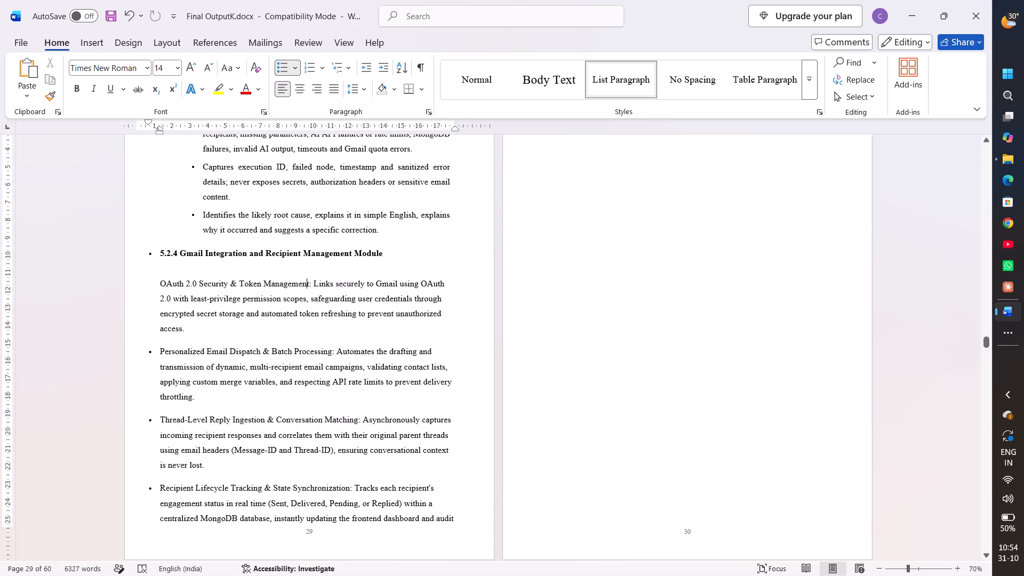
Remove the bullet from the 5.2.4 Gmail Integration and Recipient Management Module heading, leaving no empty bullet line above it.
{"action": "left_click", "coordinate": [152, 255]}
{"action": "key", "text": "Return"}
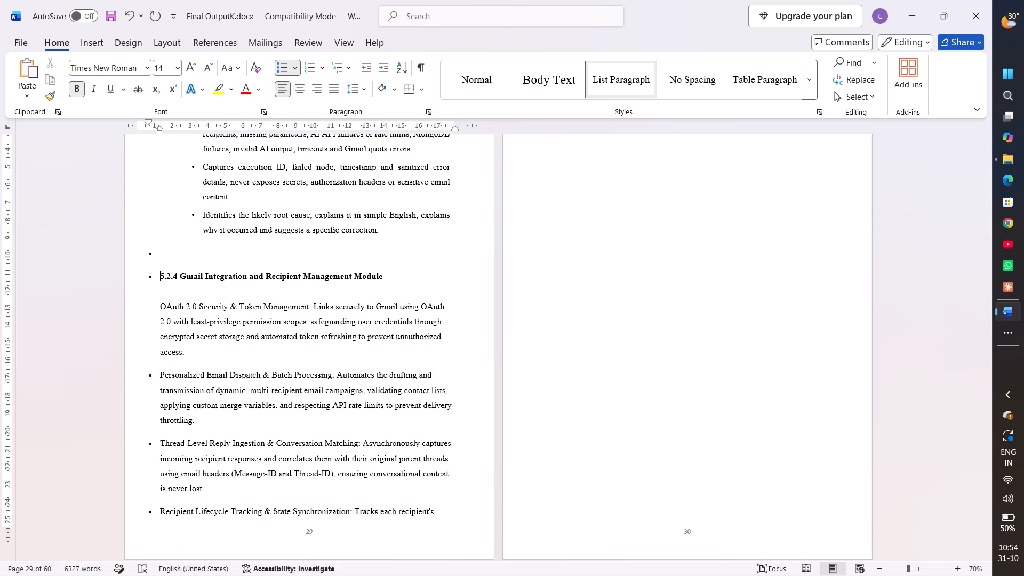
{"action": "key", "text": "BackSpace"}
{"action": "key", "text": "BackSpace"}
{"action": "key", "text": "BackSpace"}
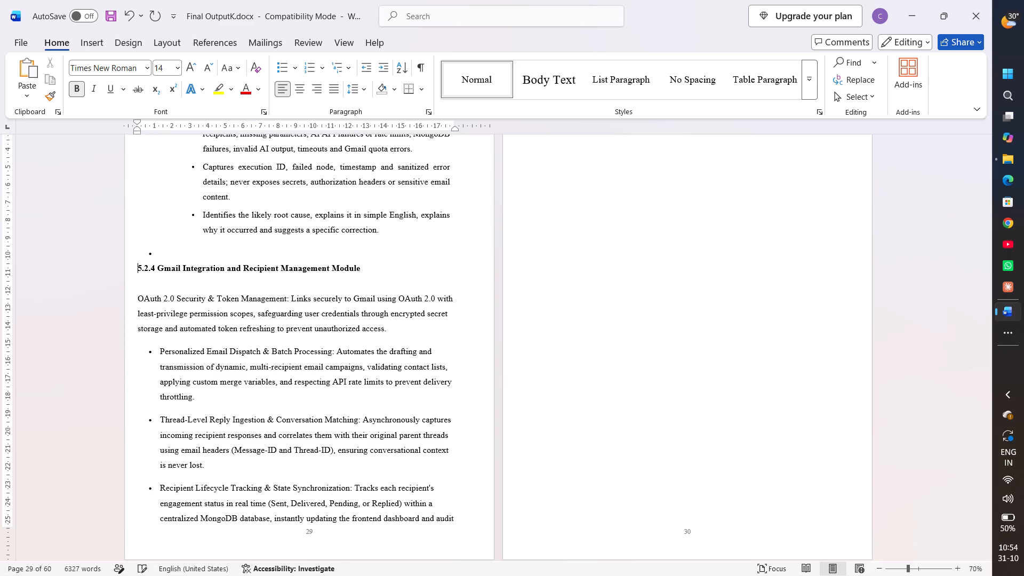
{"action": "key", "text": "BackSpace"}
{"action": "key", "text": "BackSpace"}
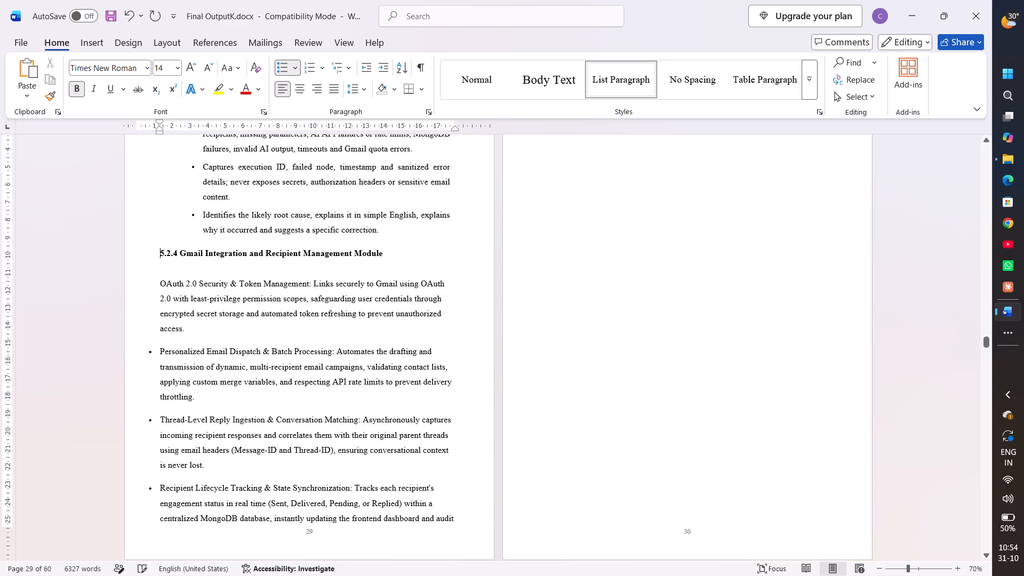
Place the text cursor at the start of the OAuth 2.0 Security & Token Management description under heading 5.2.4.
{"action": "left_click", "coordinate": [158, 283]}
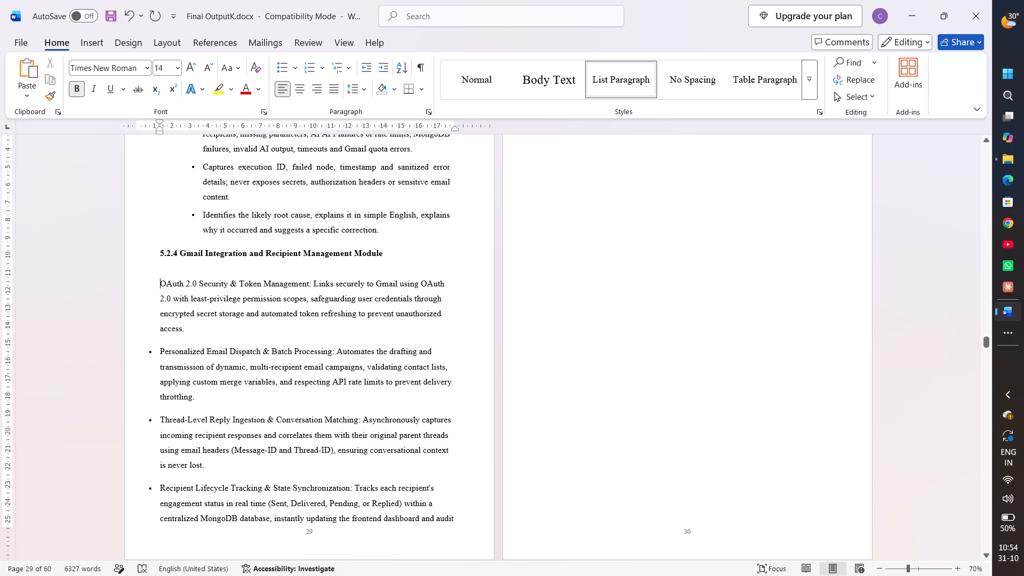
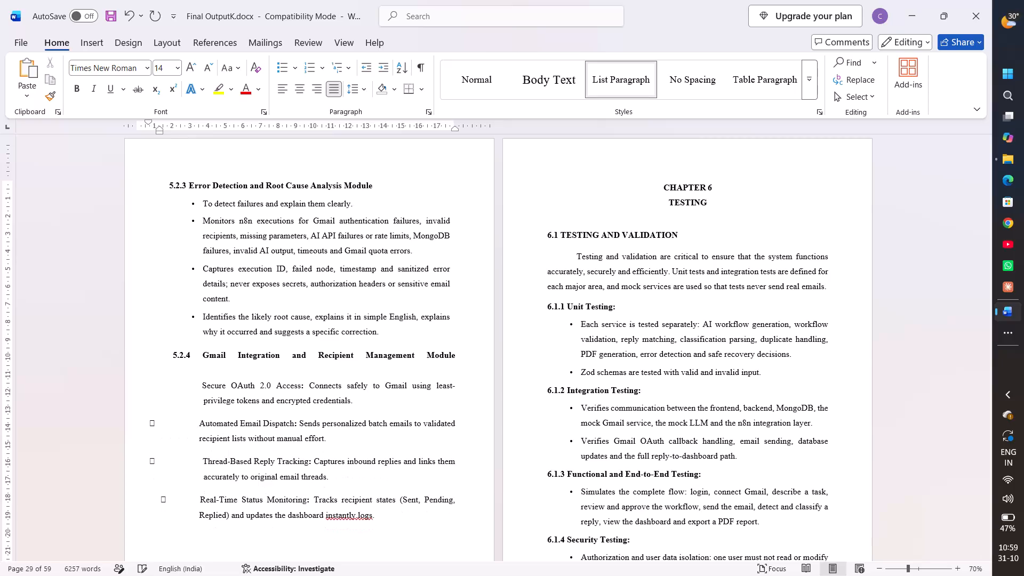
Remove the stray box symbols before the Automated Email Dispatch, Thread-Based Reply Tracking and Real-Time Status Monitoring descriptions under 5.2.4.
{"action": "left_click", "coordinate": [149, 122]}
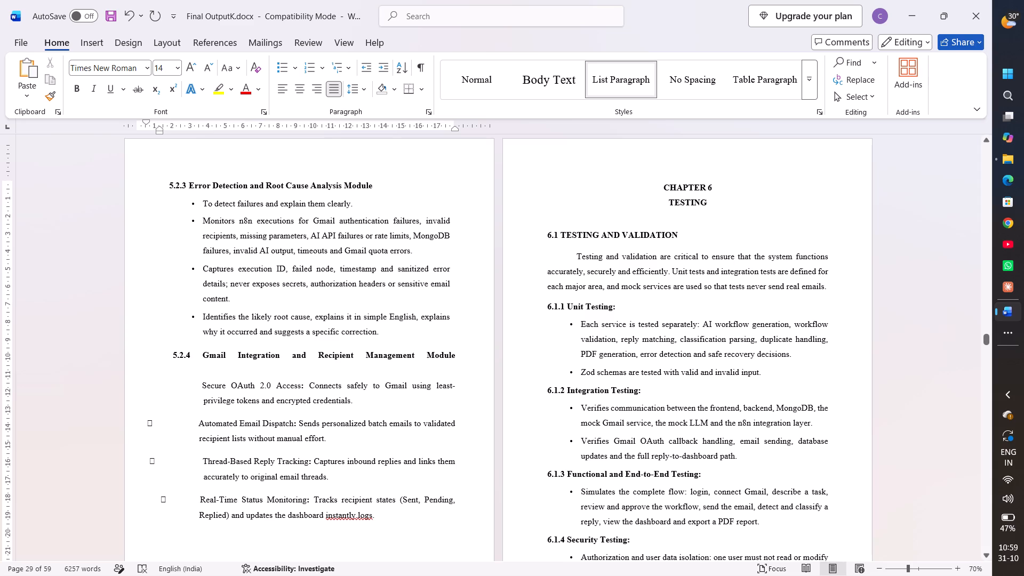
{"action": "left_click_drag", "start_coordinate": [152, 424], "coordinate": [141, 423]}
{"action": "key", "text": "BackSpace"}
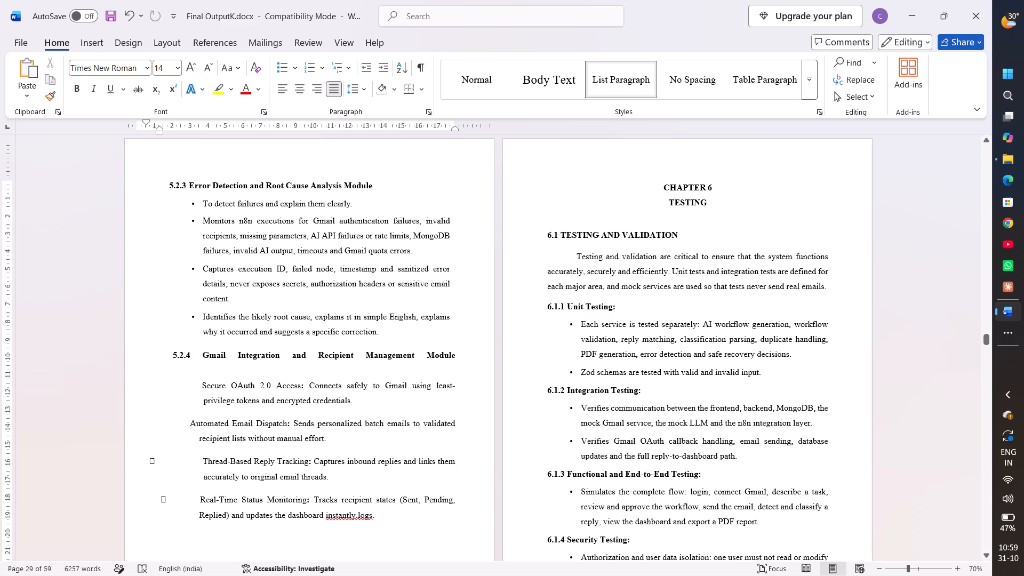
{"action": "left_click_drag", "start_coordinate": [157, 460], "coordinate": [150, 460]}
{"action": "key", "text": "BackSpace"}
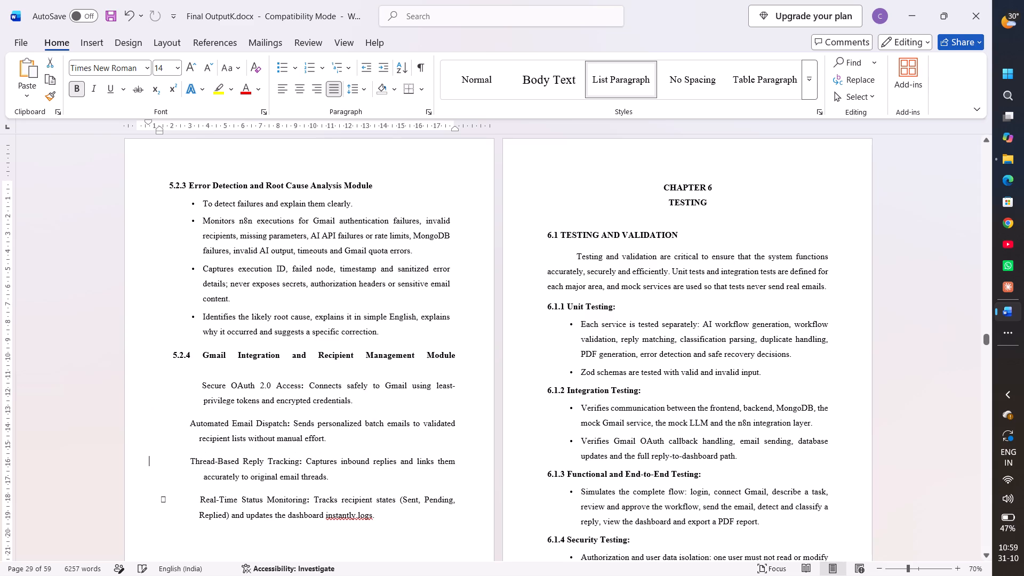
{"action": "left_click", "coordinate": [166, 502]}
{"action": "key", "text": "BackSpace"}
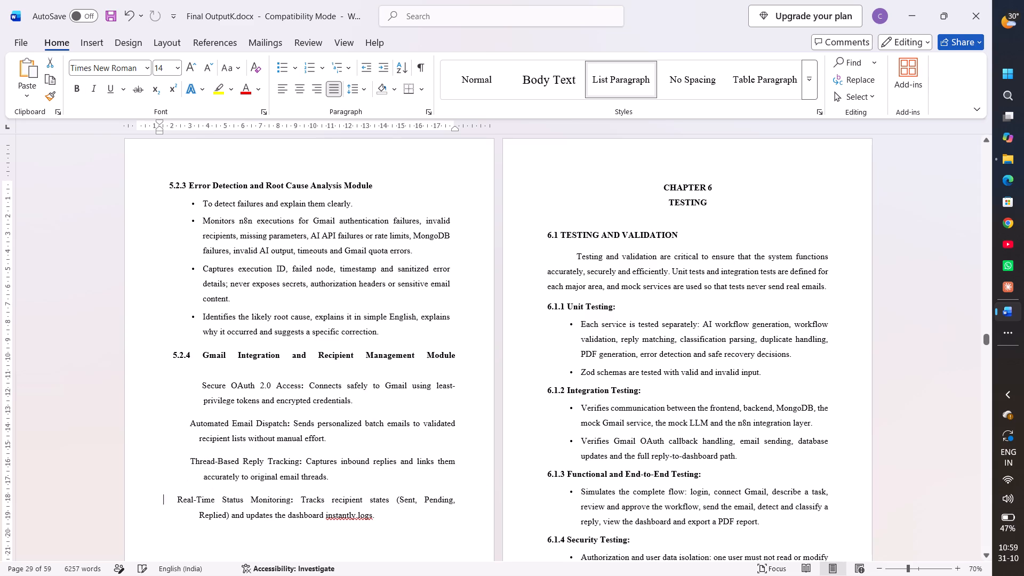
Adjust the first-line indent of the 5.2.4 heading so its number lines up with the 5.2.3 heading.
{"action": "left_click", "coordinate": [201, 387]}
{"action": "left_click", "coordinate": [171, 121]}
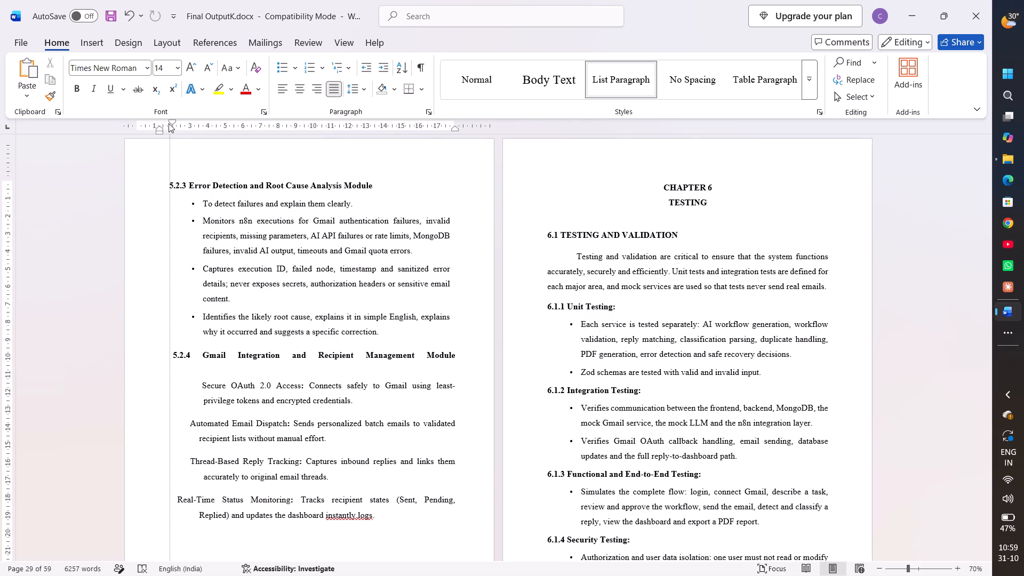
{"action": "left_click", "coordinate": [159, 130]}
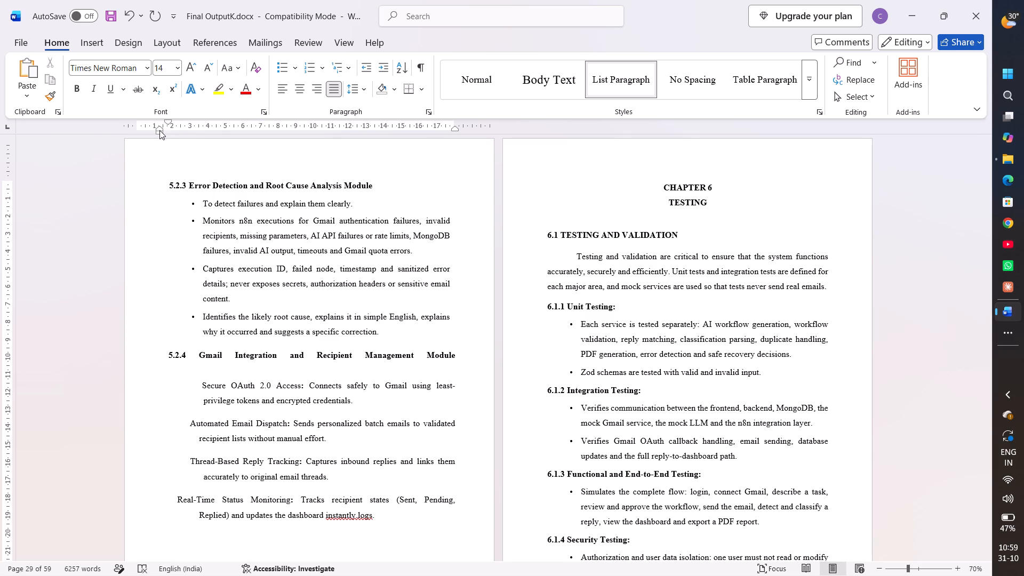
{"action": "left_click", "coordinate": [159, 130]}
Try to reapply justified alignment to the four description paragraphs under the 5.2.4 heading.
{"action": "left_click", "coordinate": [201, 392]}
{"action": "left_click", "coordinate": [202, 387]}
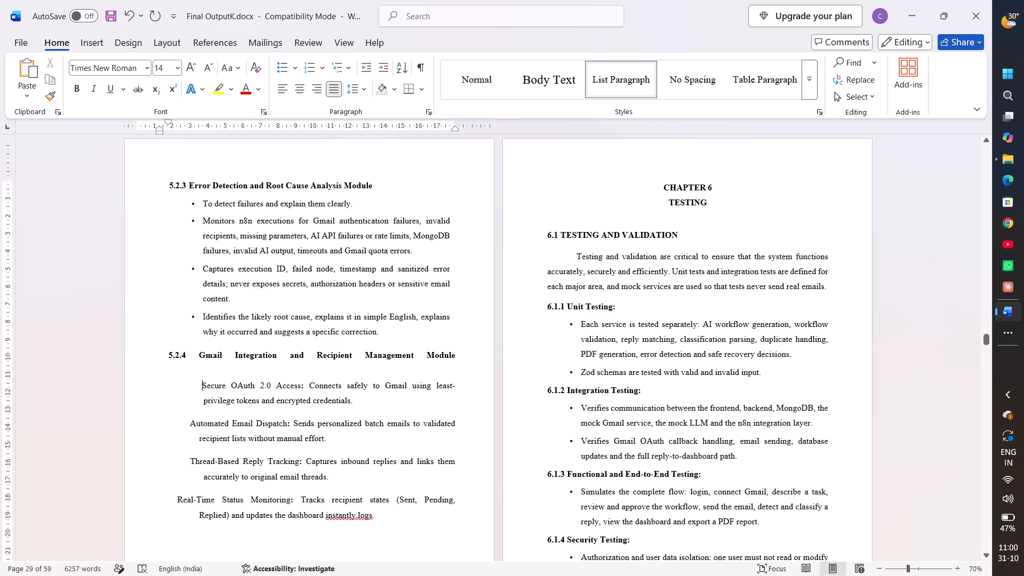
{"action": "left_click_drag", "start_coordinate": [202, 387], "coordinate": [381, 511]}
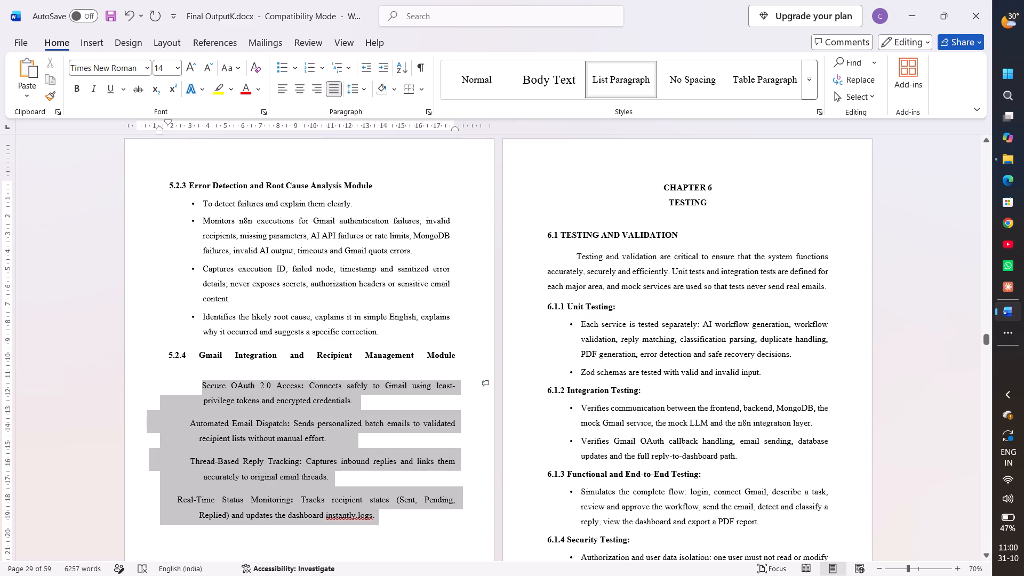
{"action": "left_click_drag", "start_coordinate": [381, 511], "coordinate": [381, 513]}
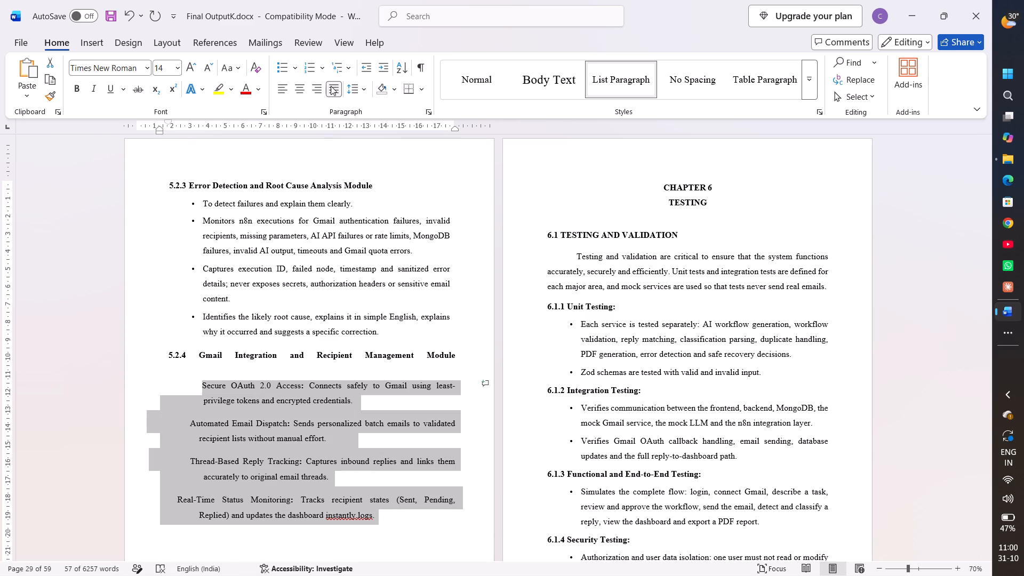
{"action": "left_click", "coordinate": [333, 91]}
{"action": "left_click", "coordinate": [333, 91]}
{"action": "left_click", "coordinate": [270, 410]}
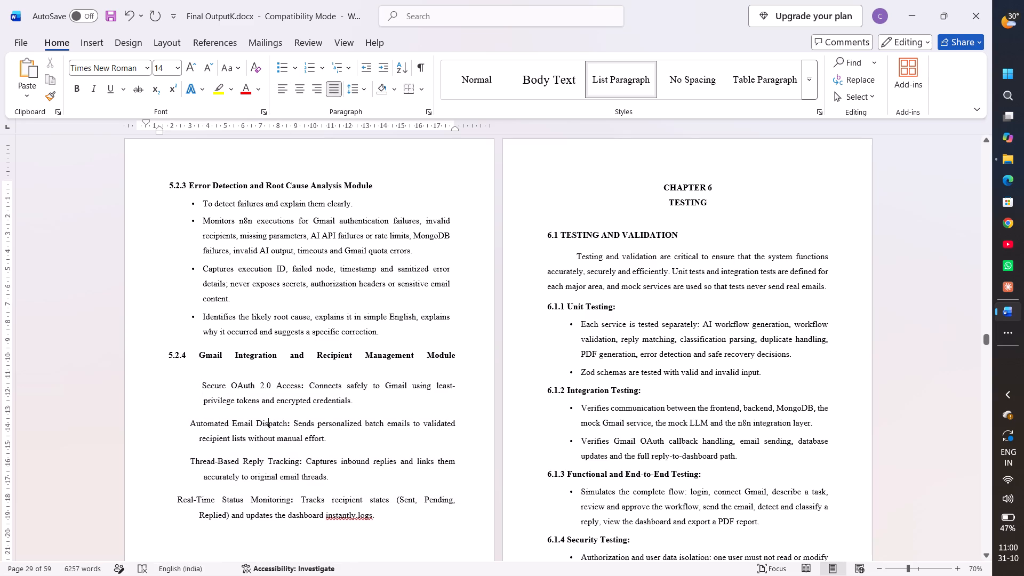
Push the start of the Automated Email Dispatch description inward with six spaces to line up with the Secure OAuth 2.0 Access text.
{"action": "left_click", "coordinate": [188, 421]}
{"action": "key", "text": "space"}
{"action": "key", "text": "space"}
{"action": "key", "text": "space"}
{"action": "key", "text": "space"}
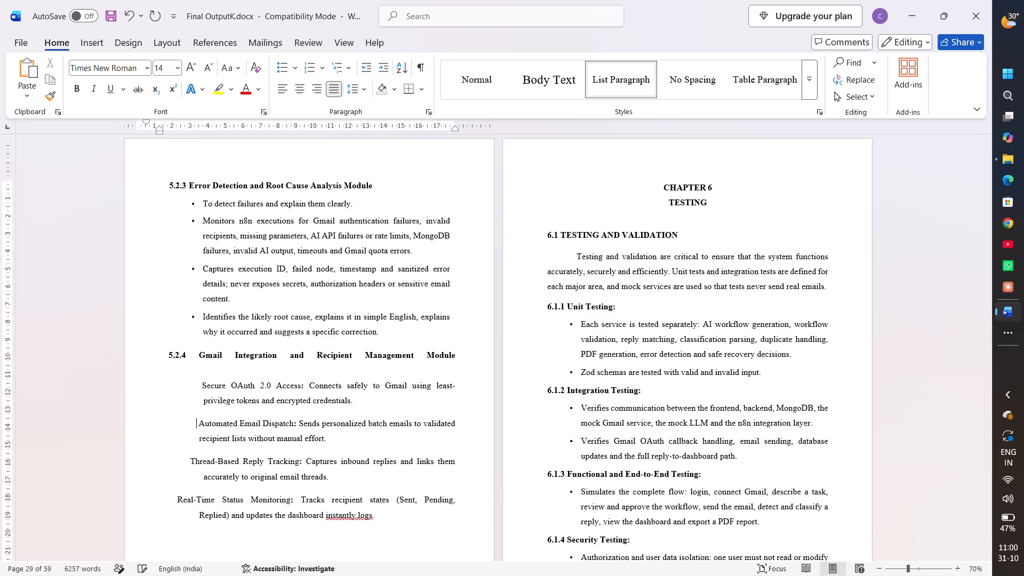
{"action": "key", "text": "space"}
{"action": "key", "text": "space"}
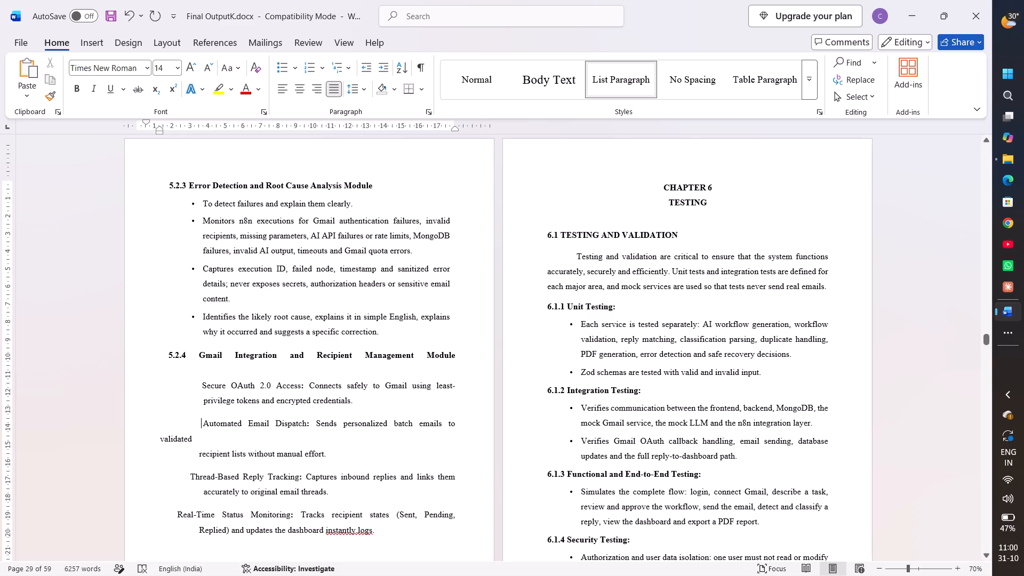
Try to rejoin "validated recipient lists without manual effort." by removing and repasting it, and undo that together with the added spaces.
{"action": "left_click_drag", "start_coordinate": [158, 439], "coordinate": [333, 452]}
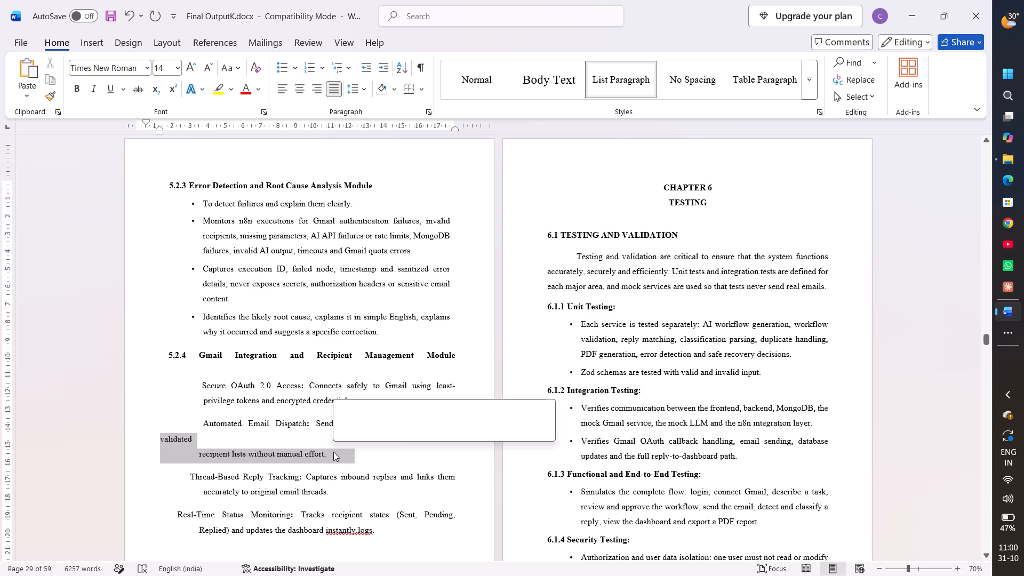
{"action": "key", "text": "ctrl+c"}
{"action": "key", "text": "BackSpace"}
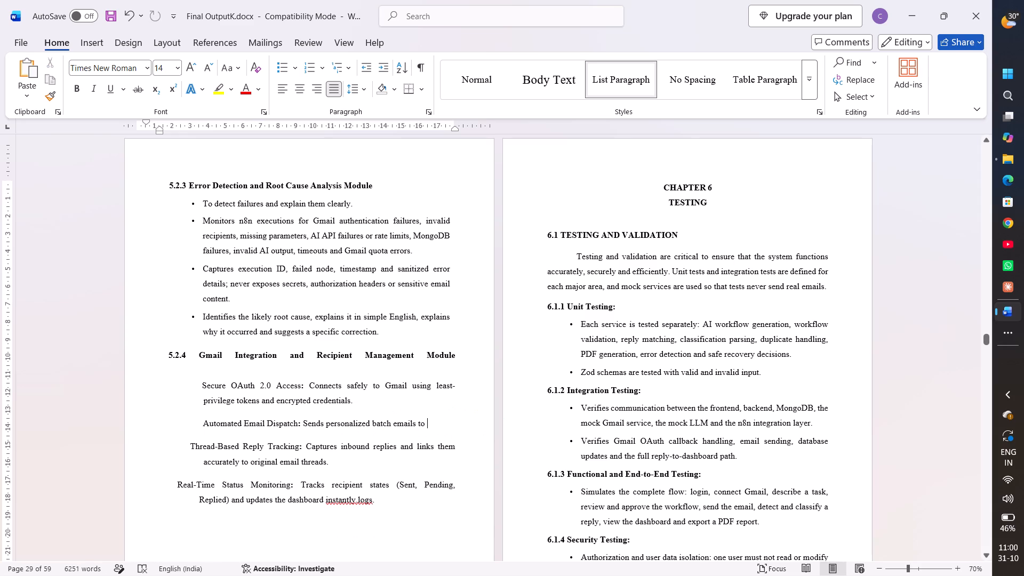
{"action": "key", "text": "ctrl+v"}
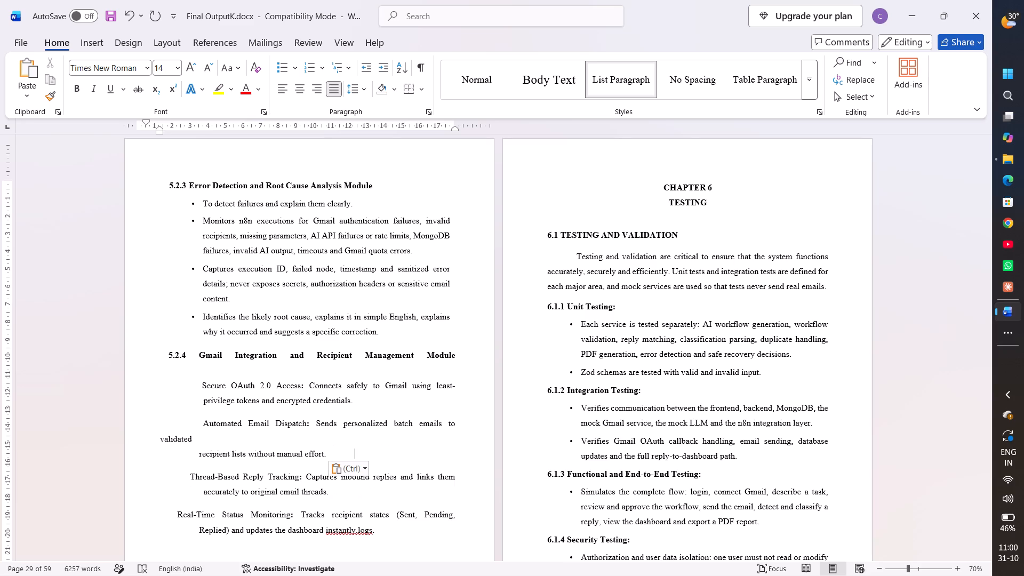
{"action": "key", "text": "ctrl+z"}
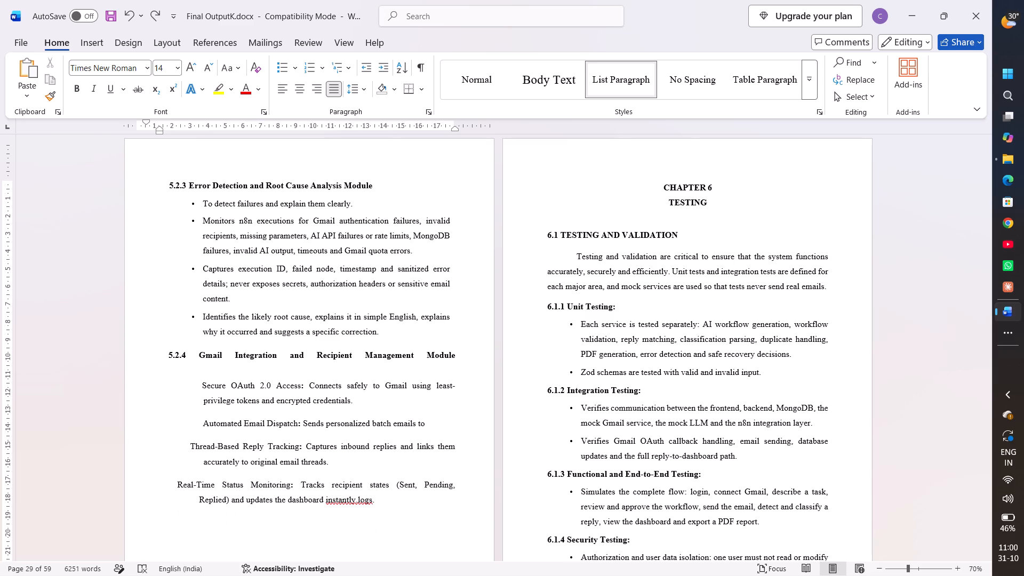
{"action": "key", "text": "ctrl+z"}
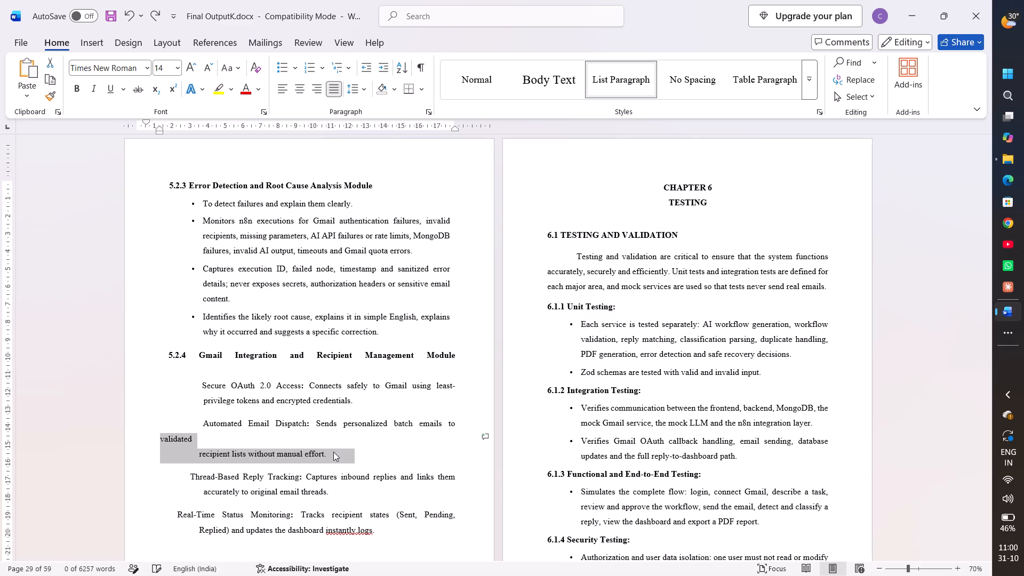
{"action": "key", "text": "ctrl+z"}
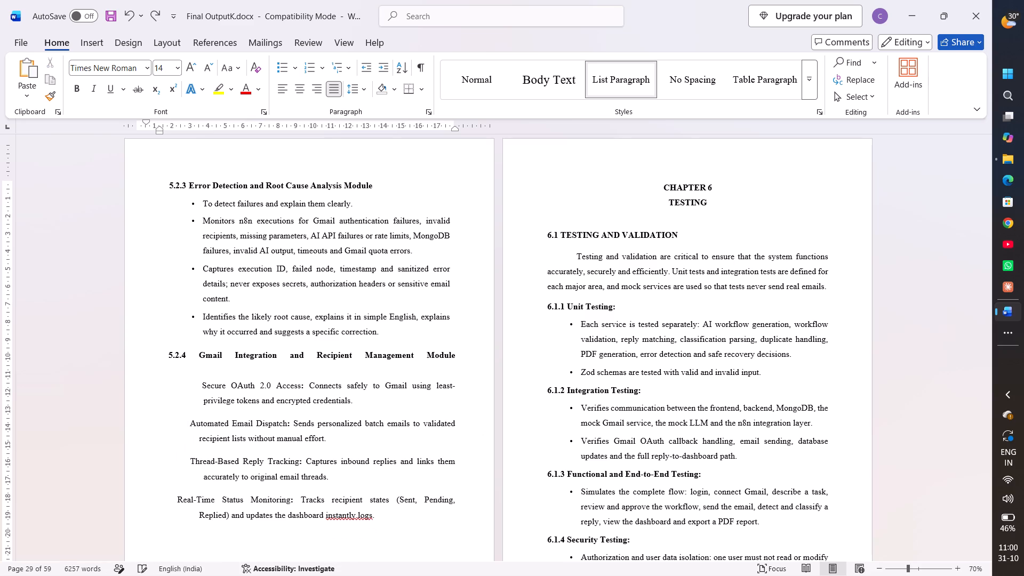
Insert five spaces before Automated Email Dispatch to bring its first line in line with the Secure OAuth 2.0 Access description.
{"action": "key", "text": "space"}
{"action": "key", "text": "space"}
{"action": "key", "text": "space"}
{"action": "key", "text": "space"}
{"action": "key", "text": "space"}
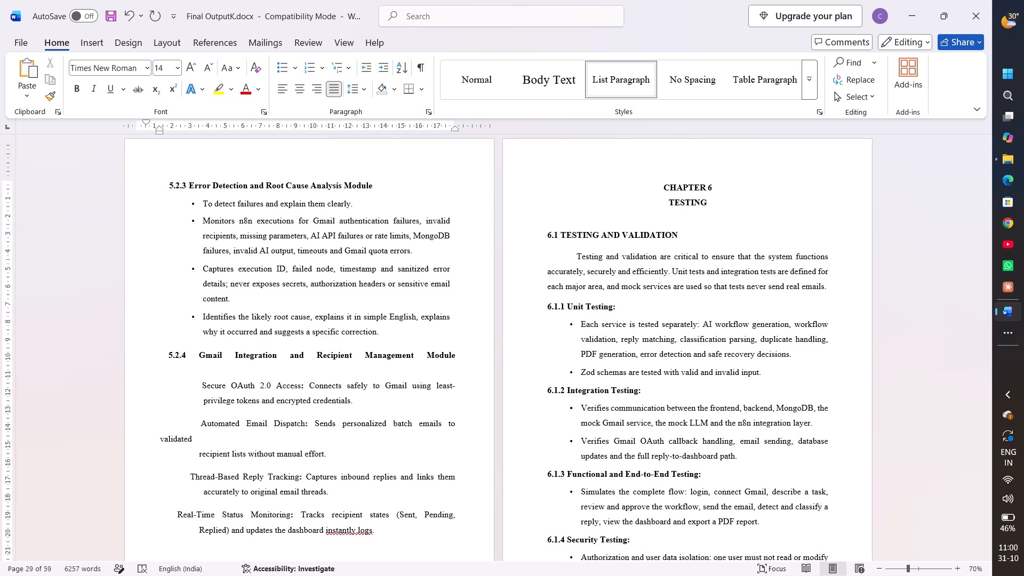
Select all four description paragraphs under 5.2.4, from Secure OAuth 2.0 Access through Real-Time Status Monitoring.
{"action": "scroll", "coordinate": [203, 368], "scroll_direction": "up", "scroll_amount": 1}
{"action": "left_click_drag", "start_coordinate": [199, 386], "coordinate": [365, 525]}
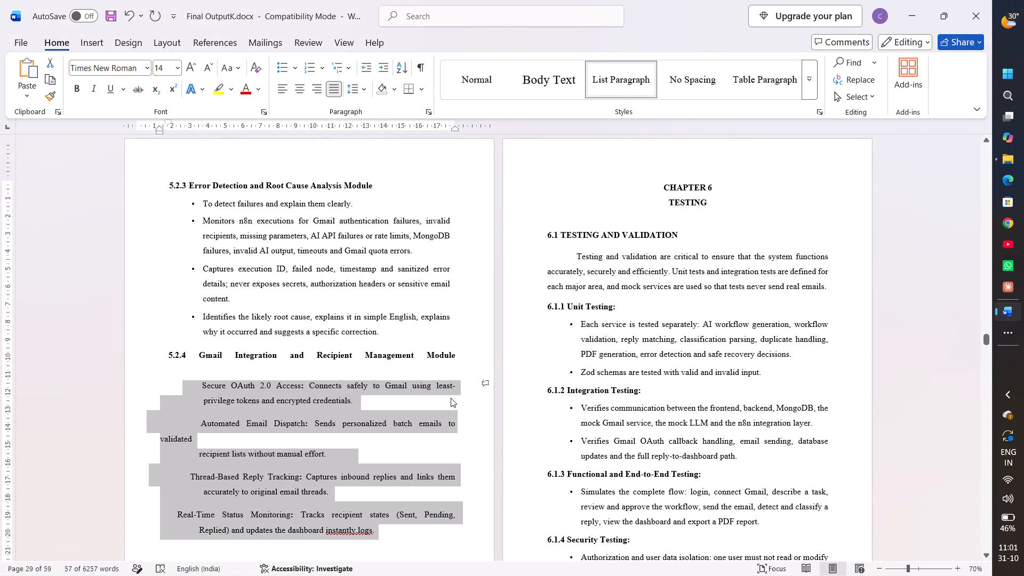
Undo the 5.2.4 heading's indent change and the removal of the box markers before its four descriptions.
{"action": "key", "text": "ctrl+z"}
{"action": "key", "text": "ctrl+z"}
{"action": "key", "text": "ctrl+z"}
{"action": "key", "text": "ctrl+z"}
{"action": "key", "text": "ctrl+z"}
{"action": "key", "text": "ctrl+z"}
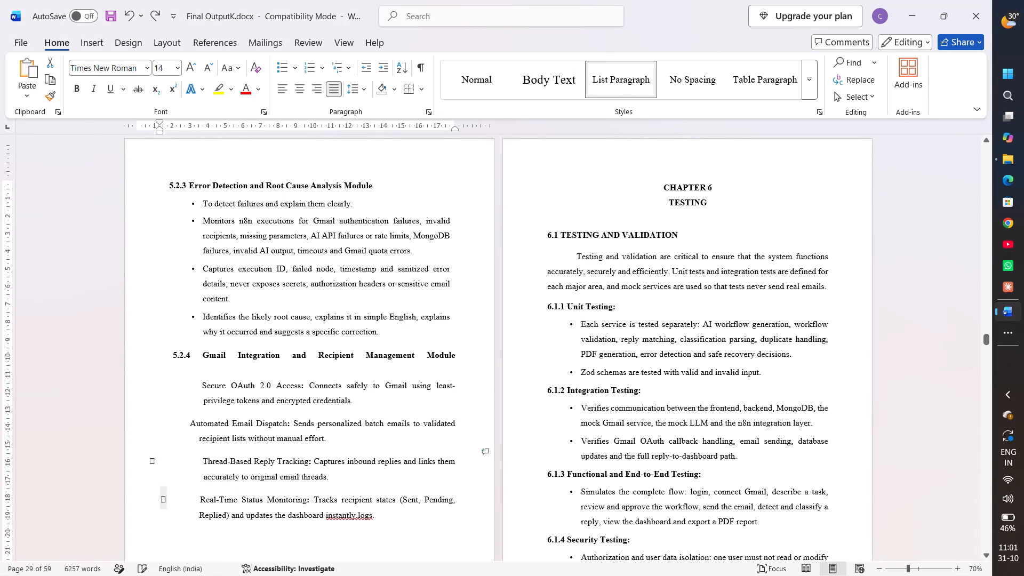
{"action": "key", "text": "ctrl+z"}
{"action": "key", "text": "ctrl+z"}
{"action": "key", "text": "ctrl+z"}
{"action": "key", "text": "ctrl+z"}
{"action": "key", "text": "ctrl+z"}
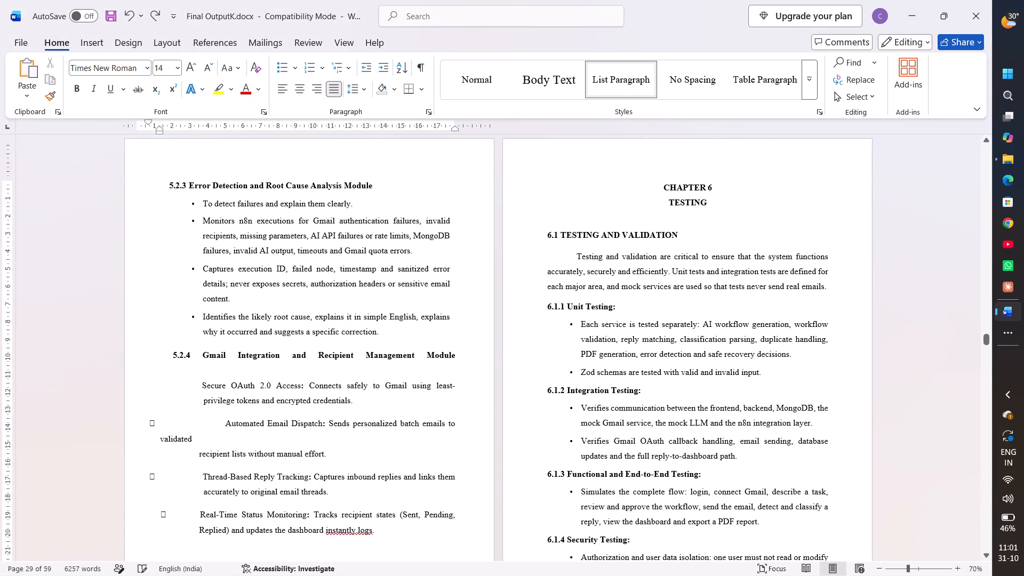
{"action": "key", "text": "ctrl+z"}
{"action": "key", "text": "ctrl+z"}
{"action": "key", "text": "ctrl+z"}
{"action": "key", "text": "ctrl+z"}
{"action": "key", "text": "ctrl+z"}
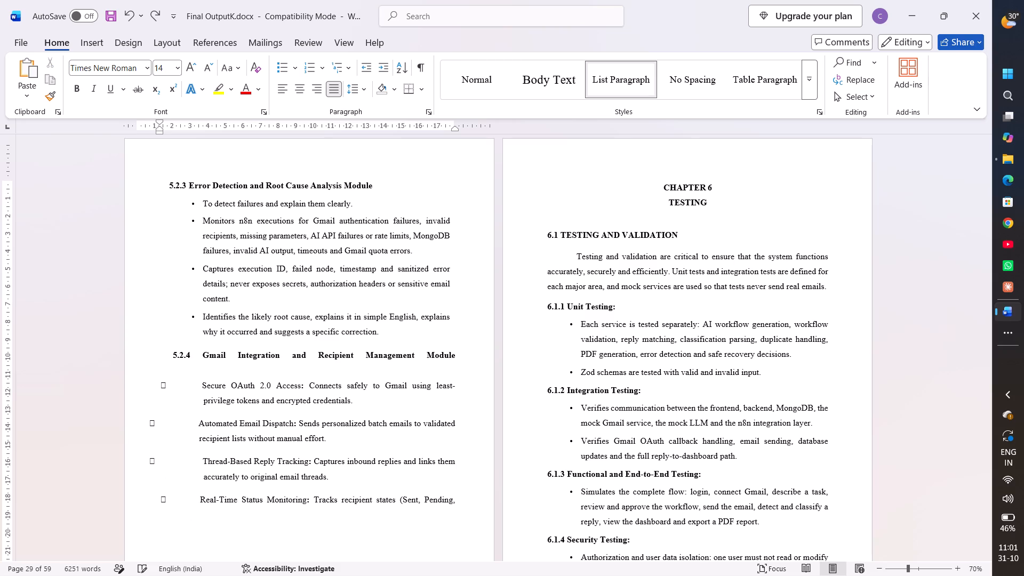
Undo the indents added to the second lines of the four 5.2.4 descriptions so they start at the paragraph's edge.
{"action": "key", "text": "ctrl+z"}
{"action": "key", "text": "ctrl+z"}
{"action": "key", "text": "ctrl+z"}
{"action": "key", "text": "ctrl+z"}
{"action": "key", "text": "ctrl+z"}
{"action": "key", "text": "ctrl+z"}
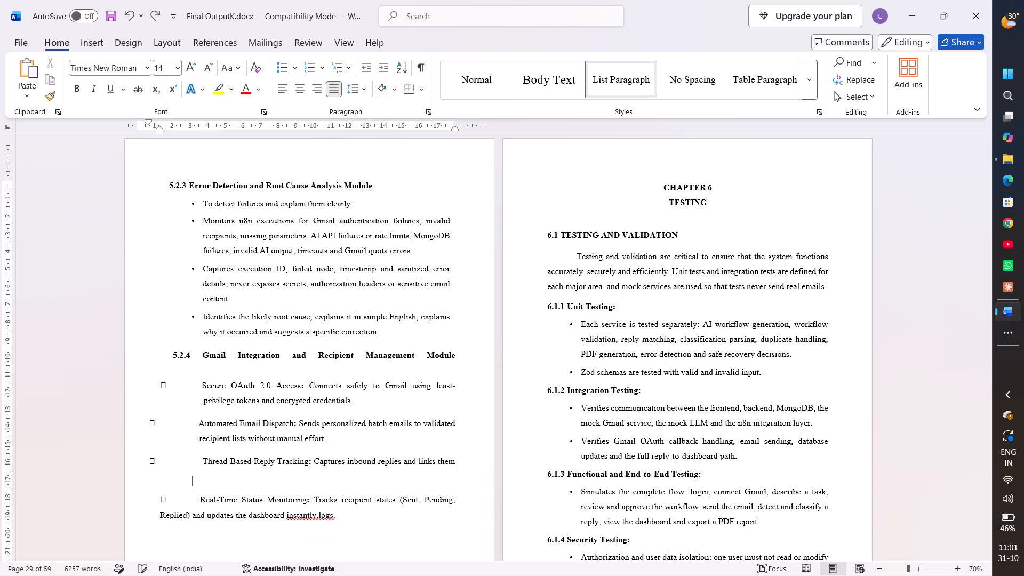
{"action": "key", "text": "ctrl+z"}
{"action": "key", "text": "ctrl+z"}
{"action": "key", "text": "ctrl+z"}
{"action": "key", "text": "ctrl+z"}
{"action": "key", "text": "ctrl+z"}
{"action": "key", "text": "ctrl+z"}
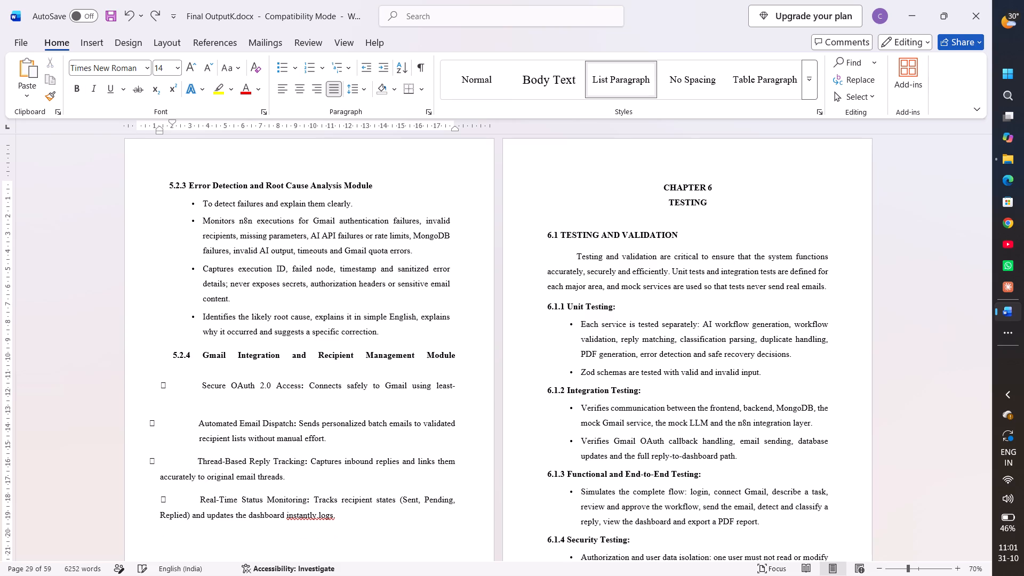
{"action": "key", "text": "ctrl+z"}
{"action": "key", "text": "ctrl+z"}
{"action": "key", "text": "ctrl+z"}
{"action": "key", "text": "ctrl+z"}
{"action": "key", "text": "ctrl+z"}
{"action": "key", "text": "ctrl+z"}
{"action": "key", "text": "ctrl+z"}
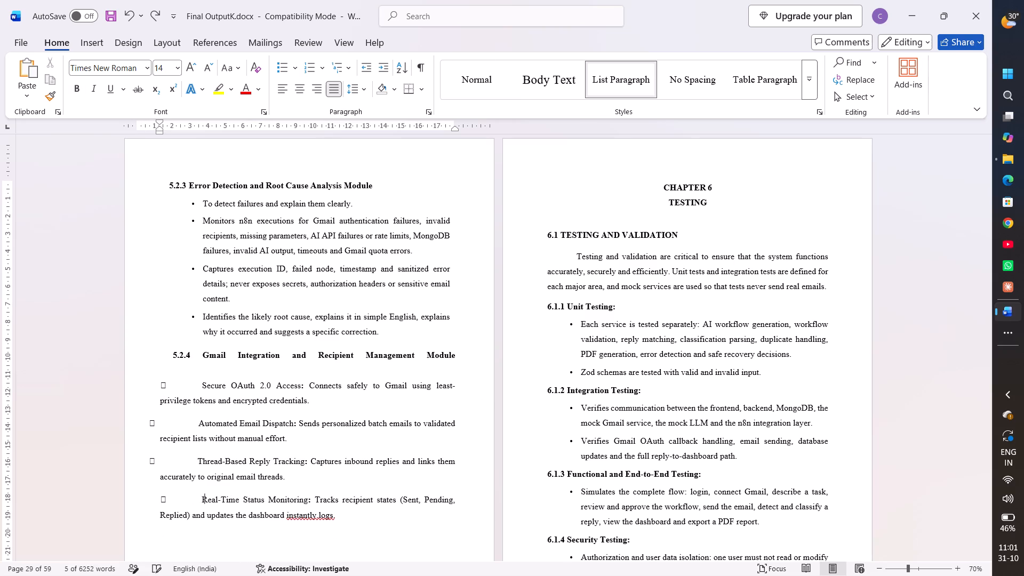
Undo the spacing added after the 5.2.4 box markers and the justified alignment, back to left-aligned heading and descriptions.
{"action": "key", "text": "ctrl+z"}
{"action": "key", "text": "ctrl+z"}
{"action": "key", "text": "ctrl+z"}
{"action": "key", "text": "ctrl+z"}
{"action": "key", "text": "ctrl+z"}
{"action": "key", "text": "ctrl+z"}
{"action": "key", "text": "ctrl+z"}
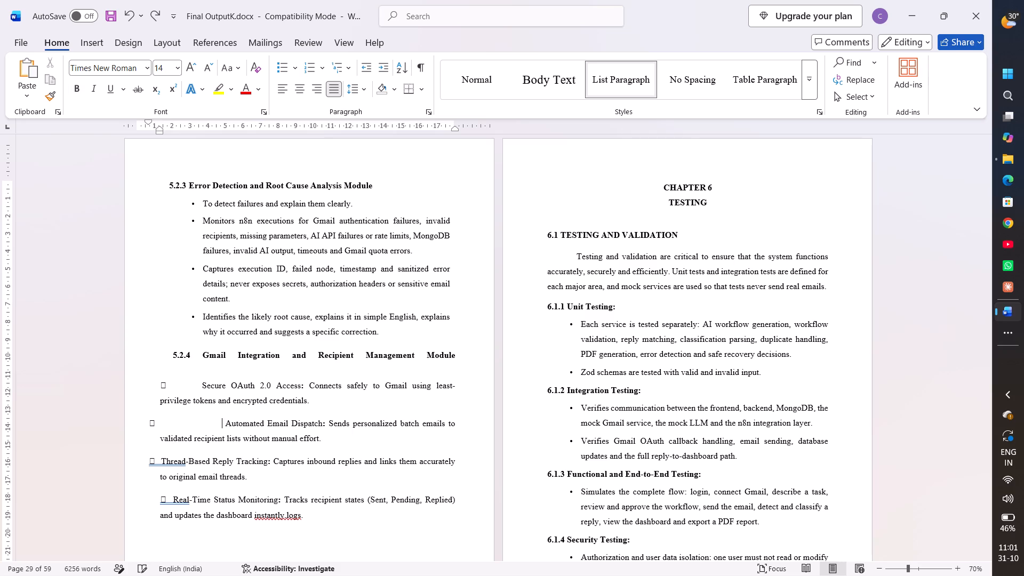
{"action": "key", "text": "ctrl+z"}
{"action": "key", "text": "ctrl+z"}
{"action": "key", "text": "ctrl+z"}
{"action": "key", "text": "ctrl+z"}
{"action": "key", "text": "ctrl+z"}
{"action": "key", "text": "ctrl+z"}
{"action": "key", "text": "ctrl+z"}
{"action": "key", "text": "ctrl+z"}
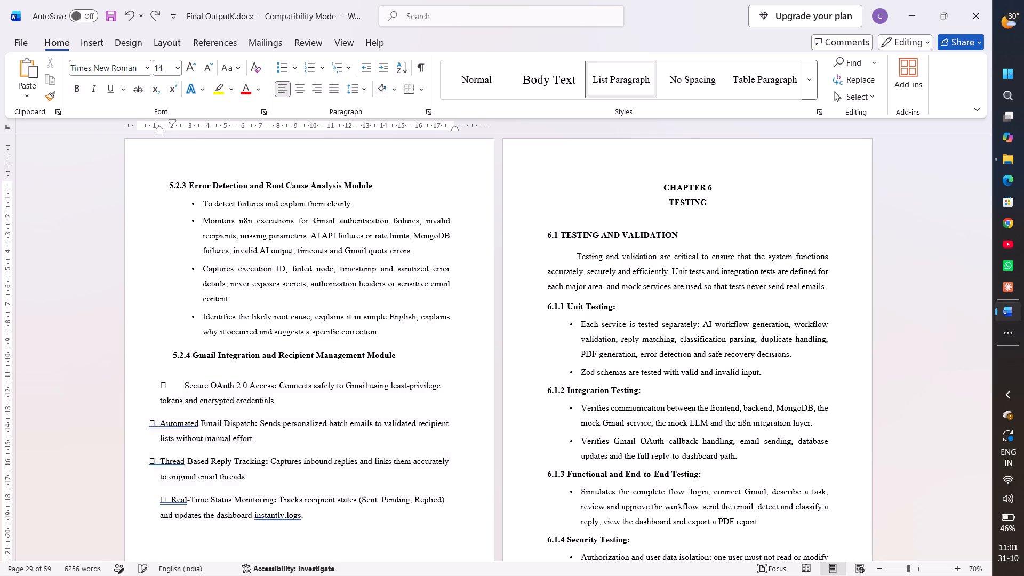
Undo the pasted module content and its formatting edits beneath the 5.2.4 Gmail Integration and Recipient Management Module heading.
{"action": "key", "text": "ctrl+z"}
{"action": "key", "text": "ctrl+z"}
{"action": "key", "text": "ctrl+z"}
{"action": "key", "text": "ctrl+z"}
{"action": "key", "text": "ctrl+z"}
{"action": "key", "text": "ctrl+z"}
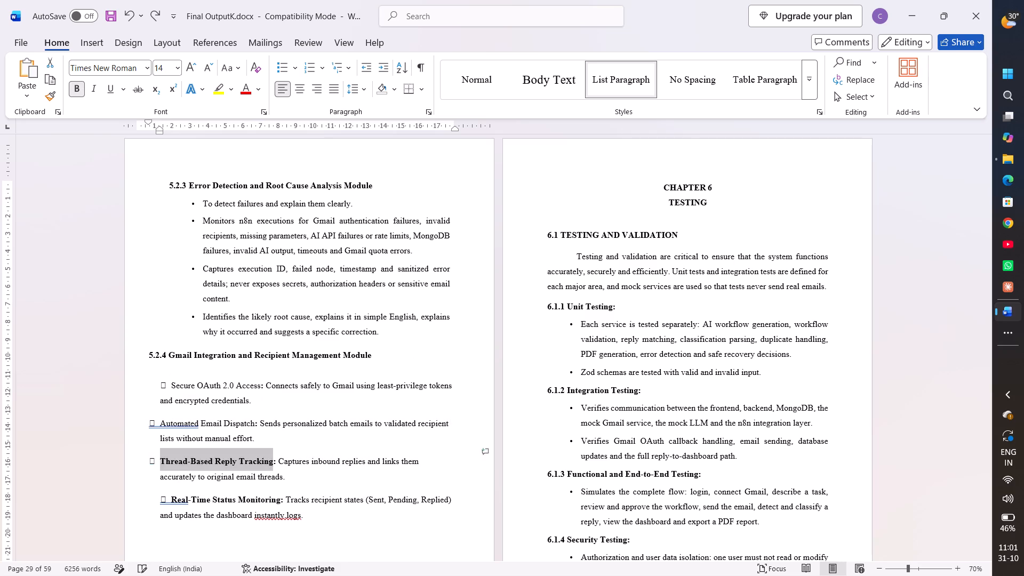
{"action": "key", "text": "ctrl+z"}
{"action": "key", "text": "ctrl+z"}
{"action": "key", "text": "ctrl+z"}
{"action": "key", "text": "ctrl+z"}
{"action": "key", "text": "ctrl+z"}
{"action": "key", "text": "ctrl+z"}
{"action": "key", "text": "ctrl+z"}
{"action": "key", "text": "ctrl+z"}
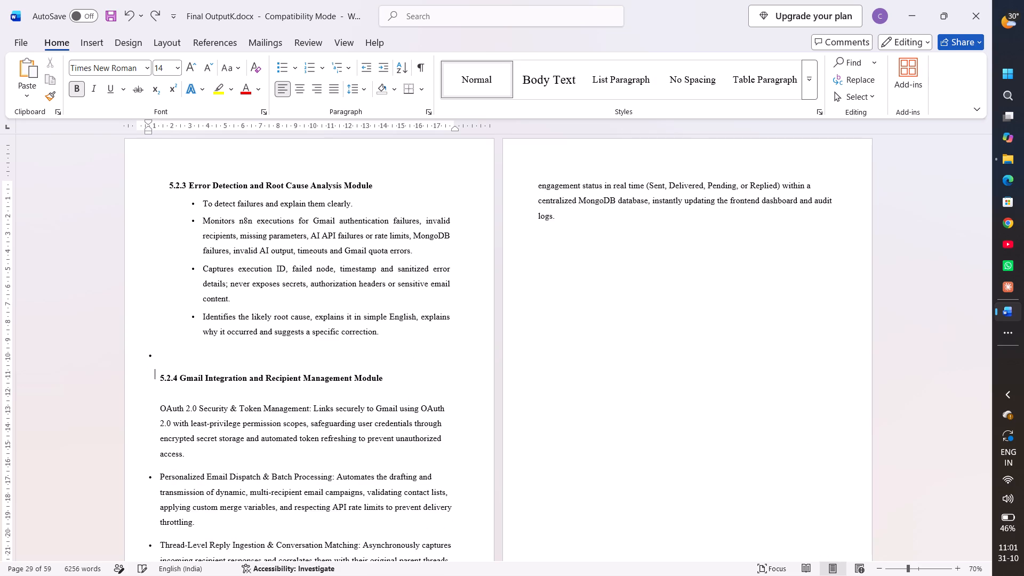
{"action": "key", "text": "ctrl+z"}
{"action": "key", "text": "ctrl+z"}
{"action": "key", "text": "ctrl+z"}
{"action": "key", "text": "ctrl+z"}
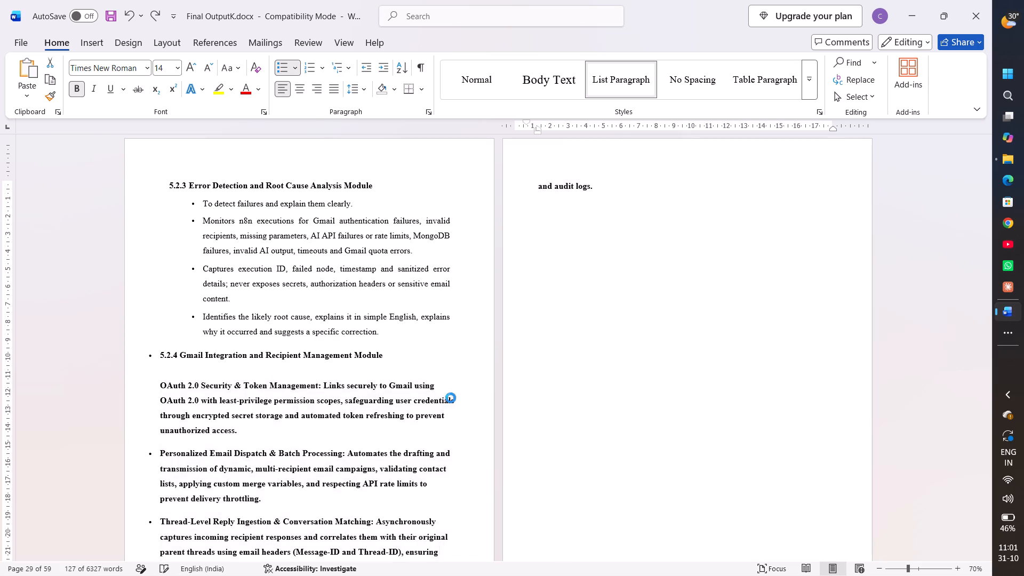
{"action": "key", "text": "ctrl+z"}
{"action": "key", "text": "ctrl+z"}
{"action": "key", "text": "ctrl+z"}
{"action": "key", "text": "ctrl+z"}
{"action": "key", "text": "ctrl+z"}
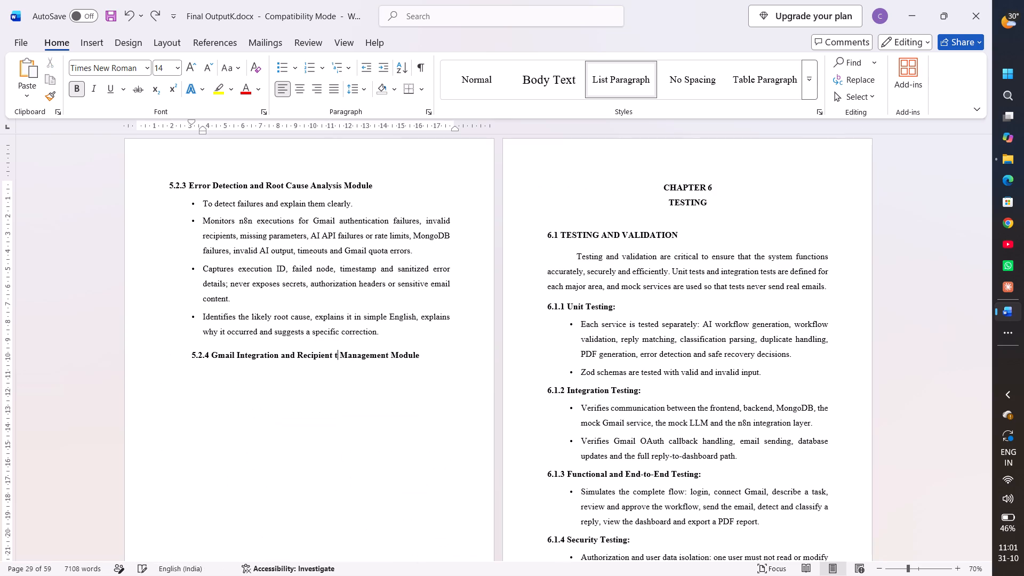
Undo the text entry and bold formatting of the added 5.2.4 Gmail Integration and Recipient Management Module heading.
{"action": "key", "text": "ctrl+z"}
{"action": "key", "text": "ctrl+z"}
{"action": "key", "text": "ctrl+z"}
{"action": "key", "text": "ctrl+z"}
{"action": "key", "text": "ctrl+z"}
{"action": "key", "text": "ctrl+z"}
{"action": "key", "text": "ctrl+z"}
{"action": "key", "text": "ctrl+z"}
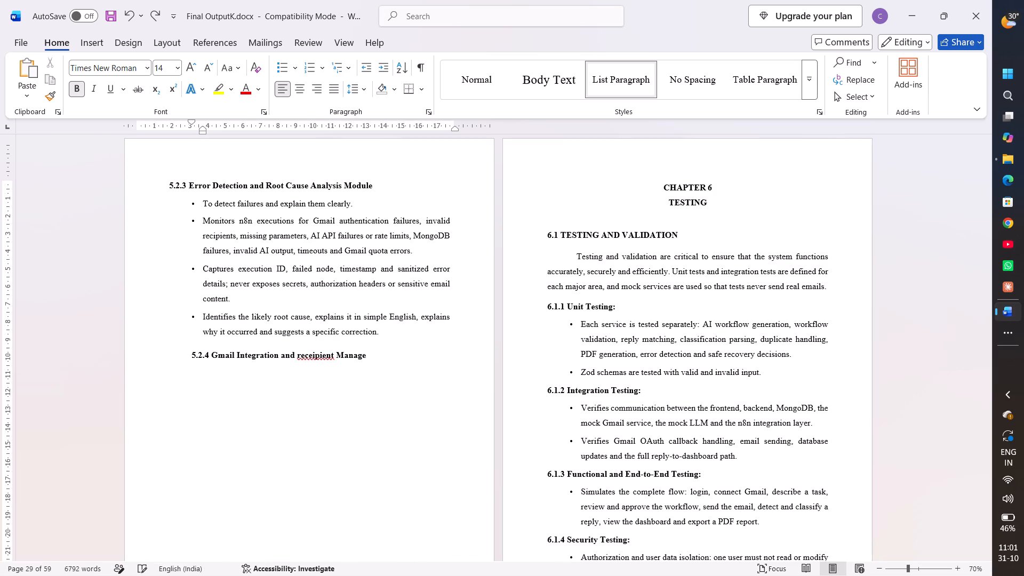
{"action": "key", "text": "ctrl+z"}
{"action": "key", "text": "ctrl+z"}
{"action": "key", "text": "ctrl+z"}
{"action": "key", "text": "ctrl+z"}
{"action": "key", "text": "ctrl+z"}
{"action": "key", "text": "ctrl+z"}
{"action": "key", "text": "ctrl+z"}
{"action": "key", "text": "ctrl+z"}
{"action": "key", "text": "ctrl+z"}
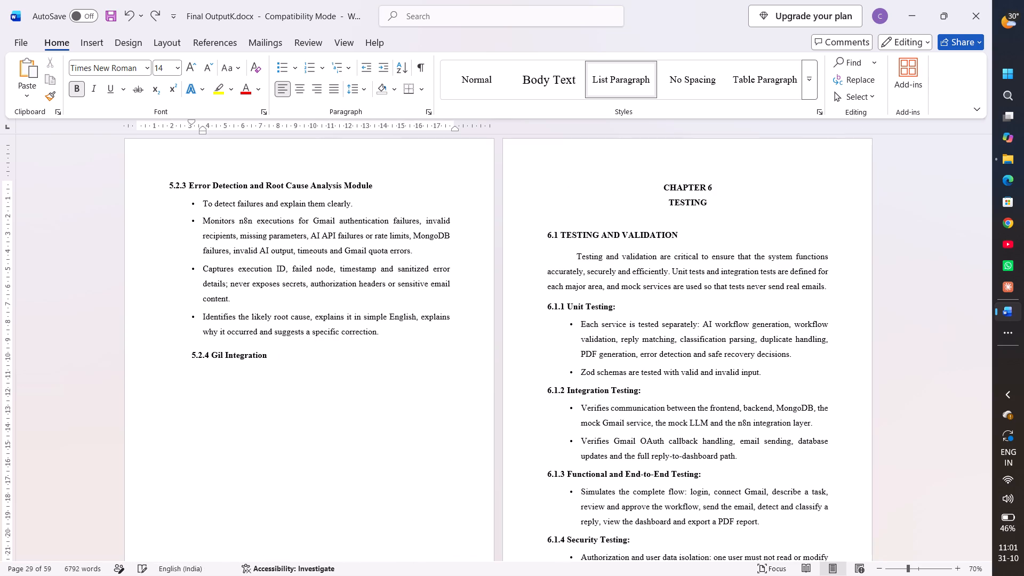
{"action": "key", "text": "ctrl+z"}
{"action": "key", "text": "ctrl+z"}
{"action": "key", "text": "ctrl+z"}
{"action": "key", "text": "ctrl+z"}
{"action": "key", "text": "ctrl+z"}
{"action": "key", "text": "ctrl+z"}
{"action": "key", "text": "ctrl+z"}
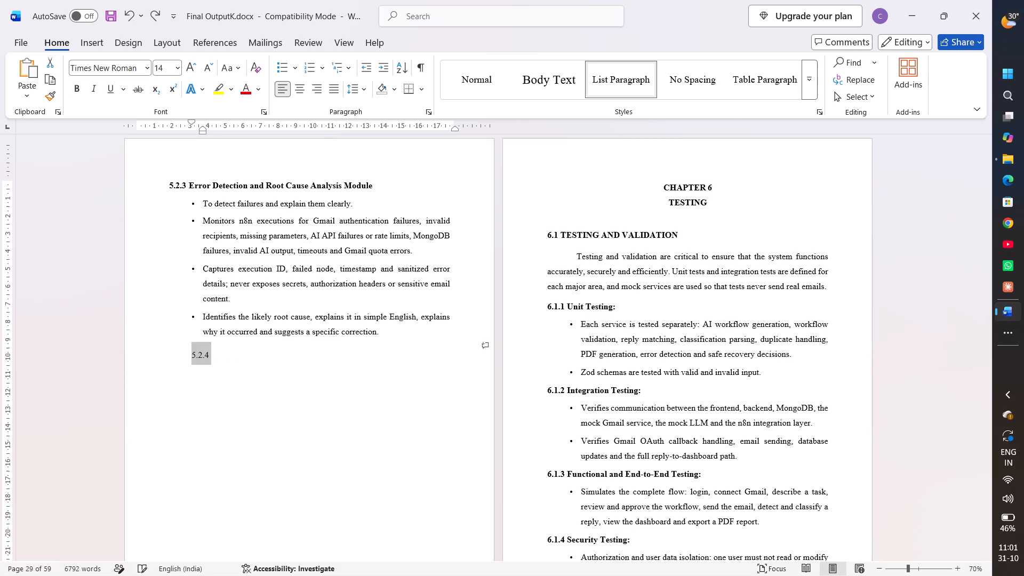
Undo the deletions of the Safe Recovery and Audit, Mock and Demo Mode, and PDF Report Module sections.
{"action": "key", "text": "ctrl+z"}
{"action": "key", "text": "ctrl+z"}
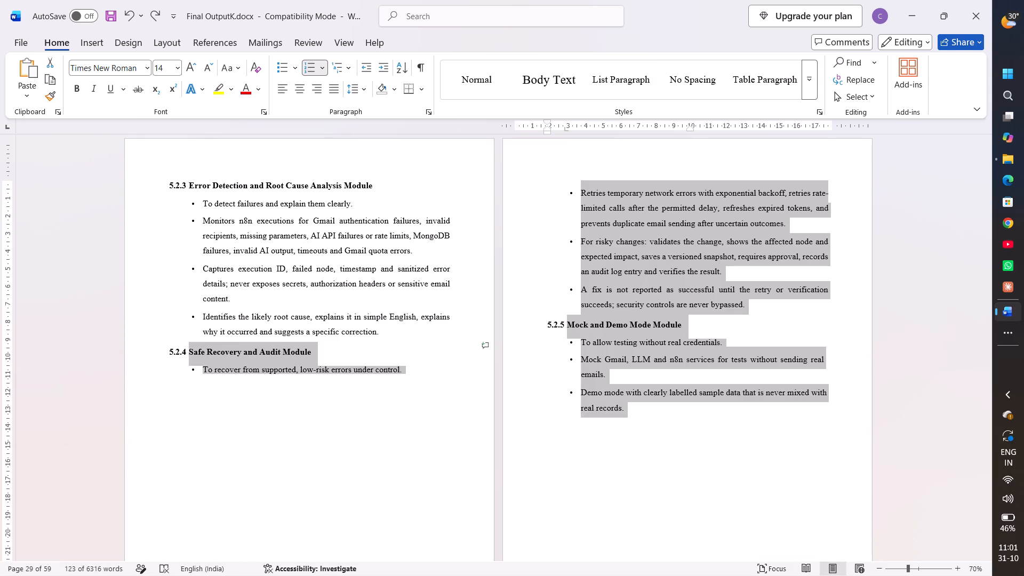
{"action": "key", "text": "ctrl+z"}
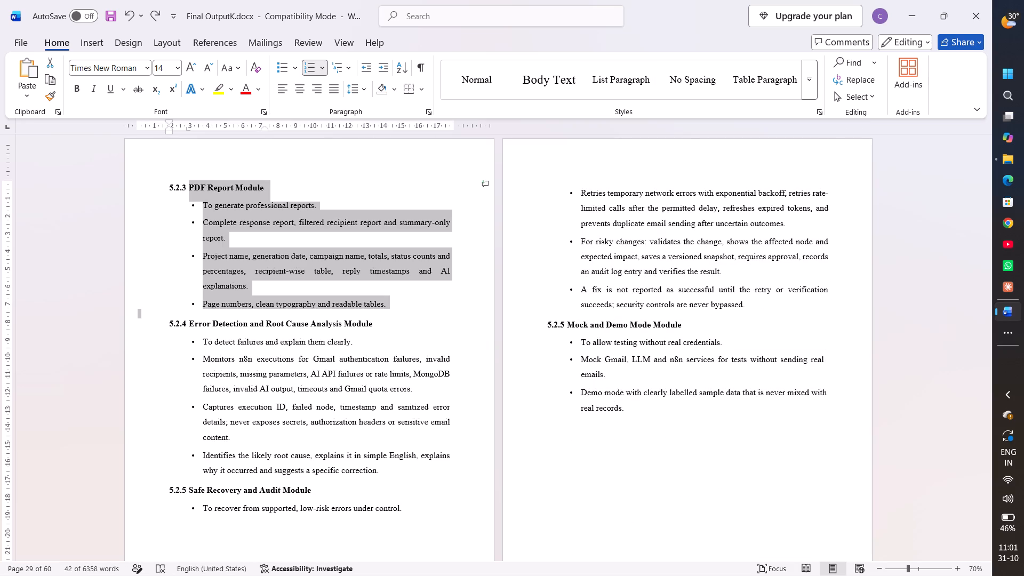
{"action": "key", "text": "ctrl+z"}
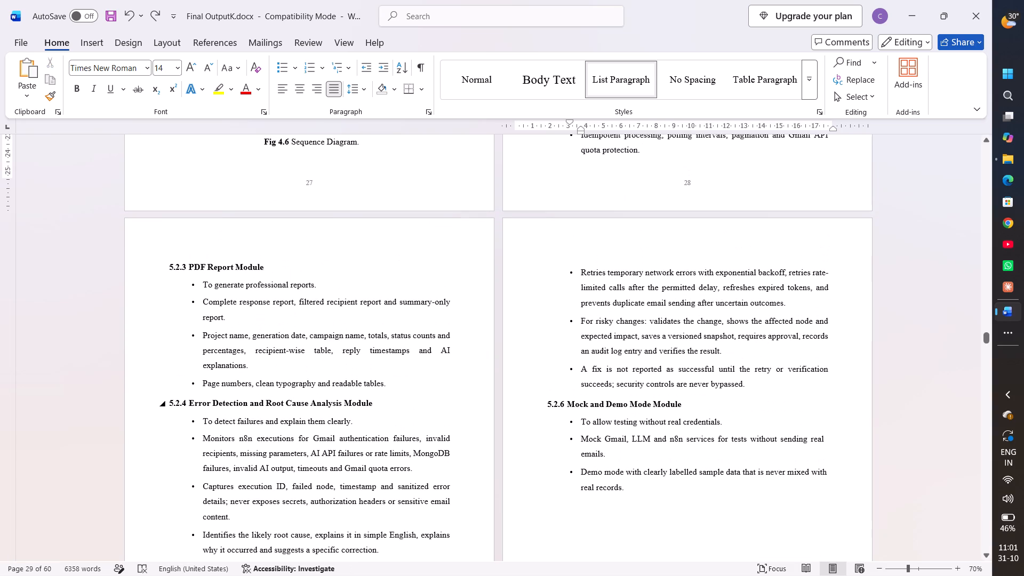
Compare the restored module descriptions under 5.2 with the module list in 5.1.
{"action": "scroll", "coordinate": [446, 325], "scroll_direction": "up", "scroll_amount": 2}
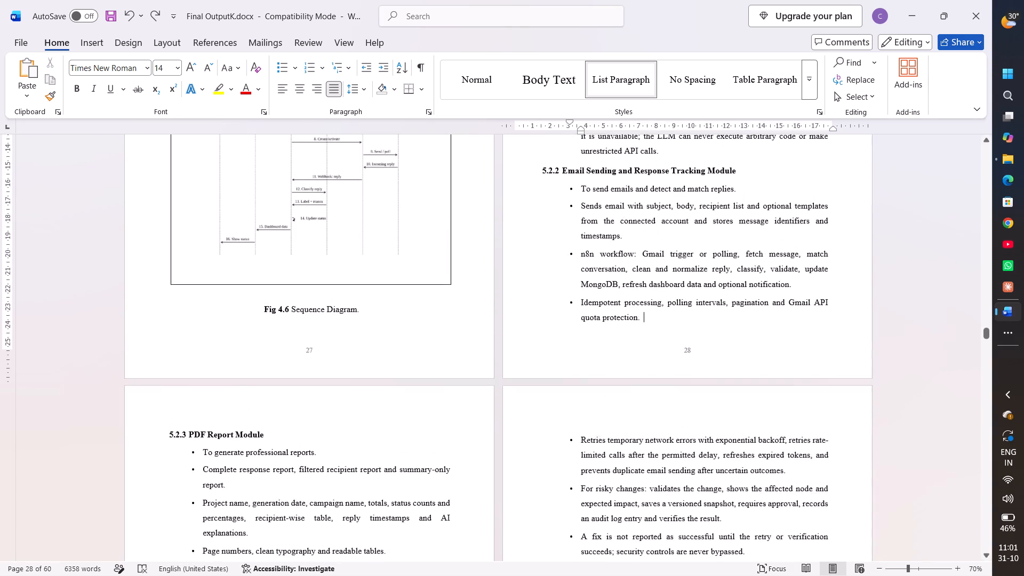
{"action": "scroll", "coordinate": [446, 325], "scroll_direction": "up", "scroll_amount": 1}
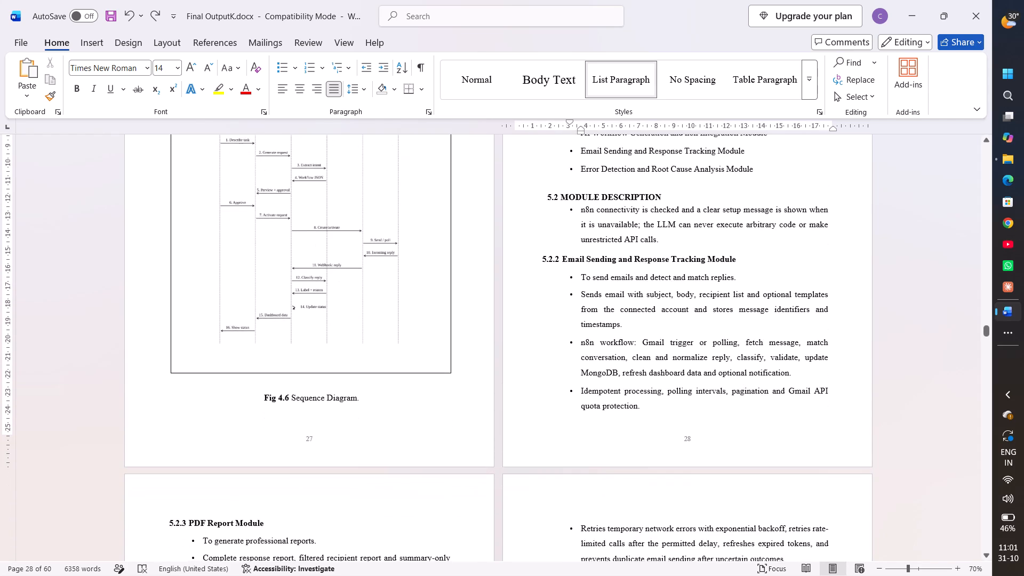
{"action": "scroll", "coordinate": [446, 325], "scroll_direction": "down", "scroll_amount": 1}
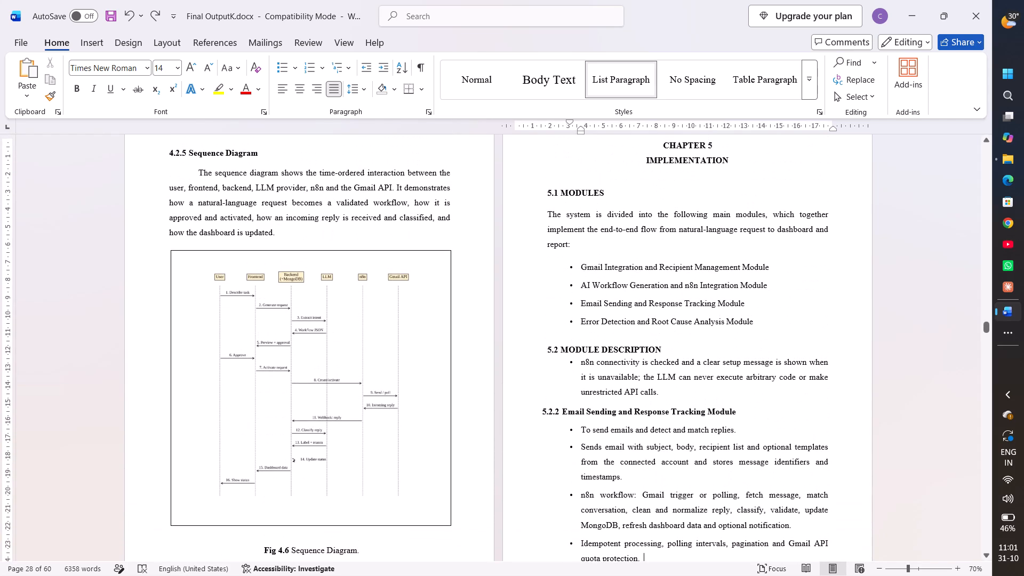
{"action": "scroll", "coordinate": [446, 325], "scroll_direction": "down", "scroll_amount": 2}
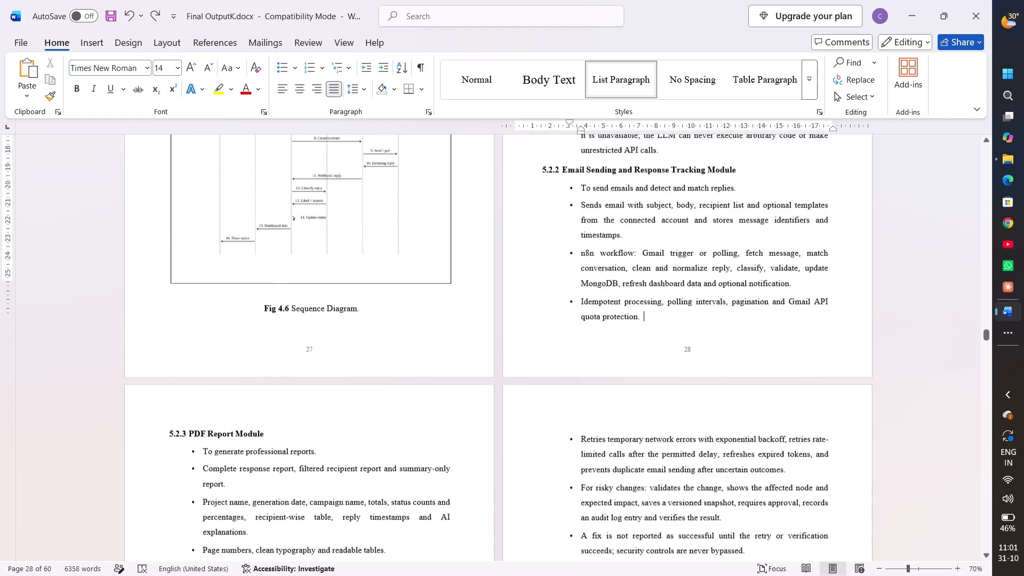
{"action": "scroll", "coordinate": [446, 325], "scroll_direction": "down", "scroll_amount": 3}
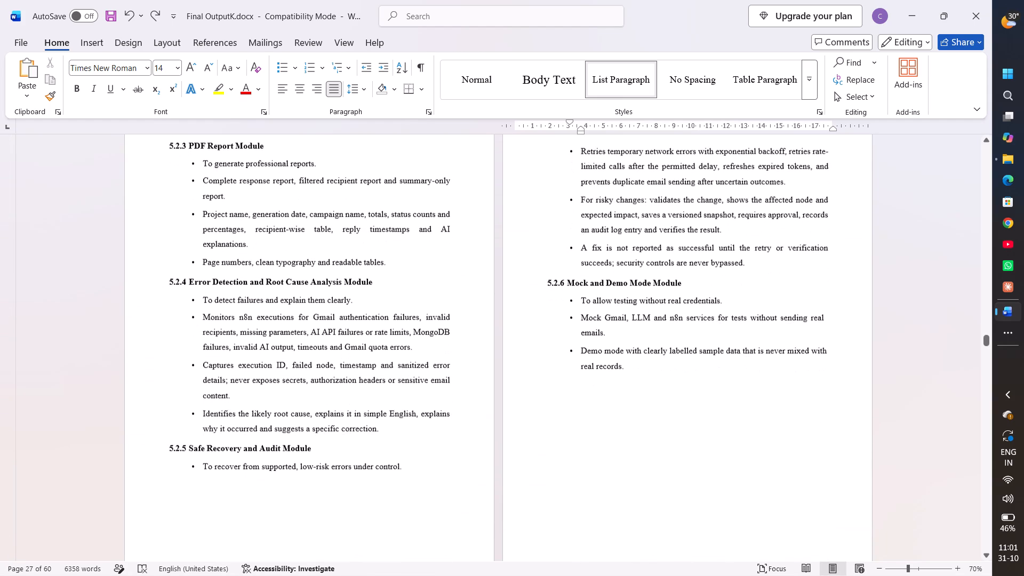
{"action": "scroll", "coordinate": [446, 325], "scroll_direction": "down", "scroll_amount": 2}
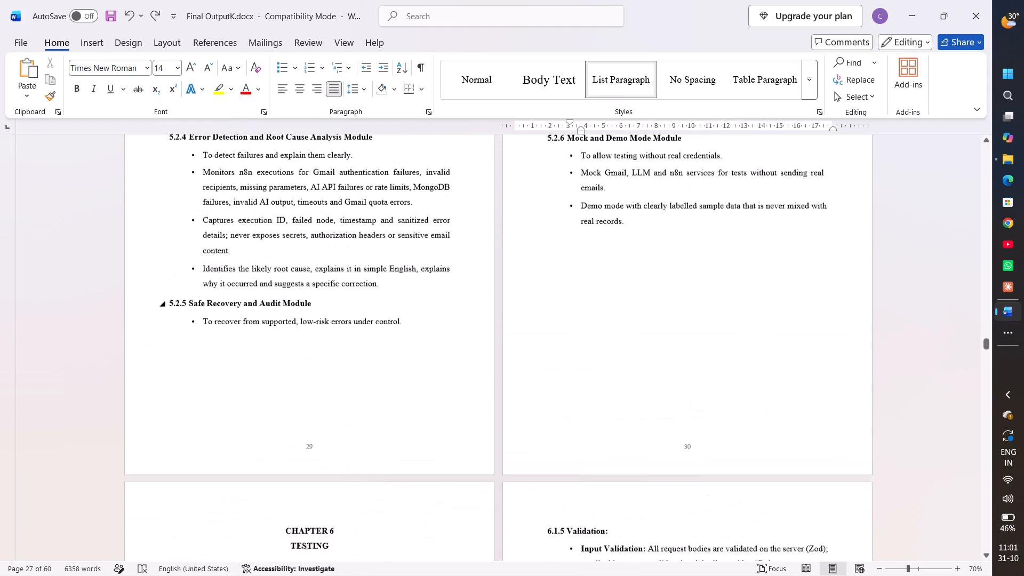
{"action": "scroll", "coordinate": [446, 325], "scroll_direction": "up", "scroll_amount": 1}
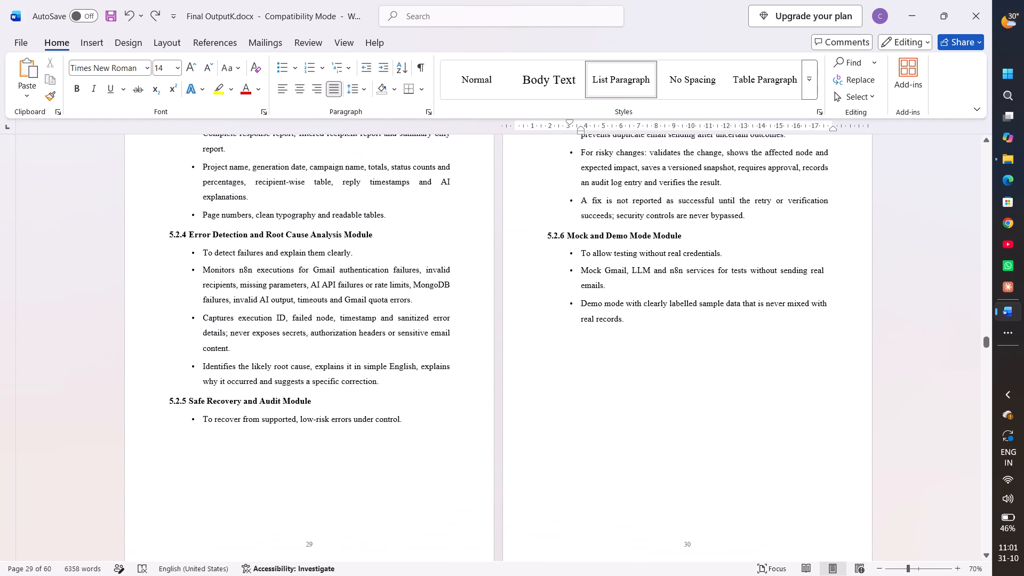
Replace the first module in the 5.1 list, Gmail Integration and Recipient Management Module, with a copy of "Email Sending and Response Tracking Module".
{"action": "scroll", "coordinate": [446, 325], "scroll_direction": "up", "scroll_amount": 5}
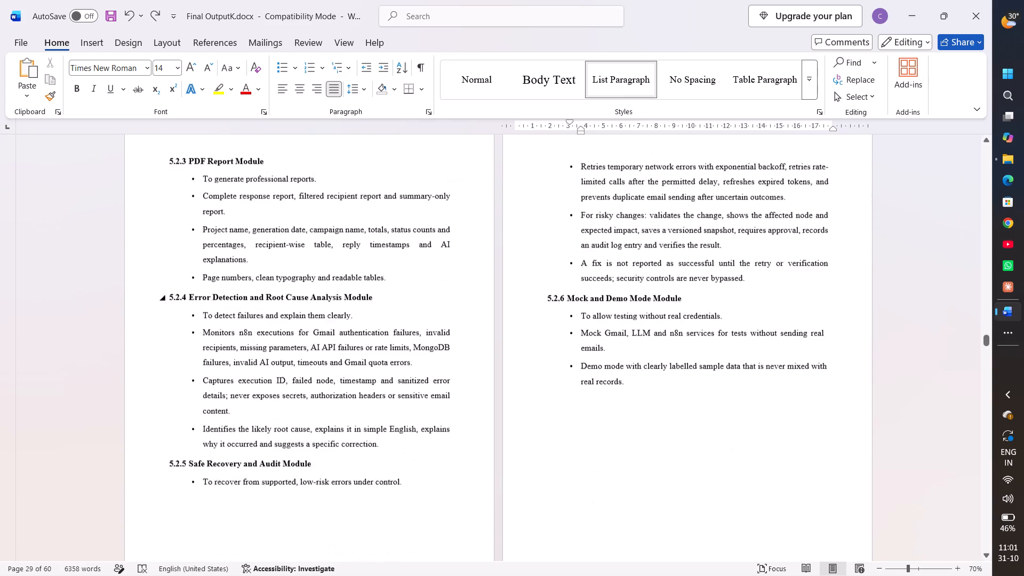
{"action": "scroll", "coordinate": [446, 325], "scroll_direction": "up", "scroll_amount": 2}
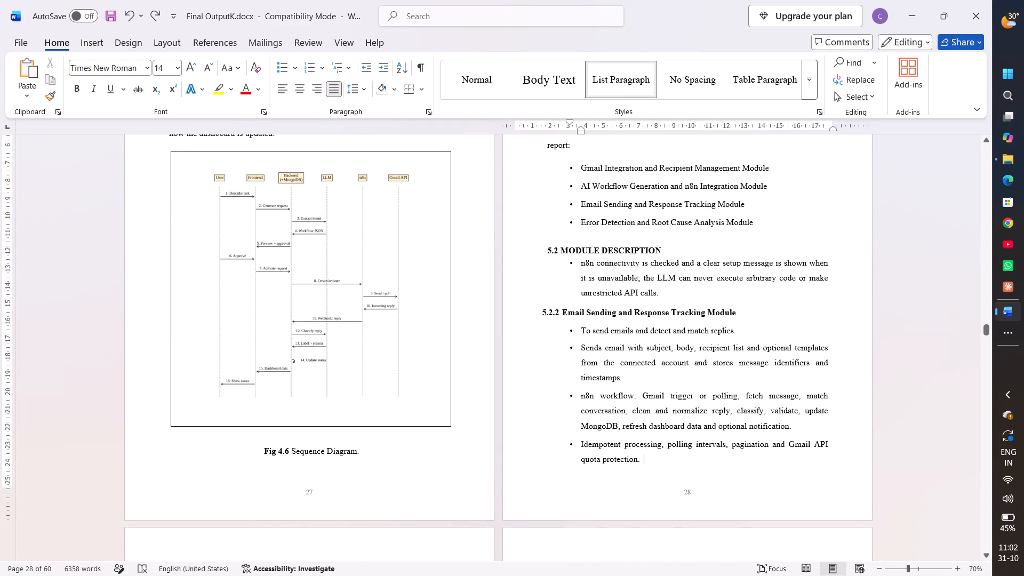
{"action": "scroll", "coordinate": [610, 333], "scroll_direction": "up", "scroll_amount": 1}
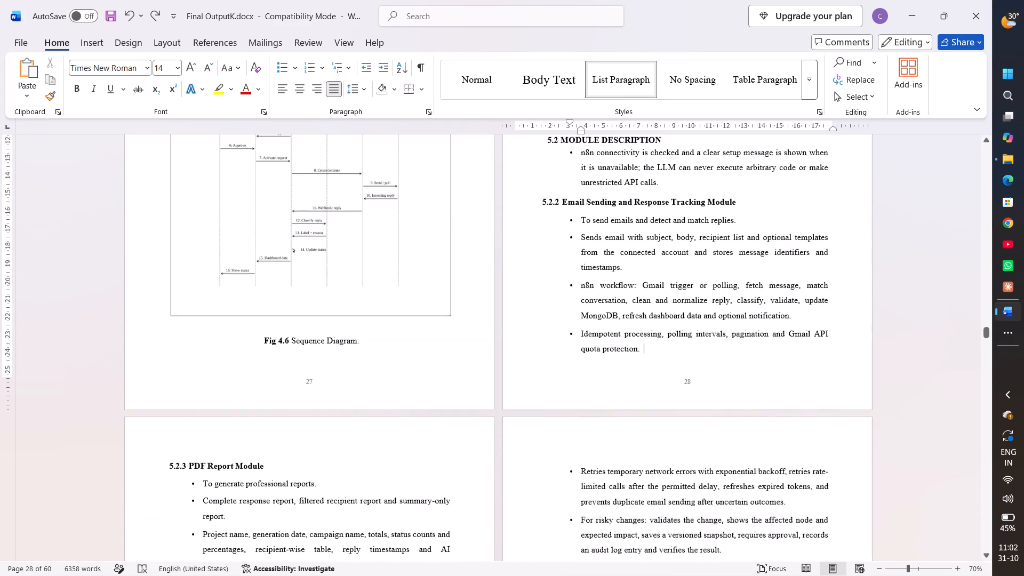
{"action": "scroll", "coordinate": [610, 333], "scroll_direction": "up", "scroll_amount": 1}
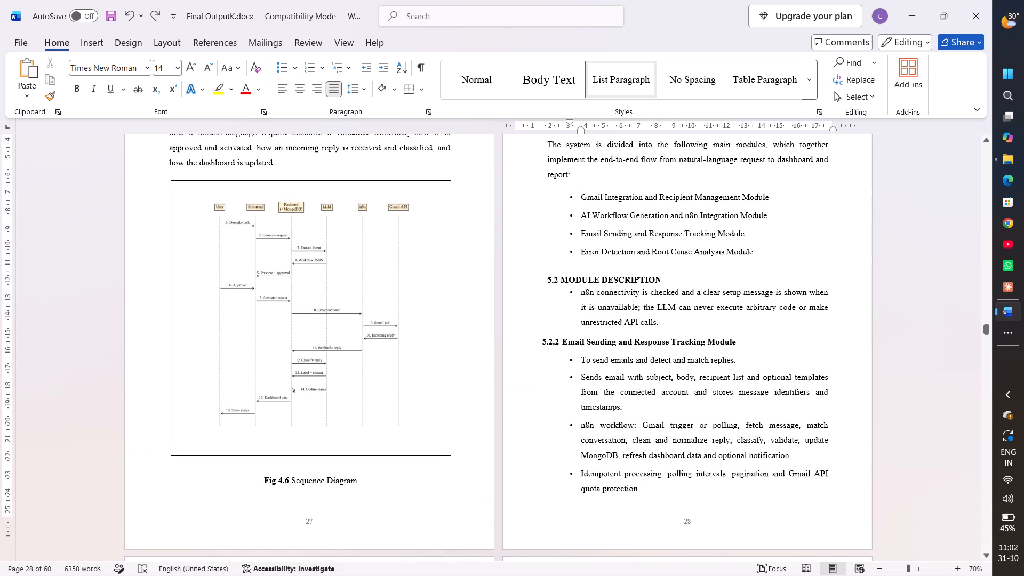
{"action": "left_click", "coordinate": [771, 214]}
{"action": "left_click_drag", "start_coordinate": [579, 232], "coordinate": [740, 233]}
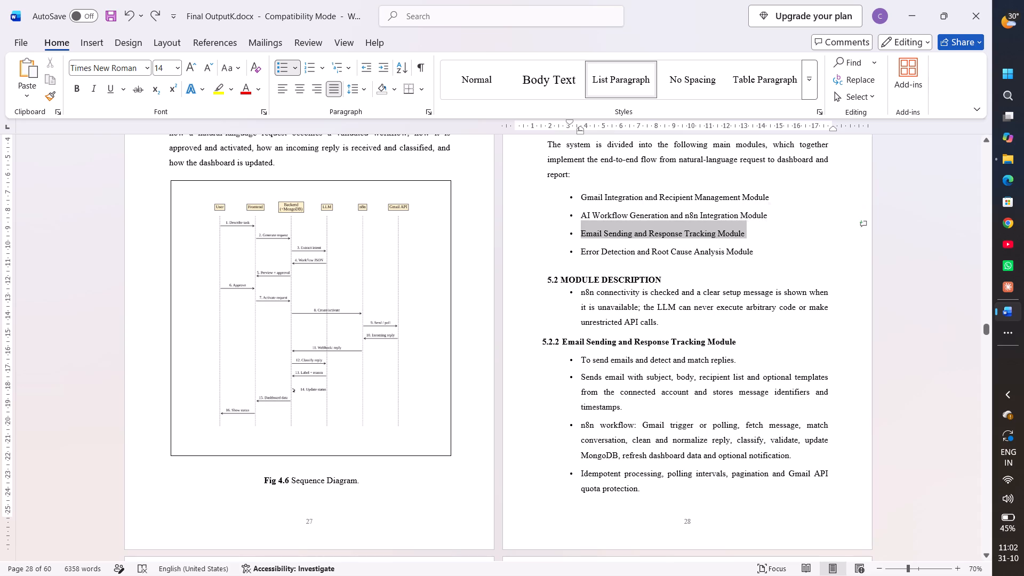
{"action": "left_click_drag", "start_coordinate": [740, 233], "coordinate": [742, 234]}
{"action": "key", "text": "ctrl+c"}
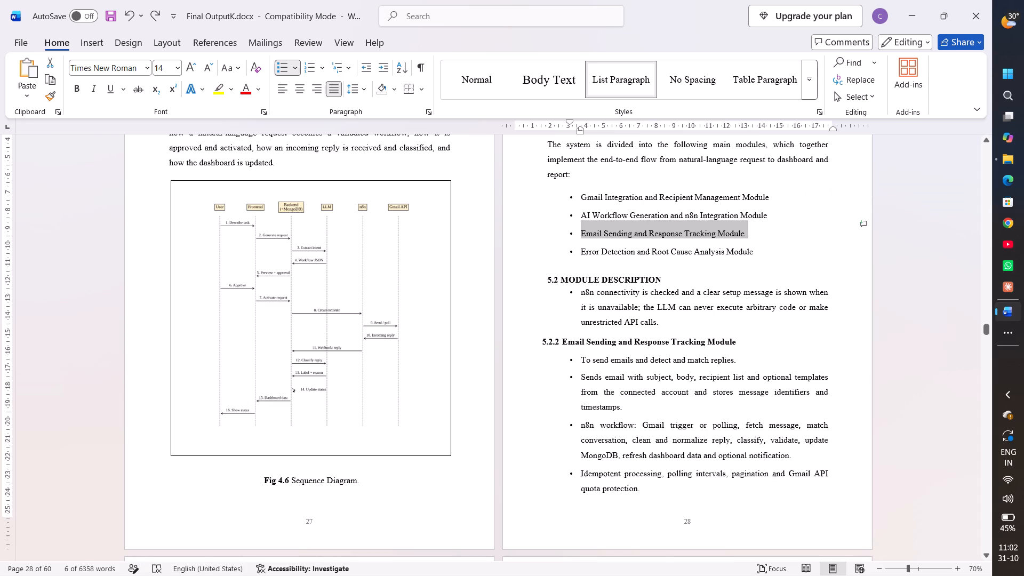
{"action": "left_click_drag", "start_coordinate": [578, 197], "coordinate": [740, 187]}
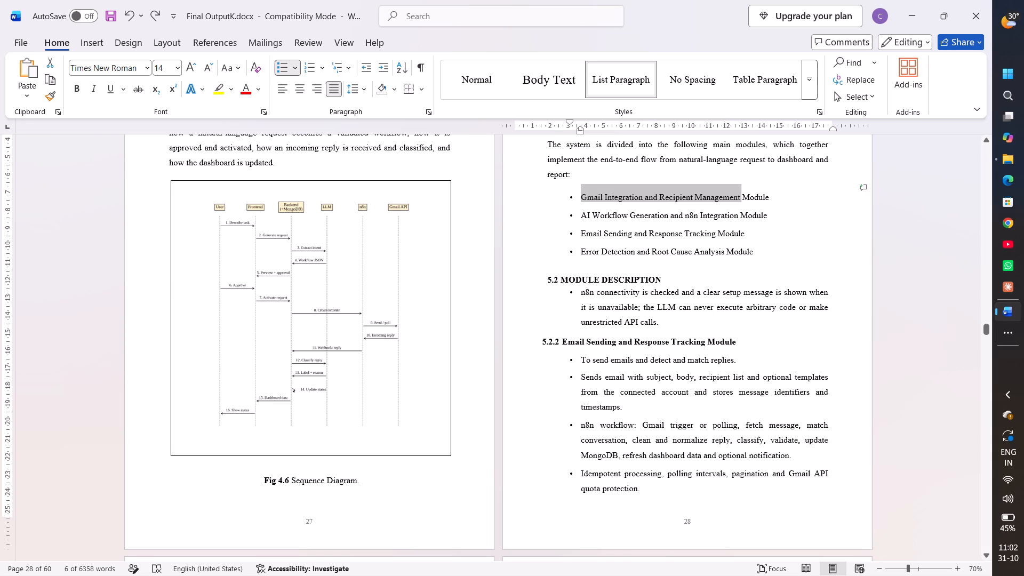
{"action": "left_click_drag", "start_coordinate": [740, 187], "coordinate": [767, 190]}
{"action": "key", "text": "ctrl+v"}
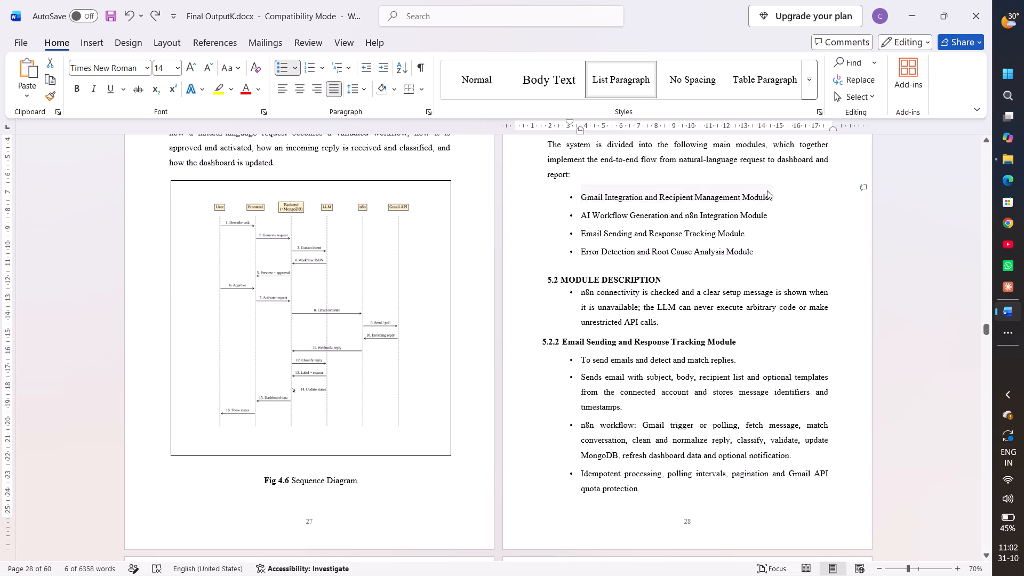
Replace the second module in the 5.1 list, AI Workflow Generation and n8n Integration Module, with "PDF Report Module".
{"action": "scroll", "coordinate": [635, 285], "scroll_direction": "down", "scroll_amount": 1}
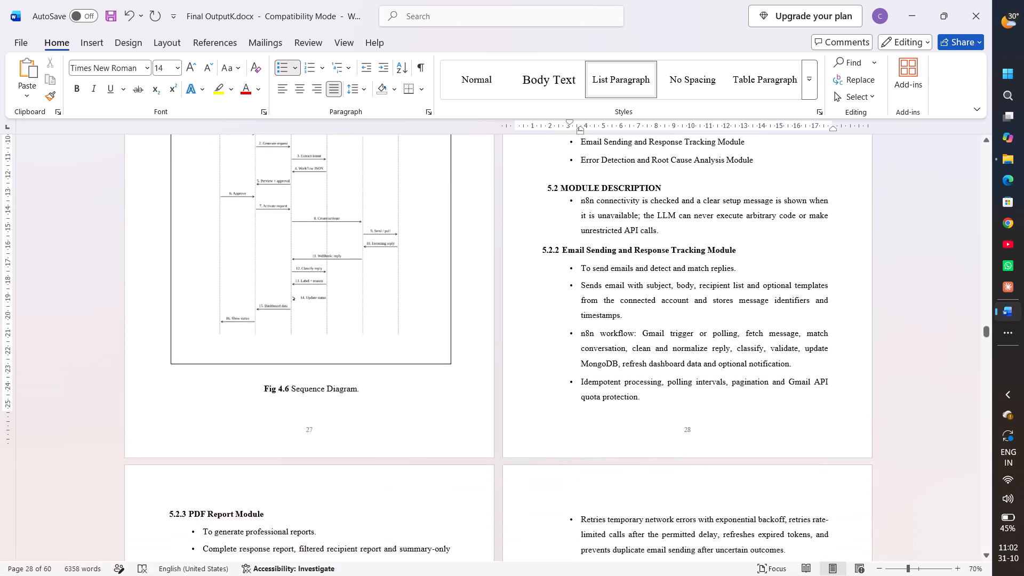
{"action": "scroll", "coordinate": [635, 285], "scroll_direction": "down", "scroll_amount": 1}
{"action": "scroll", "coordinate": [670, 90], "scroll_direction": "up", "scroll_amount": 1}
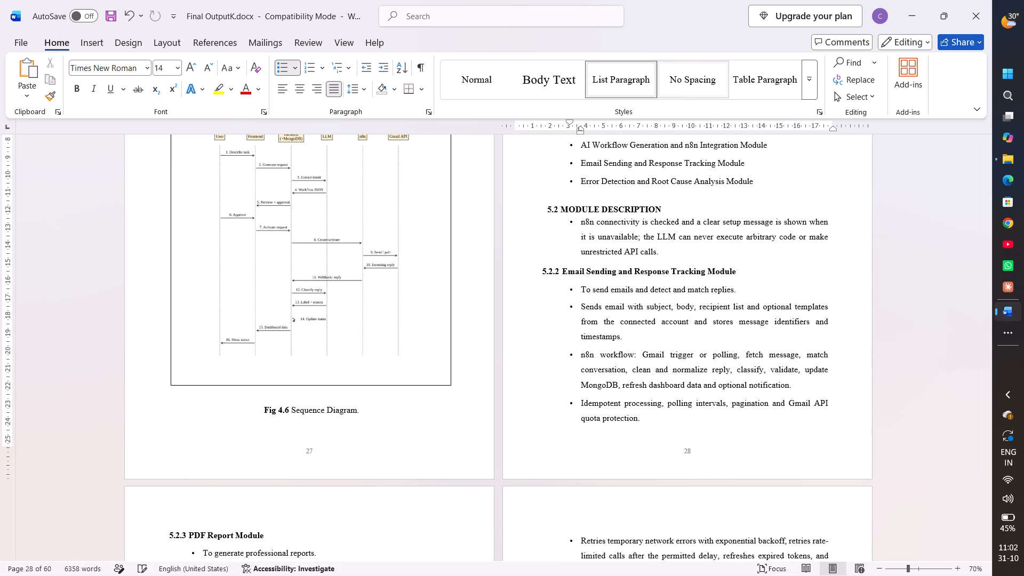
{"action": "scroll", "coordinate": [635, 185], "scroll_direction": "up", "scroll_amount": 1}
{"action": "left_click_drag", "start_coordinate": [580, 206], "coordinate": [669, 211]}
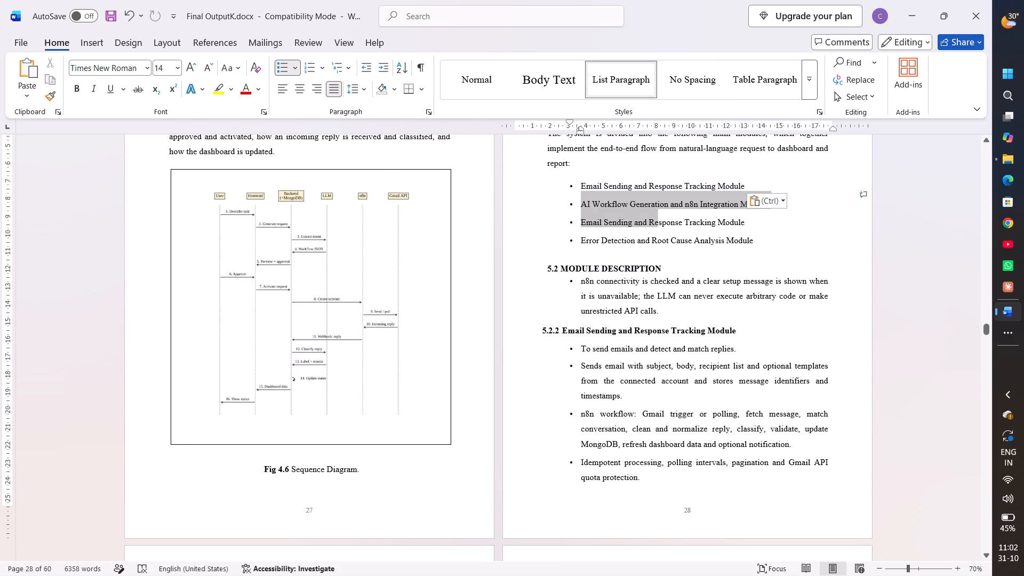
{"action": "left_click_drag", "start_coordinate": [669, 211], "coordinate": [772, 202]}
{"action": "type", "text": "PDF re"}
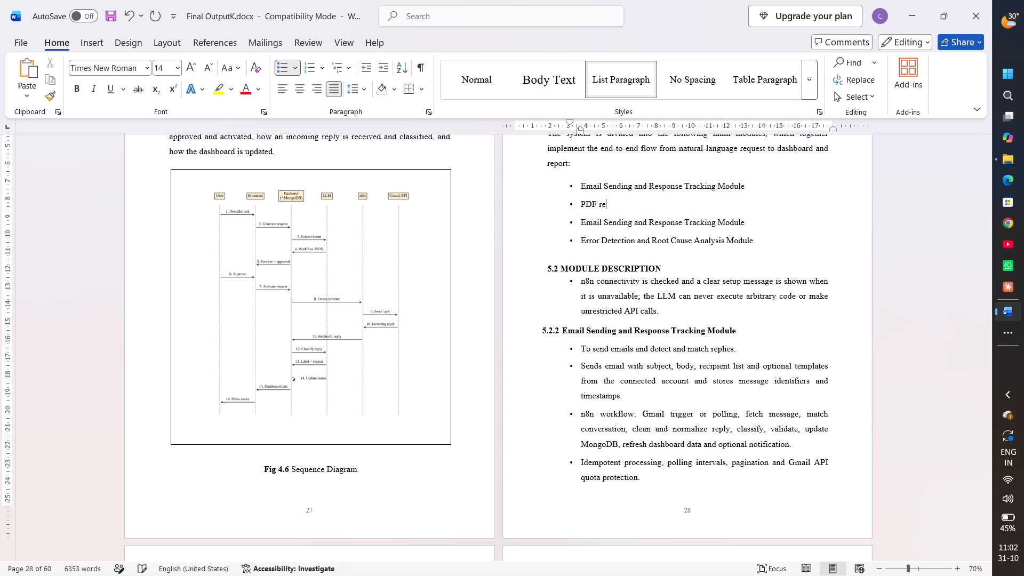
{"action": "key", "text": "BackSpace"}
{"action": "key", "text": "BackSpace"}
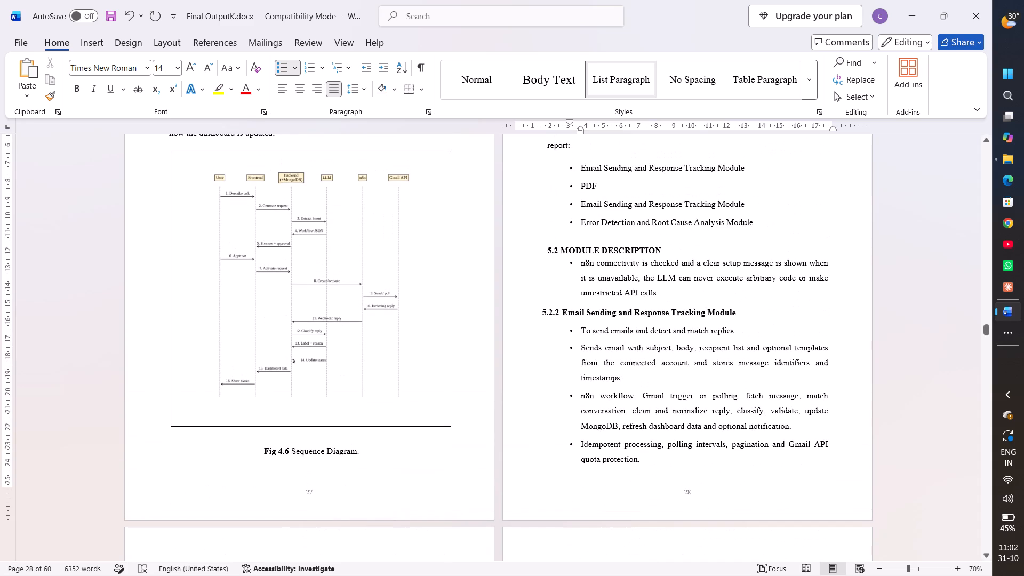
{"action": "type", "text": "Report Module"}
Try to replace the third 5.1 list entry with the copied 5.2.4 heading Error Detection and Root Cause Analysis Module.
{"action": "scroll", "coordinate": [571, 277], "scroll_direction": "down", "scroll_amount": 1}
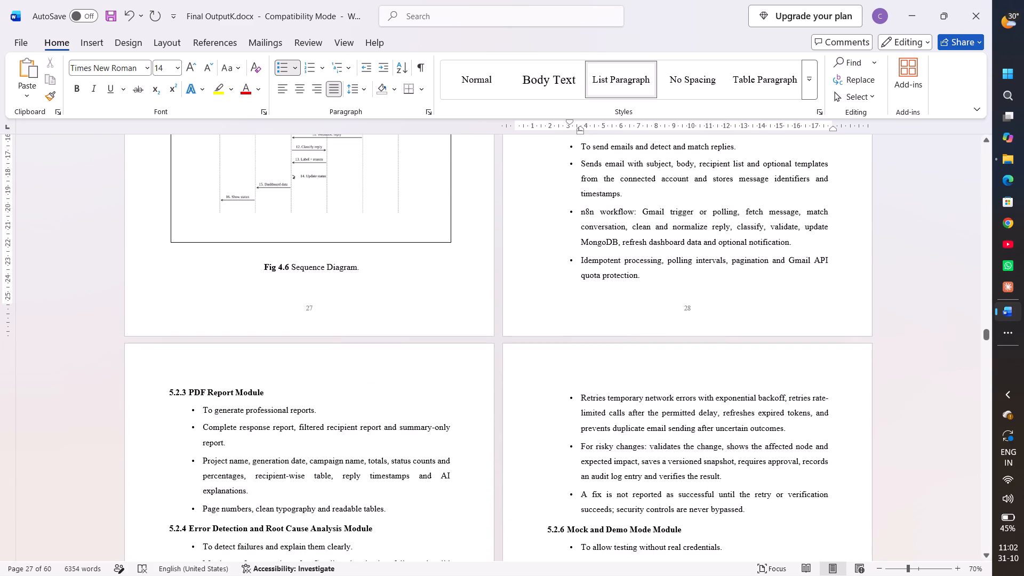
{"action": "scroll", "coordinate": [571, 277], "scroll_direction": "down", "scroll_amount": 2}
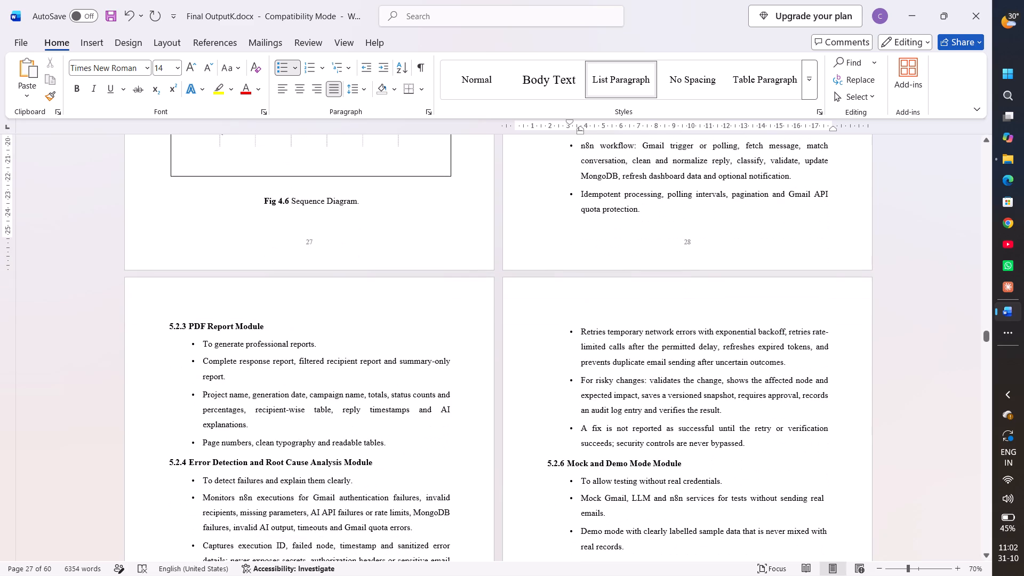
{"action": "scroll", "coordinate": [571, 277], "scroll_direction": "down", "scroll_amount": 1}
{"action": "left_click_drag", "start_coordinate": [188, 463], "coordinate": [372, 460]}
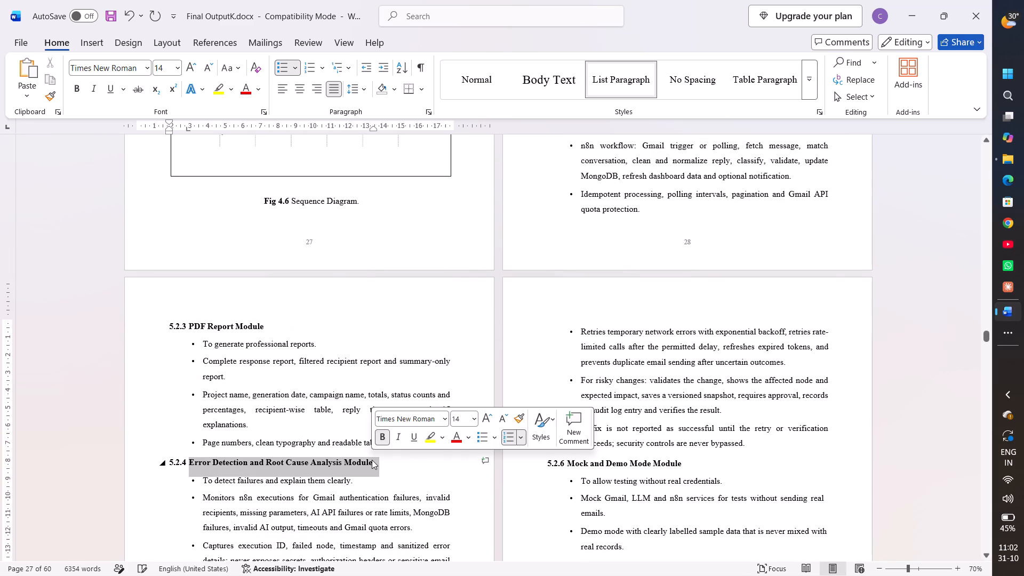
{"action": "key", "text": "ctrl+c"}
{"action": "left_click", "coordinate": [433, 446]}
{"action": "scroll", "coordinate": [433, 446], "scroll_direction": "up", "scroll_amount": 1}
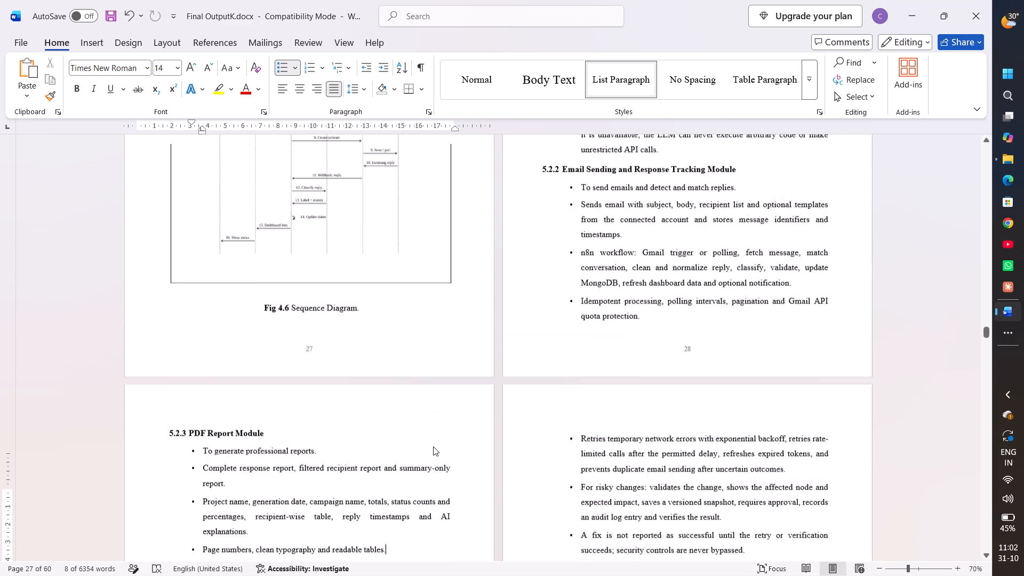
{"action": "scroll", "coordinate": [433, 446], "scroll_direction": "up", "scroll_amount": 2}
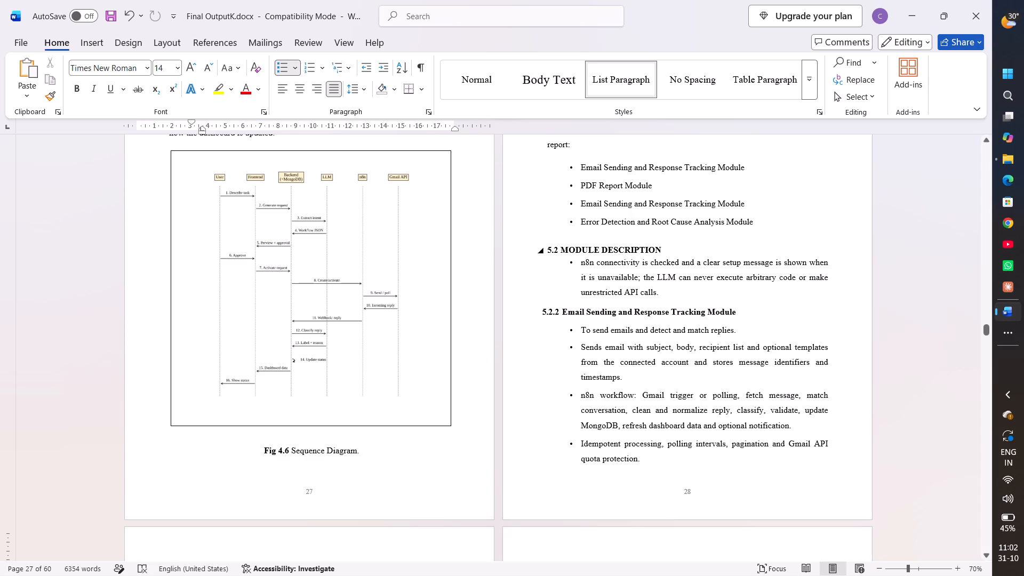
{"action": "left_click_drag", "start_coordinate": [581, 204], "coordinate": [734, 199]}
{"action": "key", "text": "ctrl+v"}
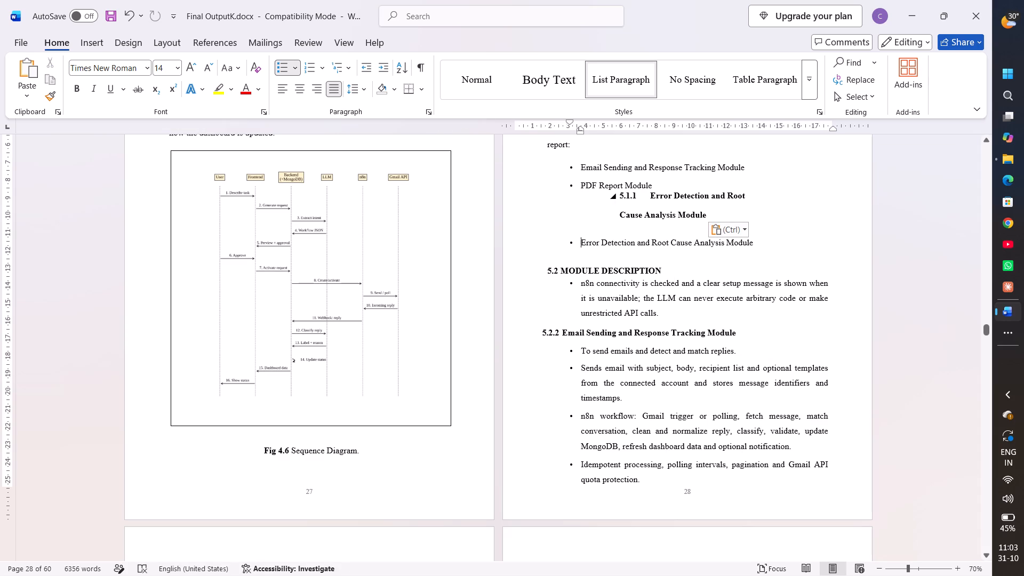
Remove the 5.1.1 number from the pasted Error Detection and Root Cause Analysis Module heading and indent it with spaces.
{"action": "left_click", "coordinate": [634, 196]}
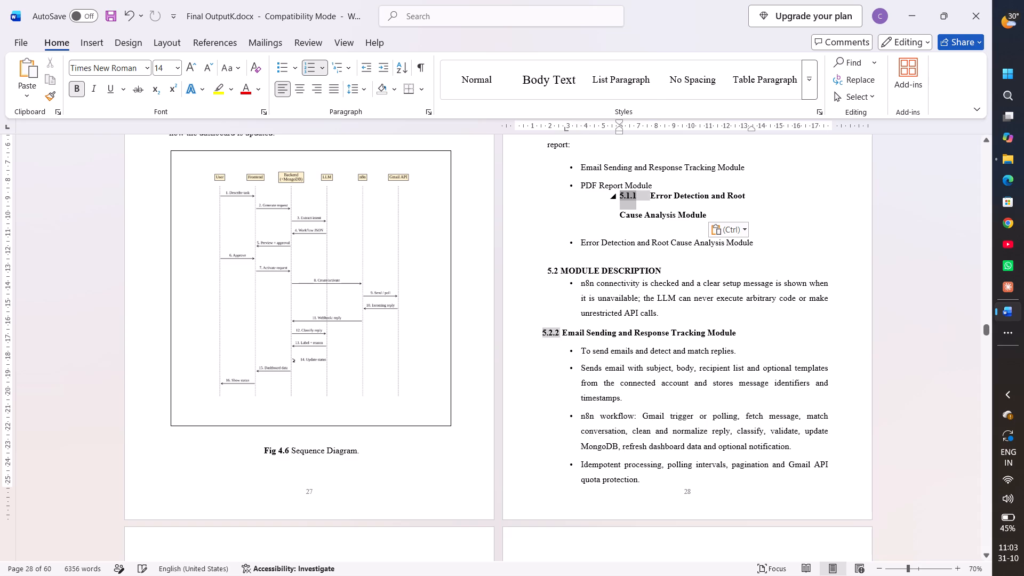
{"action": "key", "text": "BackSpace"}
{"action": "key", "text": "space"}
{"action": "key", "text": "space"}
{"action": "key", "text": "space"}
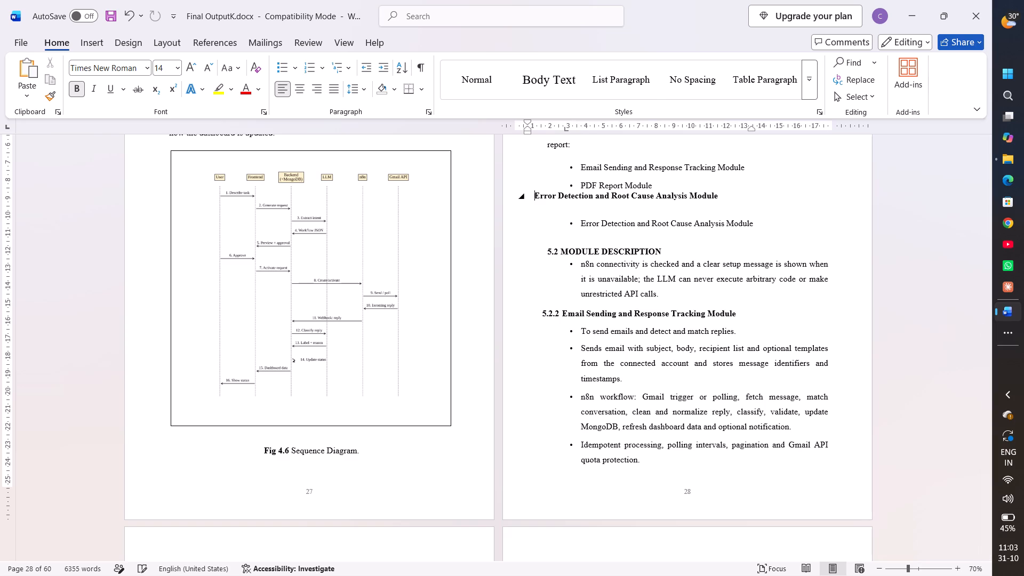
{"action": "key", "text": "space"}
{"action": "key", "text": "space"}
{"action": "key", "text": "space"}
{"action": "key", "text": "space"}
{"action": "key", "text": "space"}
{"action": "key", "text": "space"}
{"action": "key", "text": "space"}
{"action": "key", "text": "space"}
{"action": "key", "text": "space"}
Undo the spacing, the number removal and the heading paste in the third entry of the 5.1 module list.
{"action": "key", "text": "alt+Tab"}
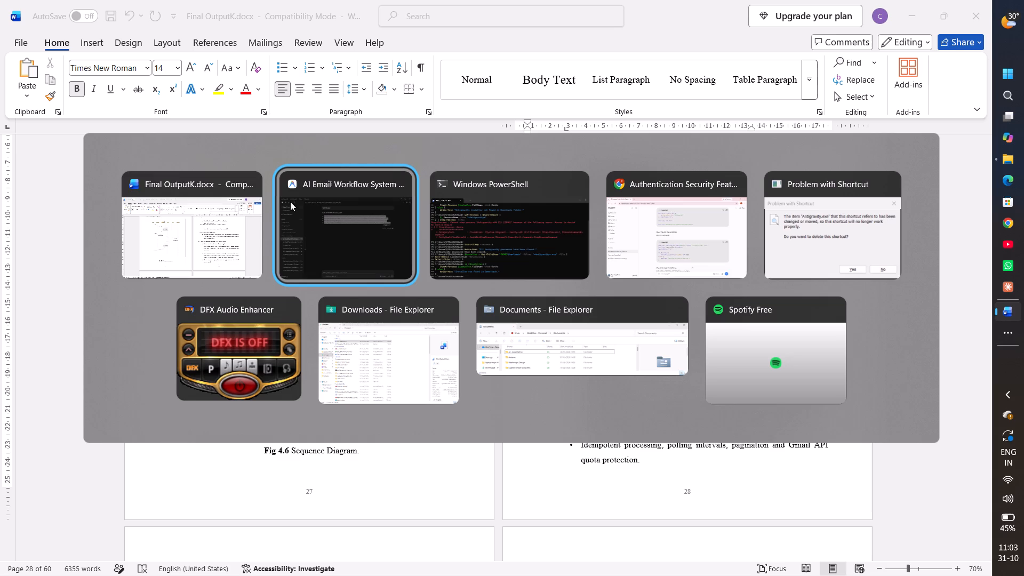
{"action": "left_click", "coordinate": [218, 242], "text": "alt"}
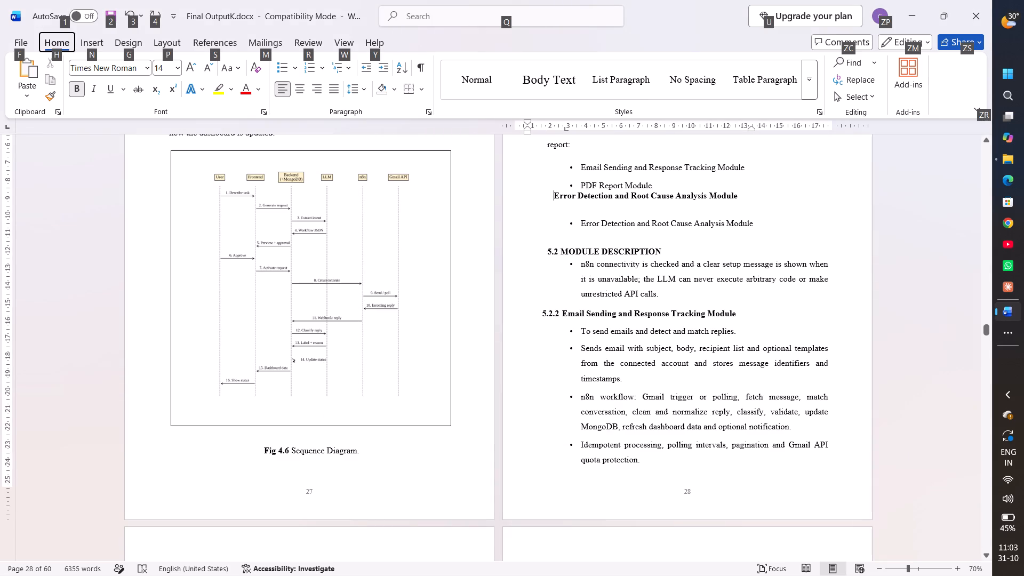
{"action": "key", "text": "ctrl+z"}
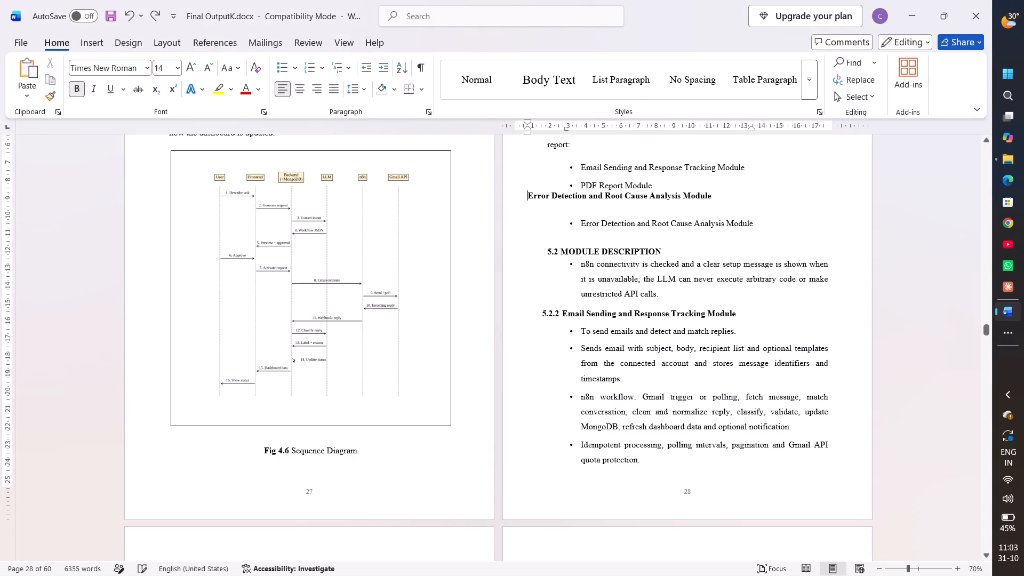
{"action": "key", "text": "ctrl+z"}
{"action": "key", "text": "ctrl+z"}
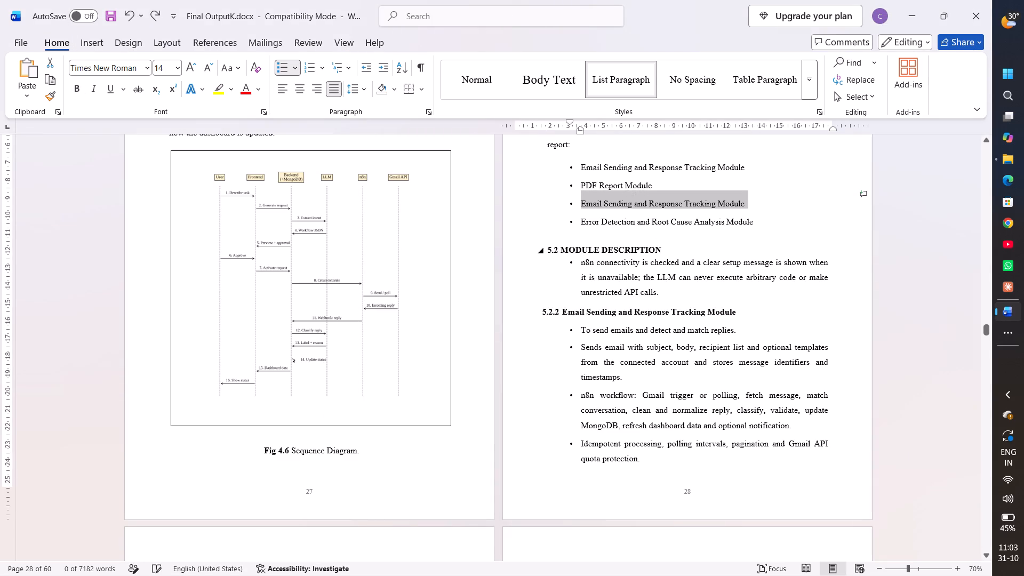
{"action": "scroll", "coordinate": [591, 327], "scroll_direction": "down", "scroll_amount": 2}
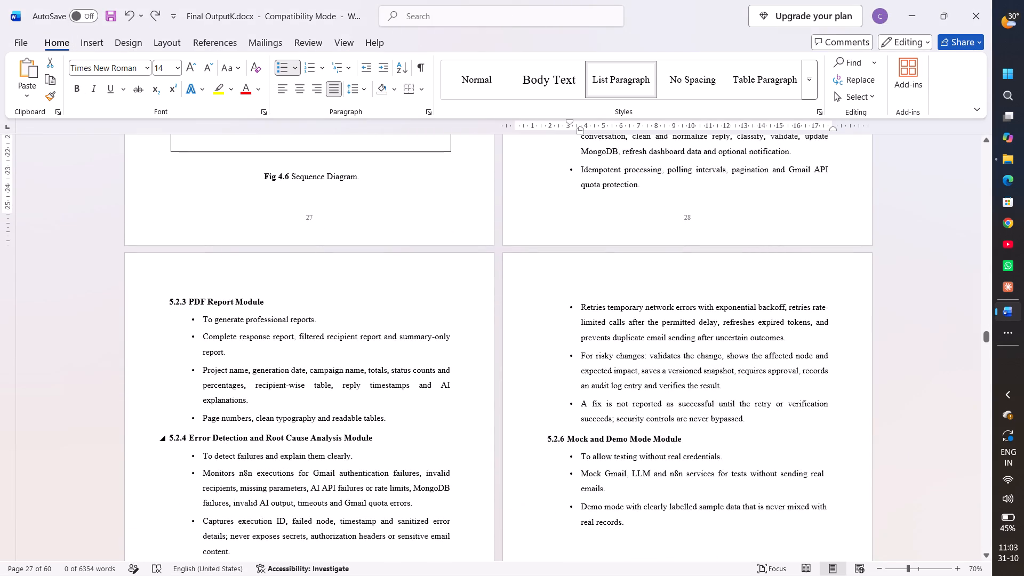
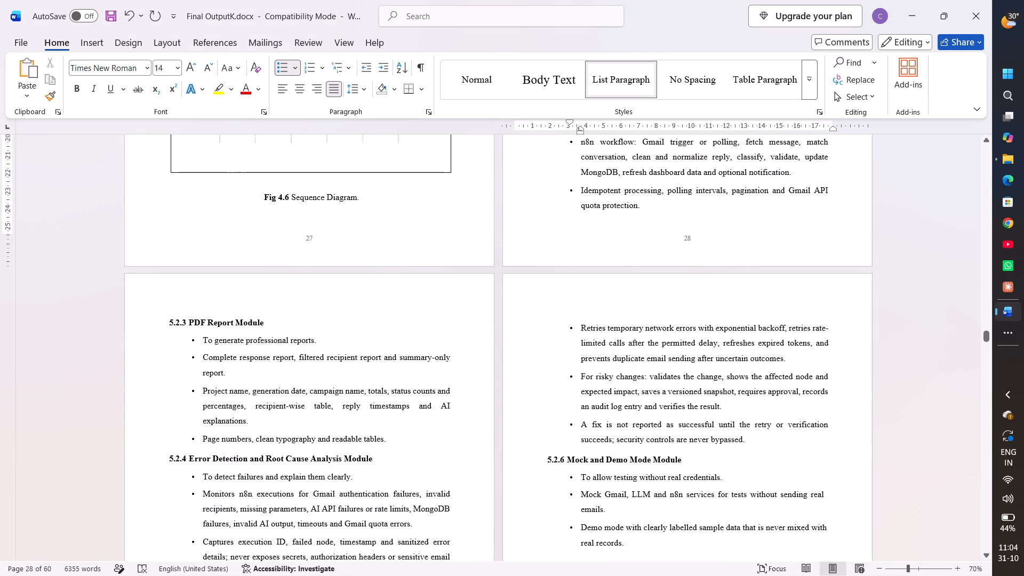
{"action": "scroll", "coordinate": [639, 337], "scroll_direction": "down", "scroll_amount": 2}
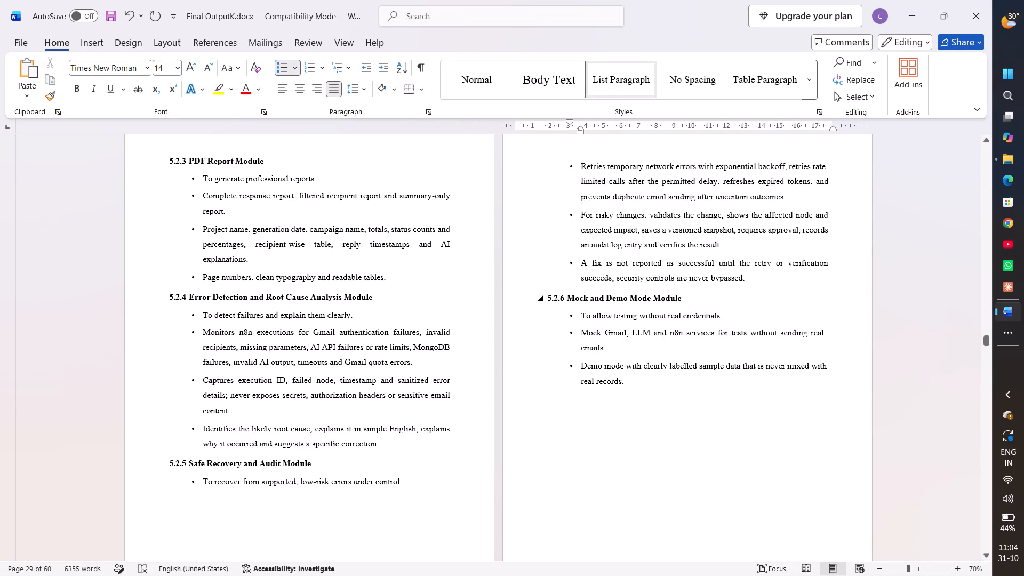
{"action": "scroll", "coordinate": [548, 301], "scroll_direction": "up", "scroll_amount": 1}
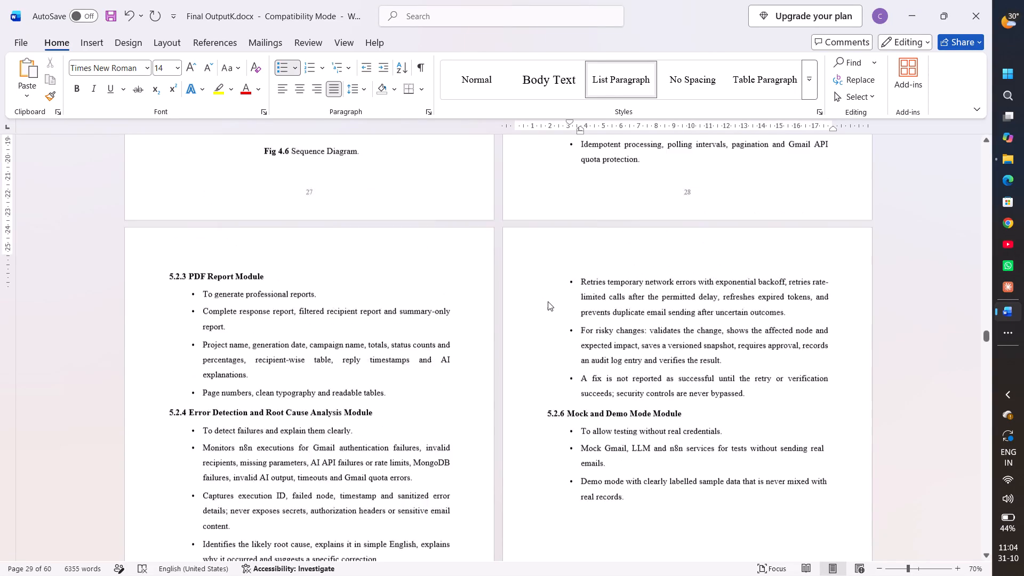
{"action": "scroll", "coordinate": [548, 301], "scroll_direction": "up", "scroll_amount": 5}
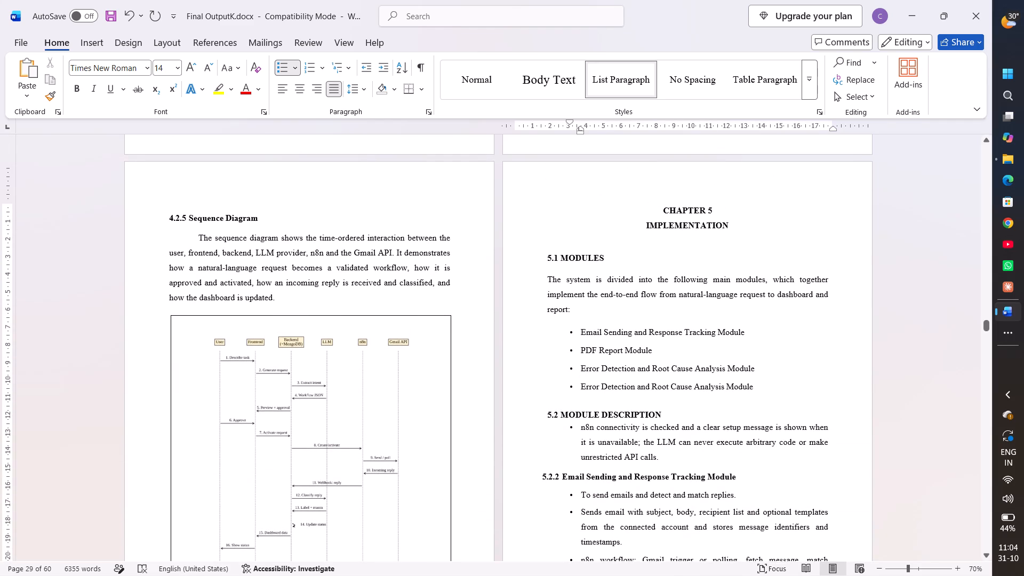
{"action": "left_click_drag", "start_coordinate": [580, 387], "coordinate": [747, 385]}
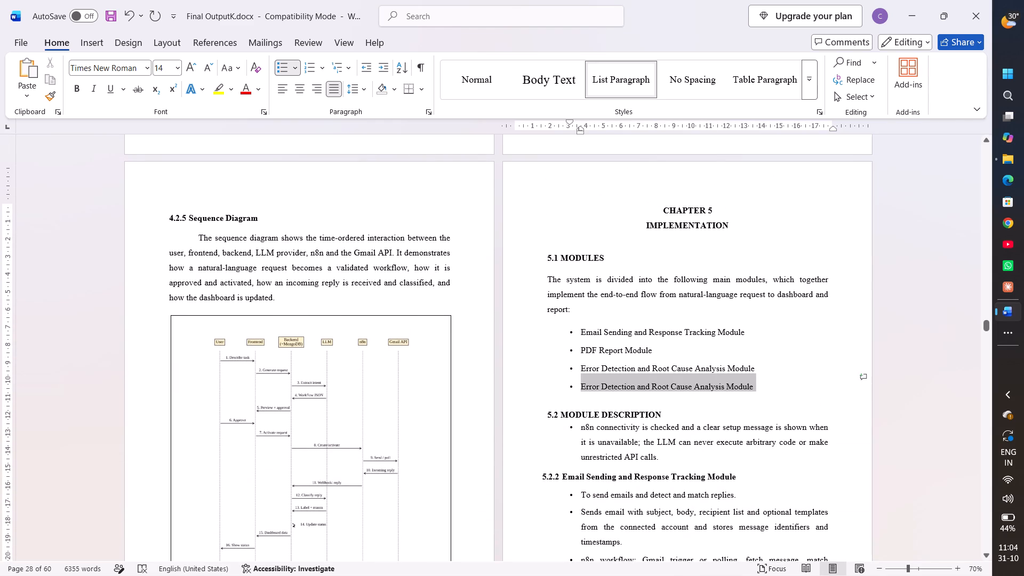
{"action": "left_click_drag", "start_coordinate": [747, 385], "coordinate": [748, 385]}
{"action": "type", "text": "sa"}
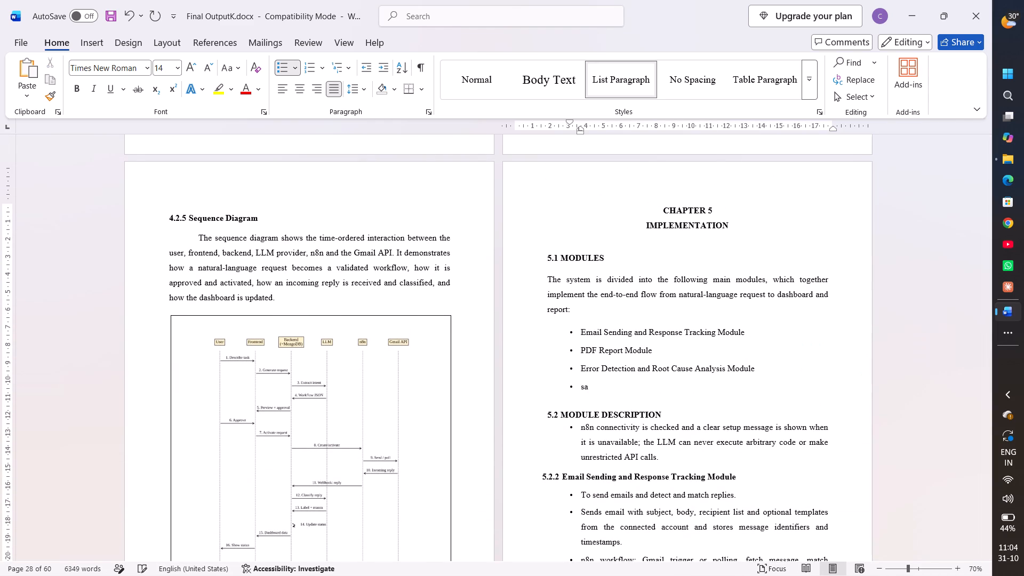
{"action": "key", "text": "BackSpace"}
{"action": "key", "text": "BackSpace"}
{"action": "type", "text": "Safe Recovery Ay"}
{"action": "key", "text": "BackSpace"}
{"action": "type", "text": "udit"}
{"action": "key", "text": "space"}
{"action": "type", "text": "Module"}
Check the 5.2.5 heading and insert the word and before Audit in the fourth 5.1 list entry.
{"action": "scroll", "coordinate": [757, 398], "scroll_direction": "down", "scroll_amount": 2}
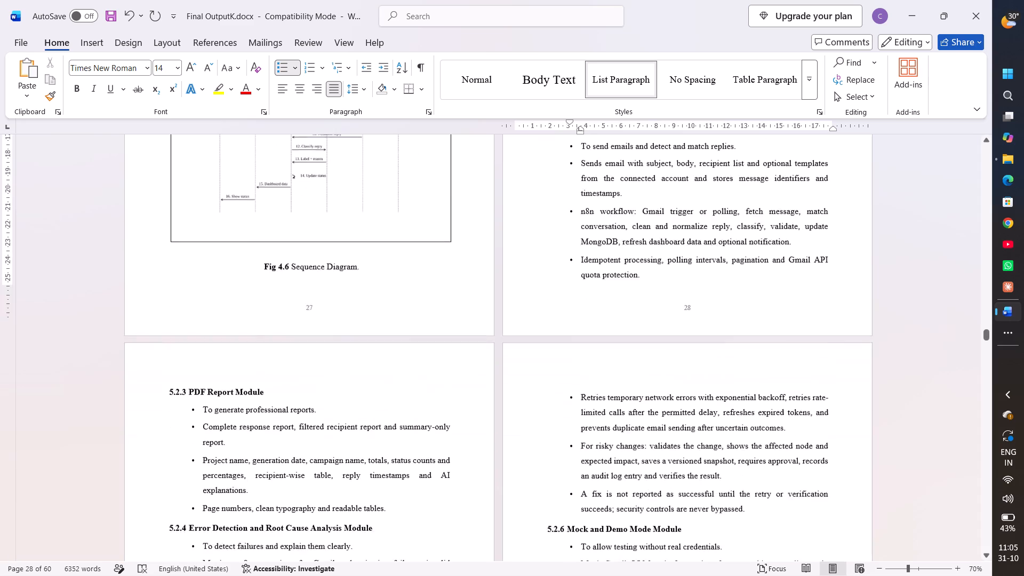
{"action": "scroll", "coordinate": [757, 398], "scroll_direction": "down", "scroll_amount": 1}
{"action": "scroll", "coordinate": [757, 398], "scroll_direction": "up", "scroll_amount": 2}
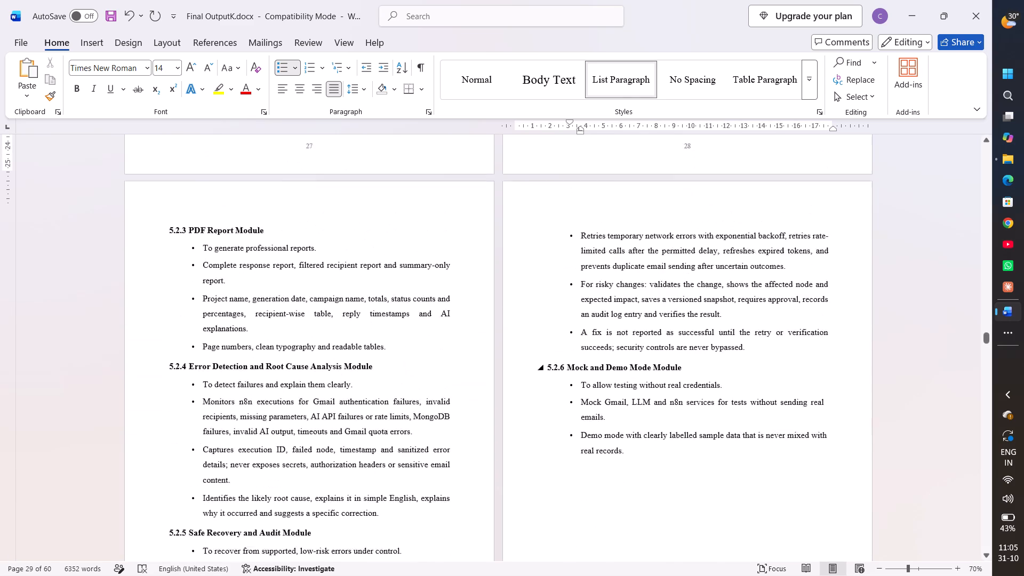
{"action": "scroll", "coordinate": [757, 398], "scroll_direction": "up", "scroll_amount": 2}
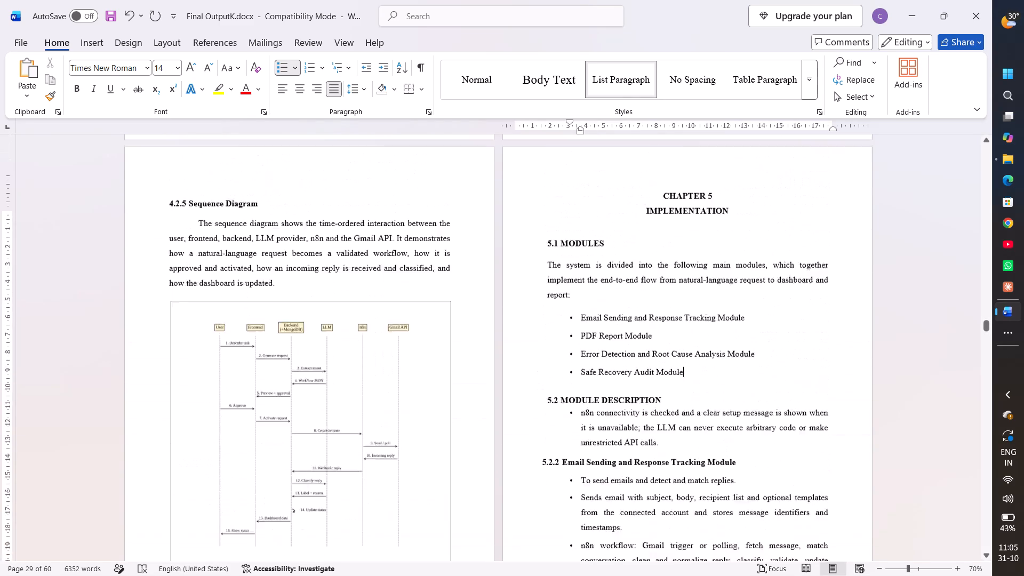
{"action": "scroll", "coordinate": [757, 398], "scroll_direction": "up", "scroll_amount": 1}
{"action": "key", "text": "Left"}
{"action": "key", "text": "Left"}
{"action": "key", "text": "Left"}
{"action": "key", "text": "Left"}
{"action": "key", "text": "Left"}
{"action": "key", "text": "Left"}
{"action": "key", "text": "Left"}
{"action": "key", "text": "Left"}
{"action": "key", "text": "Left"}
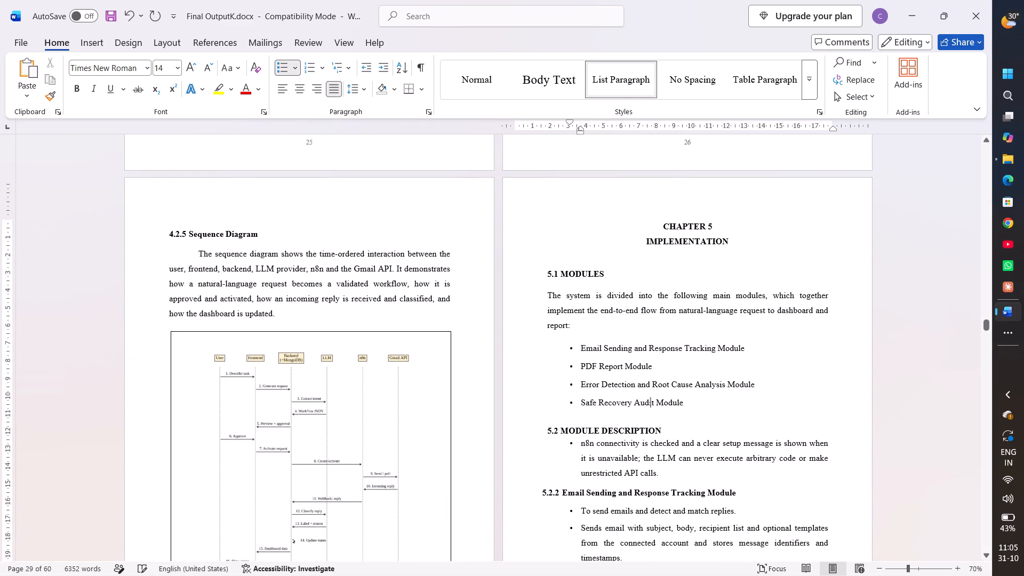
{"action": "key", "text": "Left"}
{"action": "key", "text": "Left"}
{"action": "key", "text": "Left"}
{"action": "type", "text": "and"}
{"action": "key", "text": "space"}
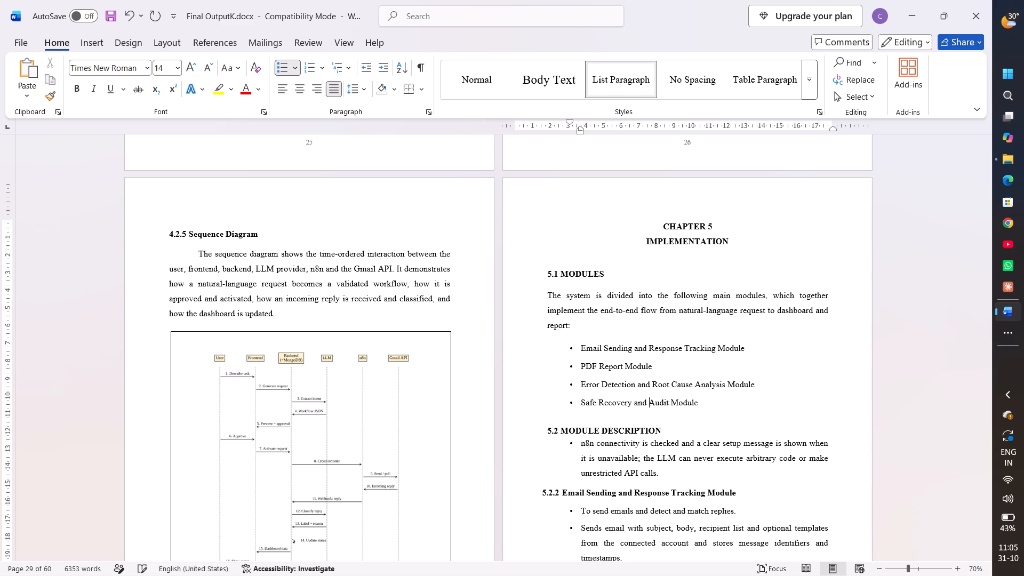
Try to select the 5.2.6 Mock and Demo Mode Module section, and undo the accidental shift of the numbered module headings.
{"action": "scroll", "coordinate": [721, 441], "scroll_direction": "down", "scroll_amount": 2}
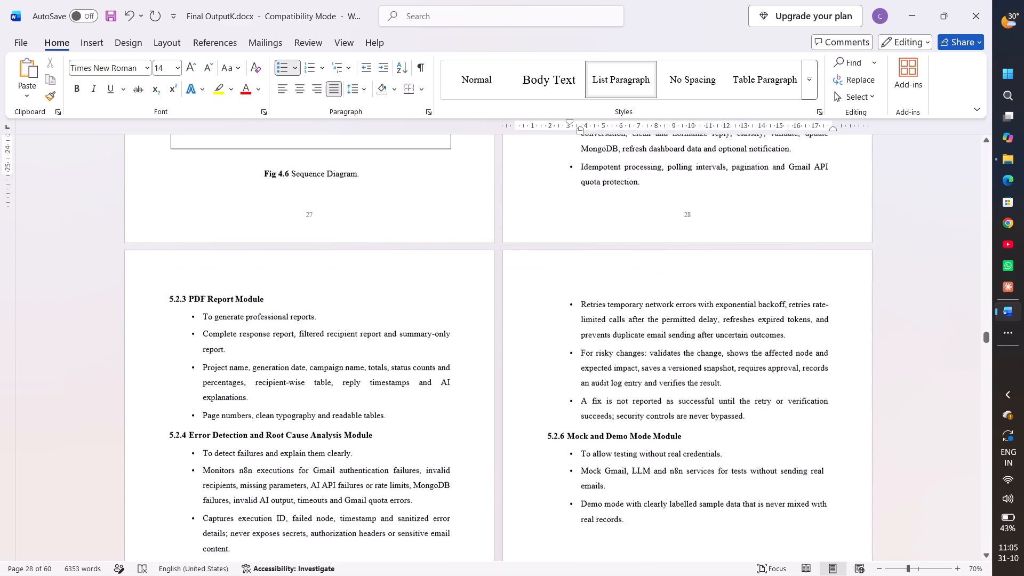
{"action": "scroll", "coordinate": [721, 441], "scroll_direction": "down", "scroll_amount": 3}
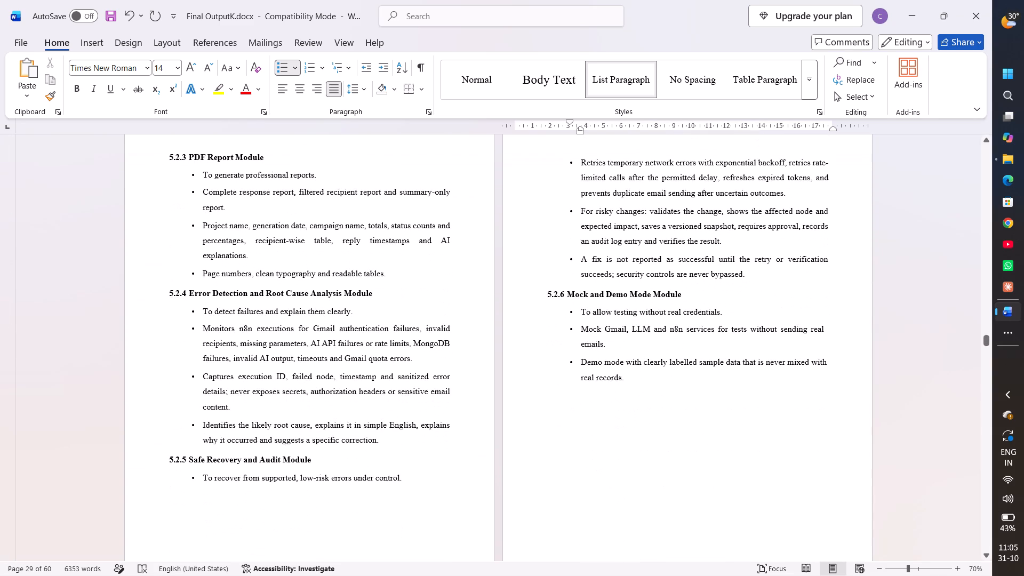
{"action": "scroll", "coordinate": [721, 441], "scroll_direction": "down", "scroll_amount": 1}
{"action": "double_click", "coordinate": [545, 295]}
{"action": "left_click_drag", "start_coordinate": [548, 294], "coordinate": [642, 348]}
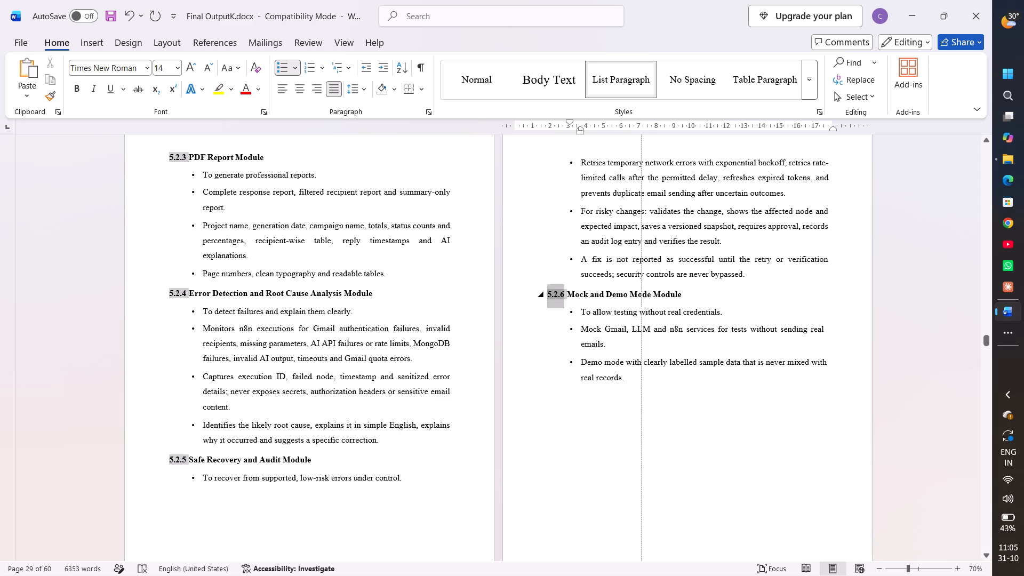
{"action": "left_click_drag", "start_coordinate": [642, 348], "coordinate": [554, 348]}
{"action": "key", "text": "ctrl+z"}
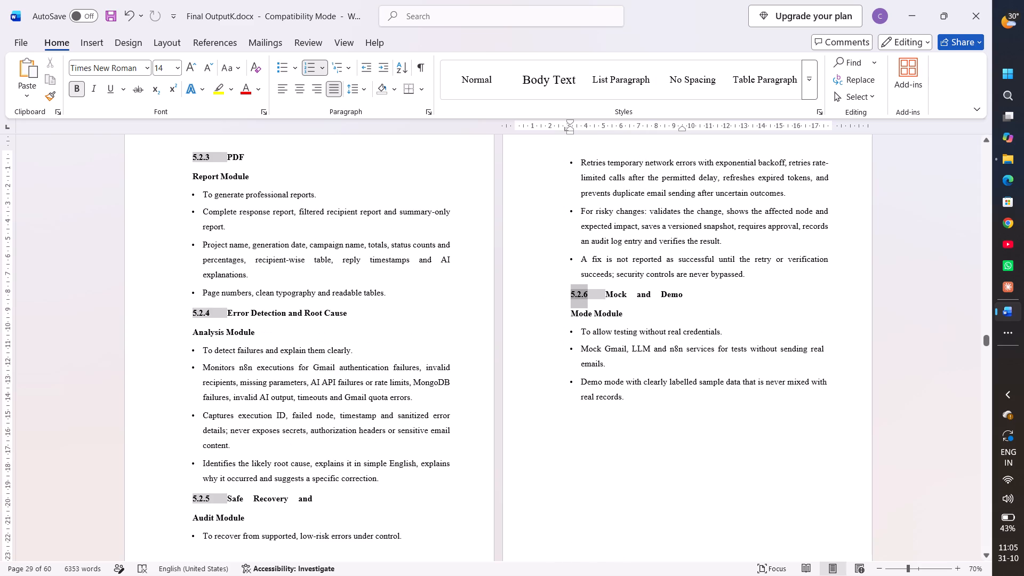
Delete the 5.2.6 Mock and Demo Mode Module heading with its three bullets, and remove the empty paragraph left behind.
{"action": "left_click", "coordinate": [571, 291]}
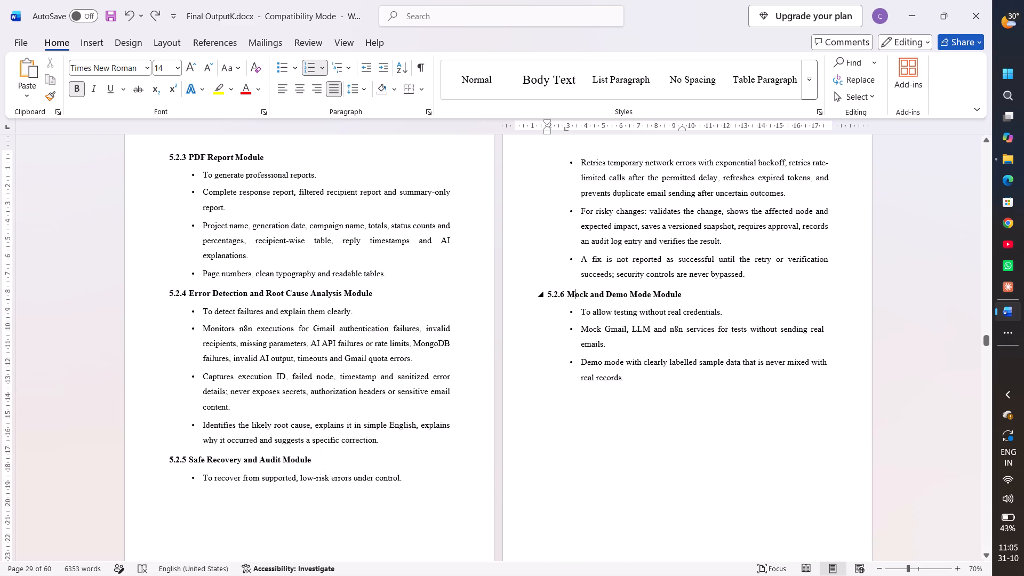
{"action": "key", "text": "Left"}
{"action": "key", "text": "shift+Right"}
{"action": "key", "text": "shift+Right"}
{"action": "key", "text": "shift+Right"}
{"action": "key", "text": "shift+Down"}
{"action": "key", "text": "shift+Down"}
{"action": "key", "text": "shift+Down"}
{"action": "key", "text": "shift+Down"}
{"action": "key", "text": "shift+Down"}
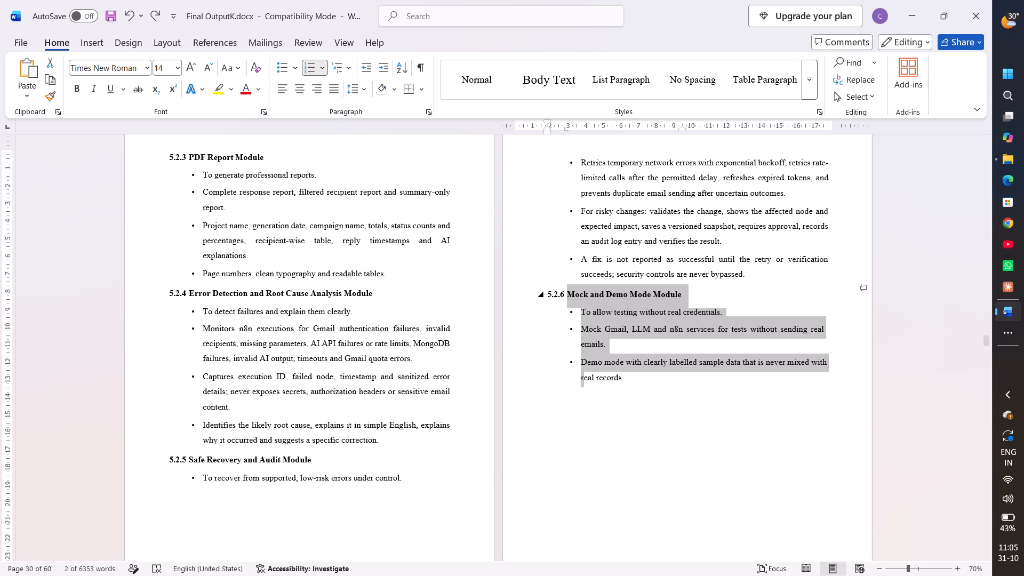
{"action": "key", "text": "shift+Down"}
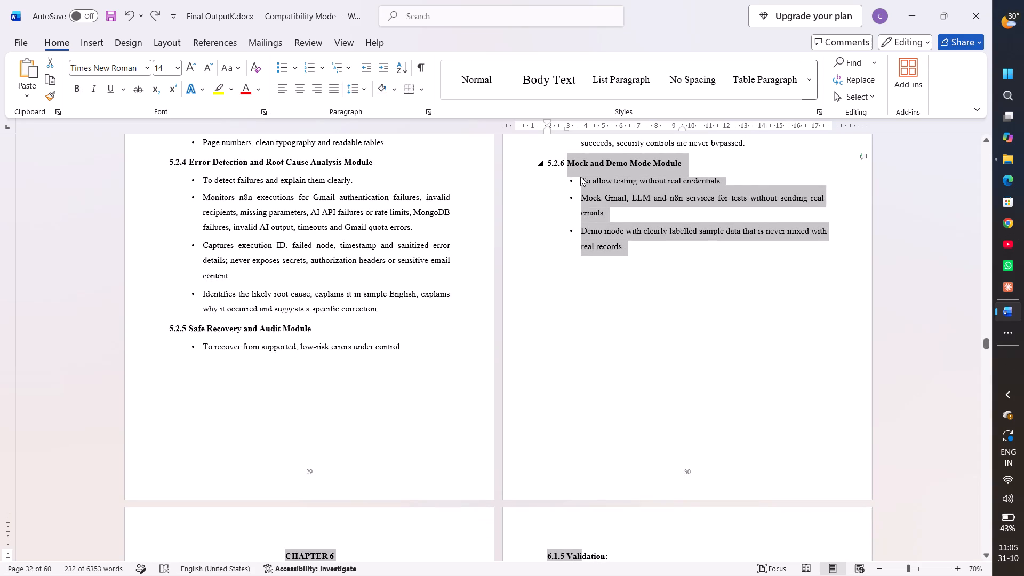
{"action": "left_click", "coordinate": [578, 165]}
{"action": "left_click", "coordinate": [576, 162]}
{"action": "left_click_drag", "start_coordinate": [576, 162], "coordinate": [630, 244]}
{"action": "key", "text": "BackSpace"}
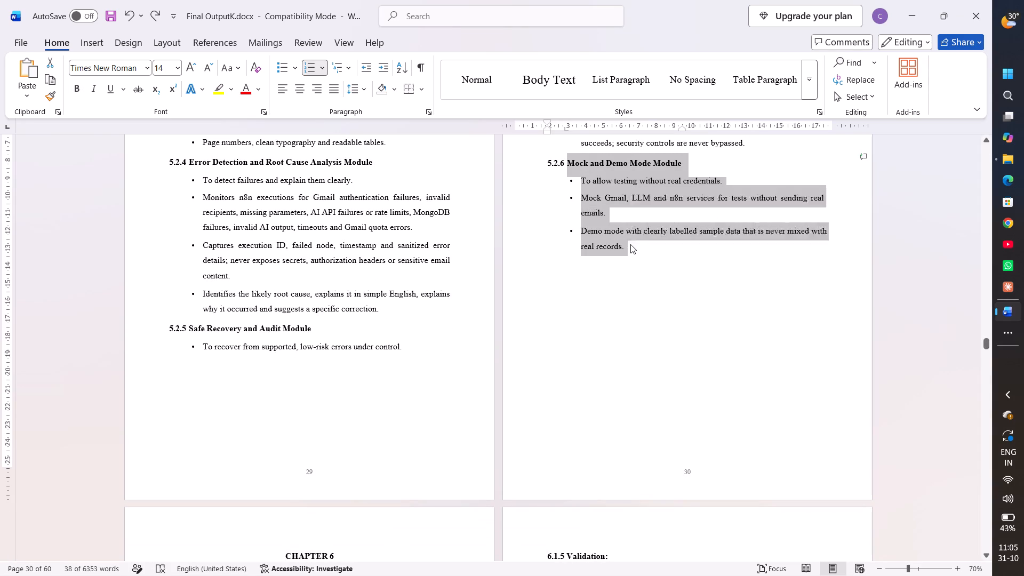
{"action": "scroll", "coordinate": [628, 221], "scroll_direction": "up", "scroll_amount": 1}
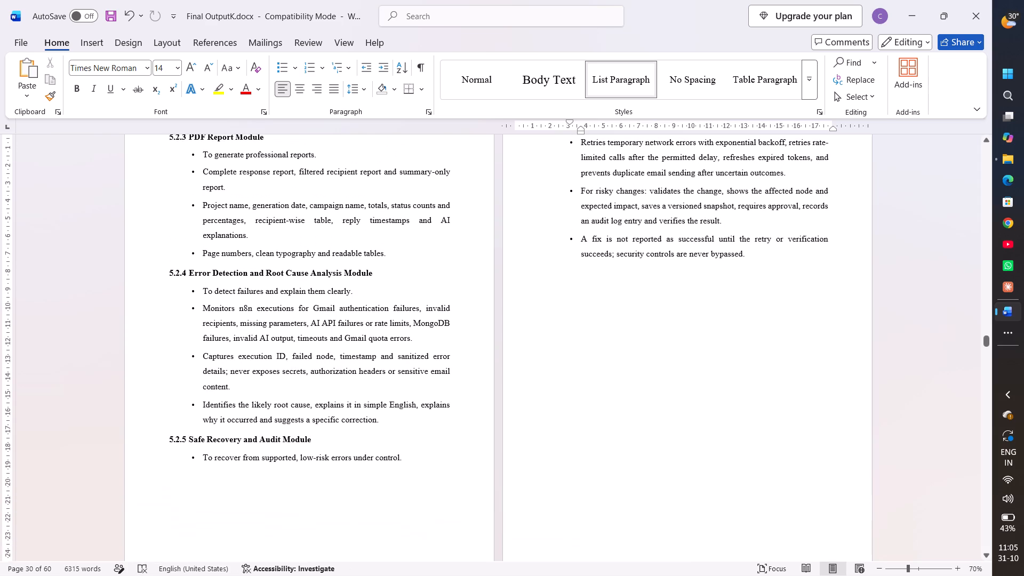
{"action": "key", "text": "BackSpace"}
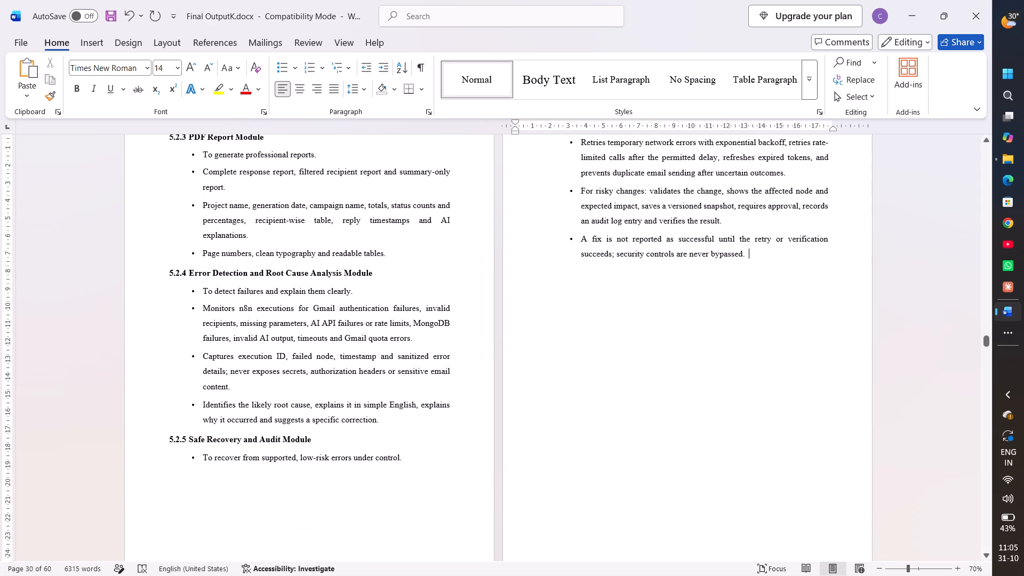
Examine the end of Chapter 5 and the start of Chapter 6, and review the 5.1 list against the remaining module descriptions.
{"action": "scroll", "coordinate": [635, 279], "scroll_direction": "down", "scroll_amount": 2}
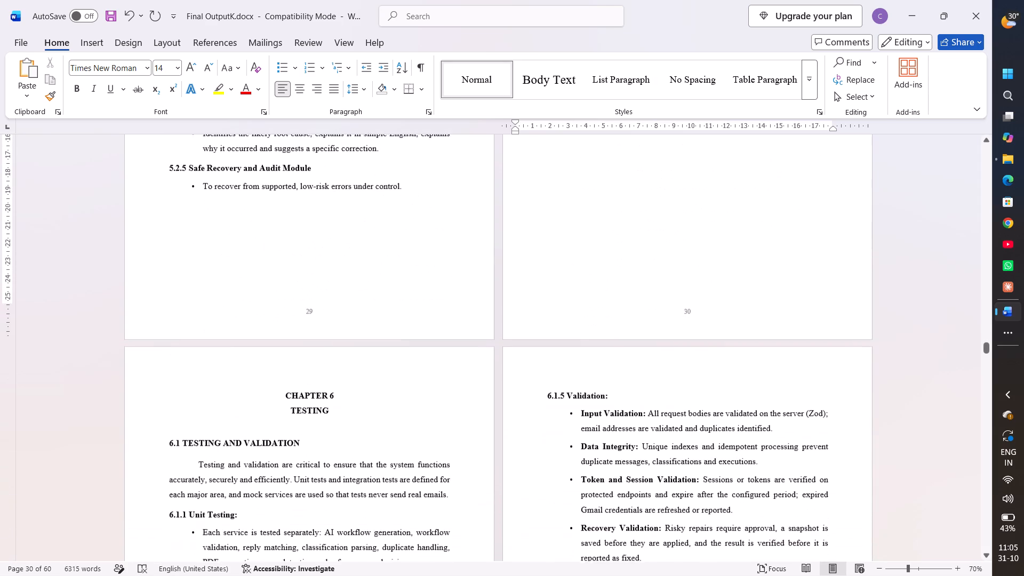
{"action": "scroll", "coordinate": [635, 279], "scroll_direction": "down", "scroll_amount": 1}
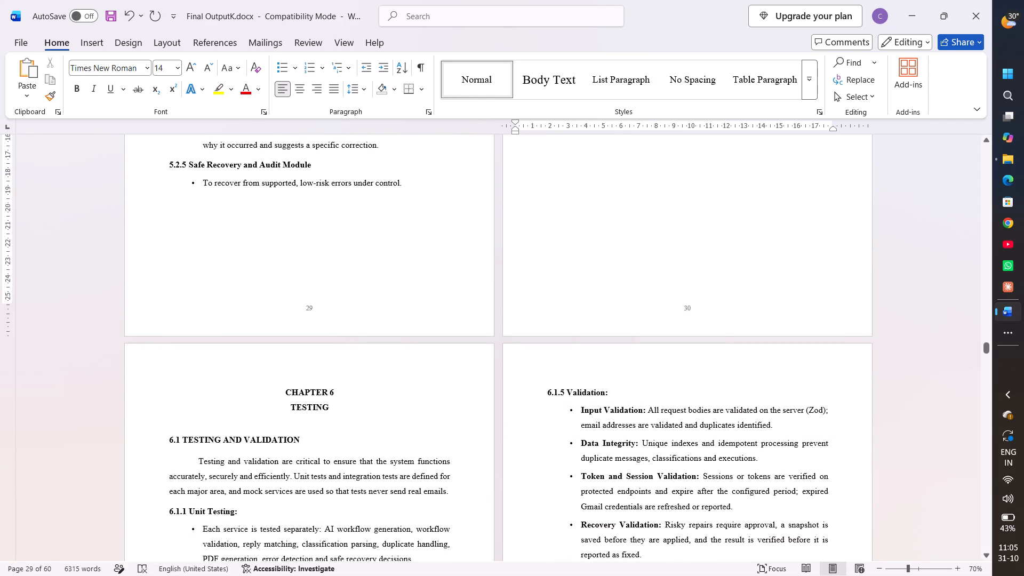
{"action": "scroll", "coordinate": [453, 299], "scroll_direction": "up", "scroll_amount": 3}
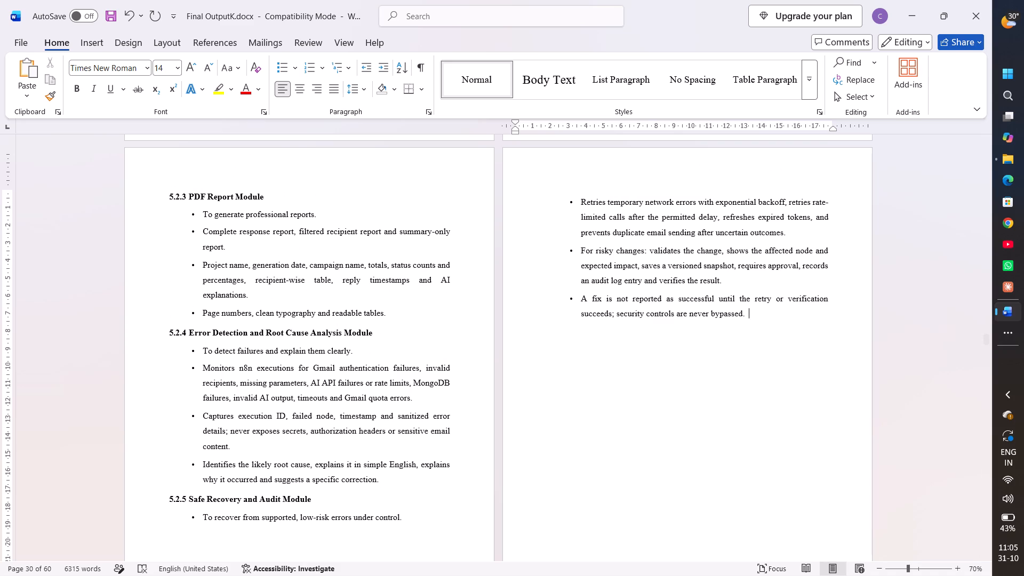
{"action": "scroll", "coordinate": [453, 299], "scroll_direction": "up", "scroll_amount": 2}
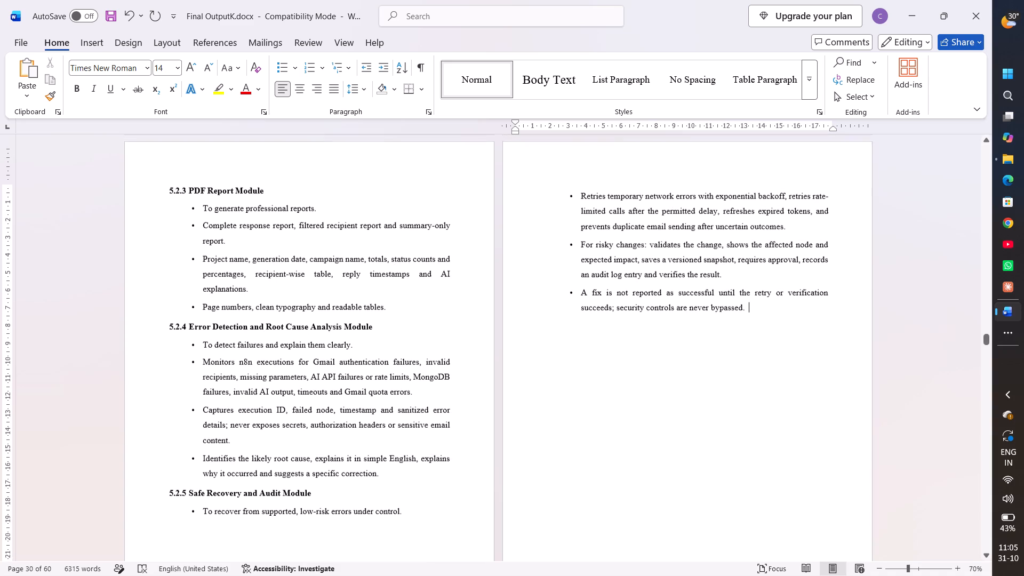
{"action": "scroll", "coordinate": [453, 299], "scroll_direction": "up", "scroll_amount": 2}
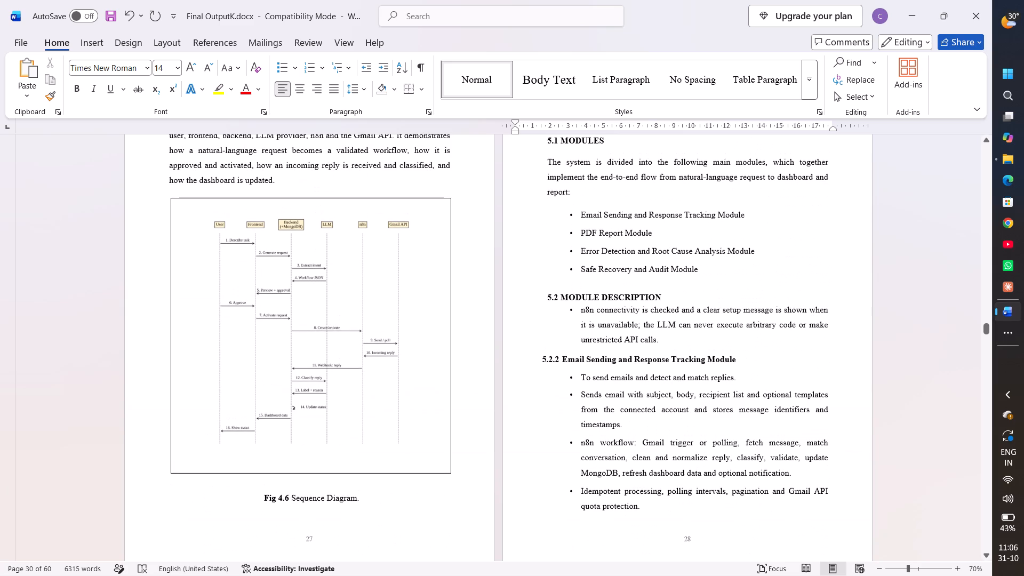
{"action": "scroll", "coordinate": [453, 299], "scroll_direction": "up", "scroll_amount": 1}
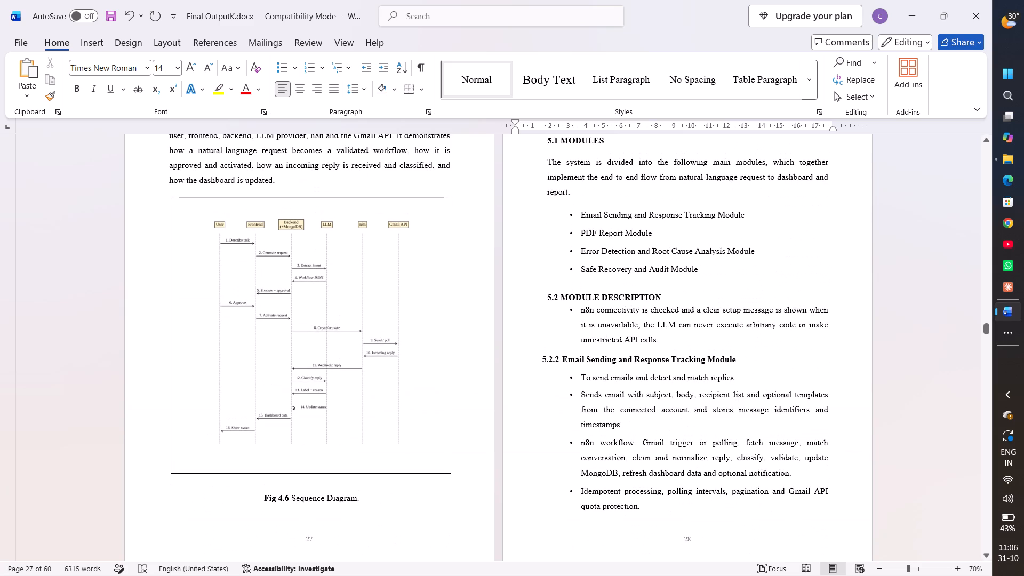
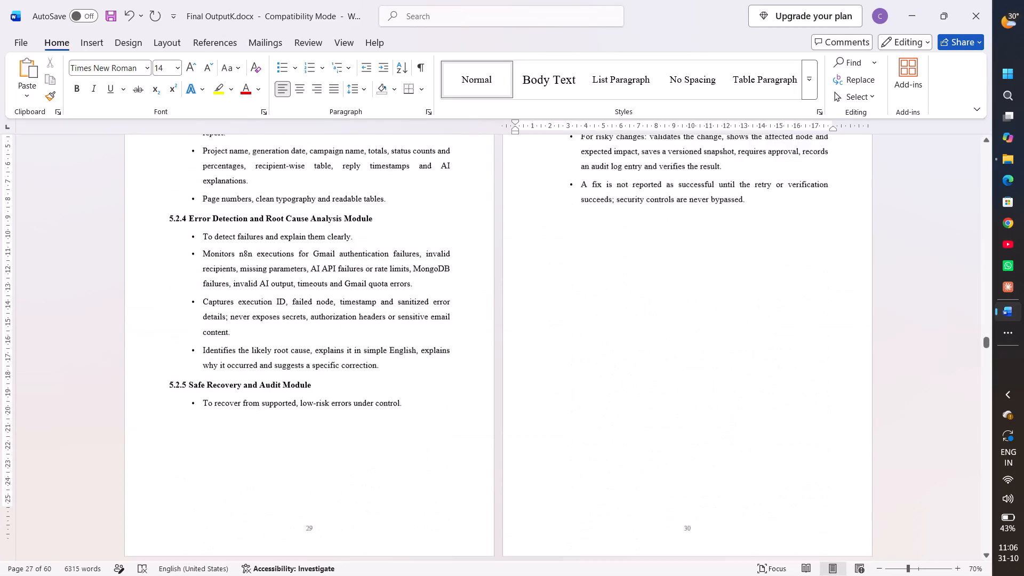
Save the project report with the module list and Chapter 5 edits made so far.
{"action": "scroll", "coordinate": [553, 383], "scroll_direction": "down", "scroll_amount": 3}
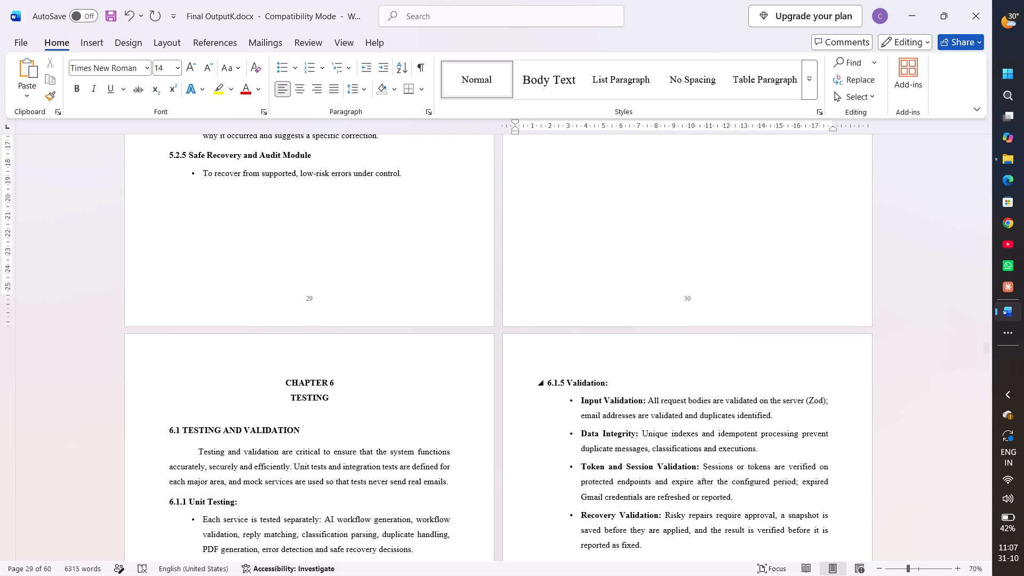
{"action": "key", "text": "ctrl+s"}
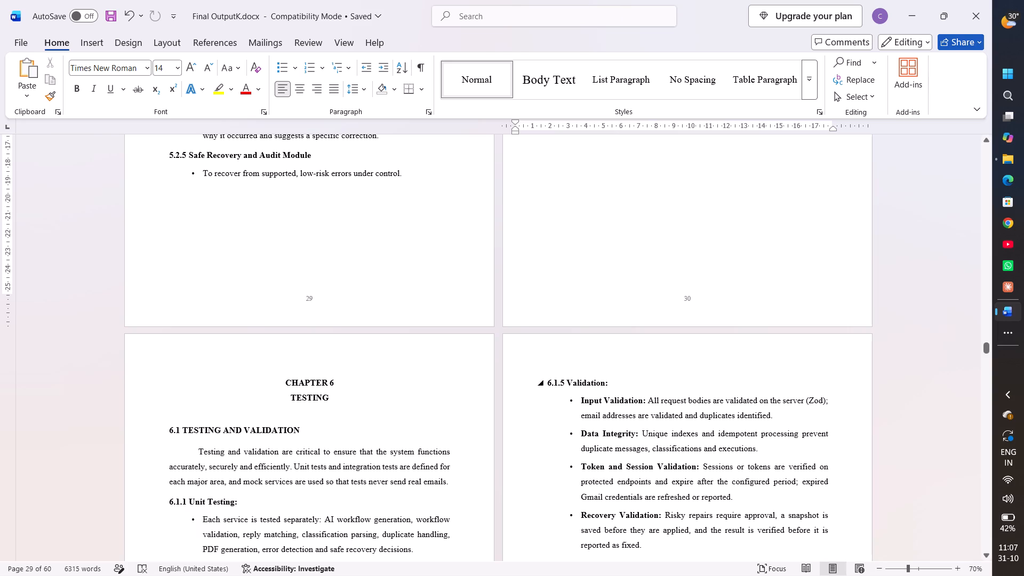
Review the remaining module descriptions in sections 5.2.3 to 5.2.5 at the end of Chapter 5.
{"action": "scroll", "coordinate": [574, 376], "scroll_direction": "up", "scroll_amount": 1}
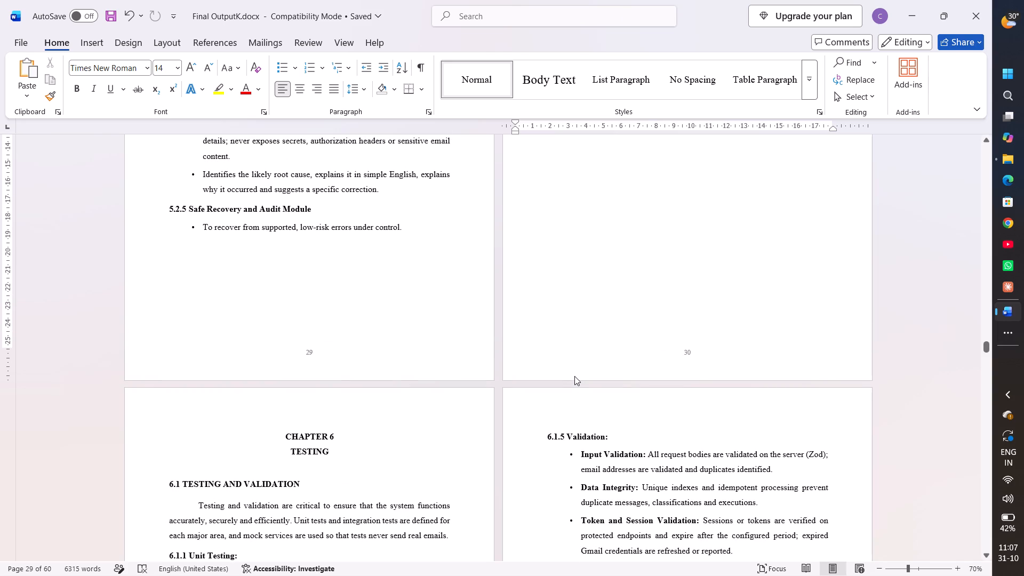
{"action": "scroll", "coordinate": [574, 376], "scroll_direction": "up", "scroll_amount": 3}
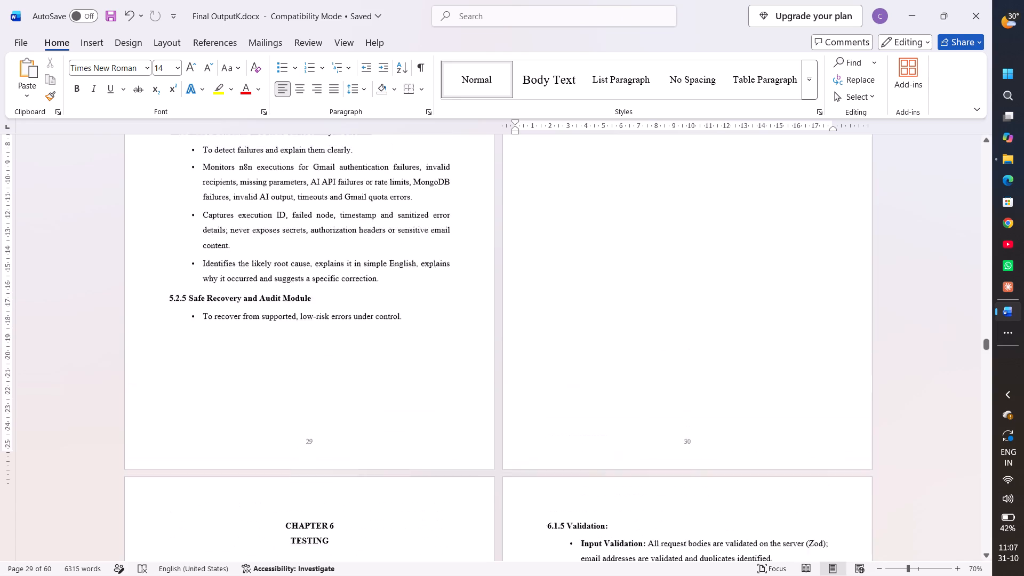
{"action": "scroll", "coordinate": [574, 376], "scroll_direction": "up", "scroll_amount": 2}
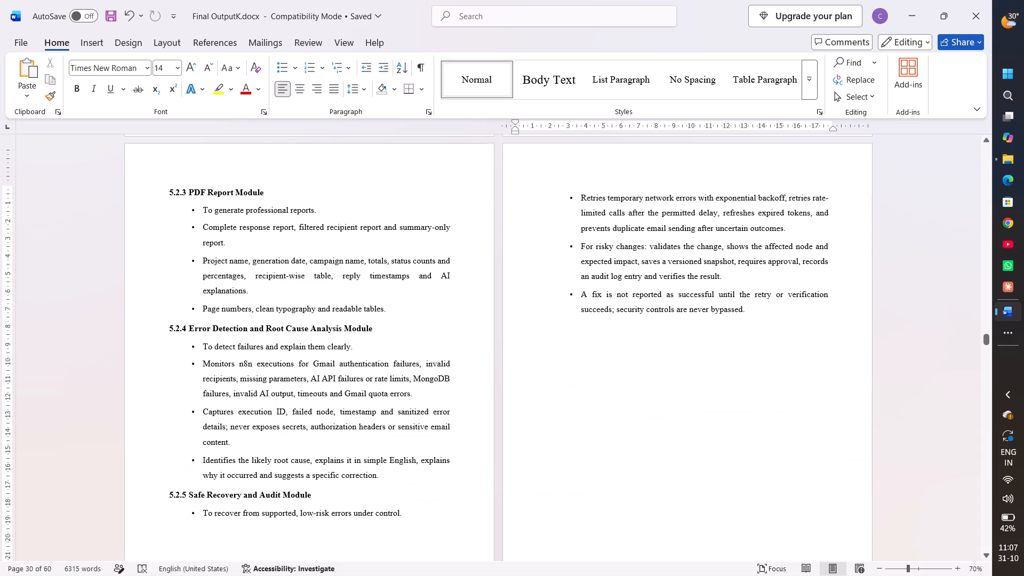
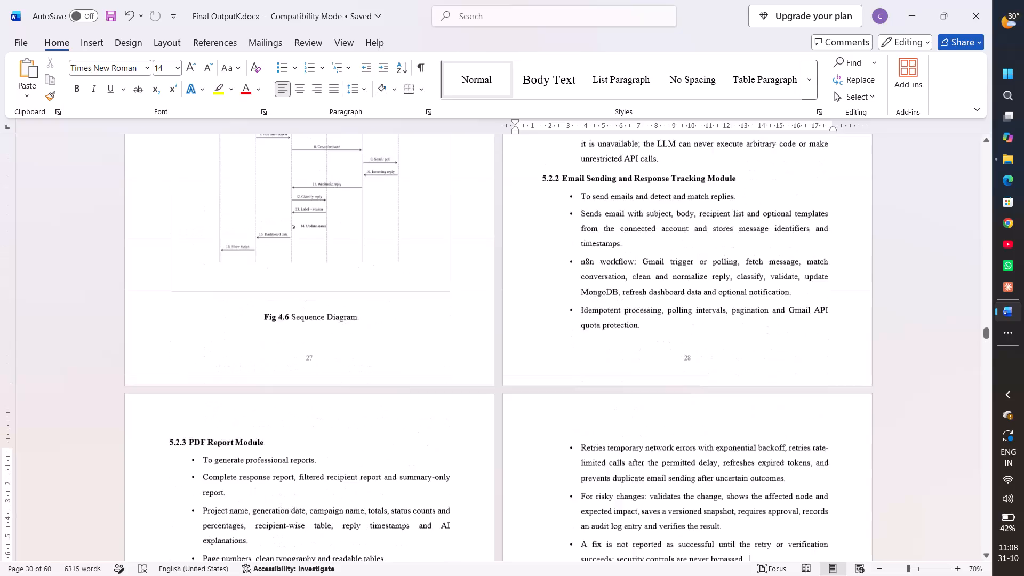
In the Technical Reference Survey entry of the literature survey, add spaces after Publication to align its colon with the fields above.
{"action": "scroll", "coordinate": [631, 340], "scroll_direction": "up", "scroll_amount": 1}
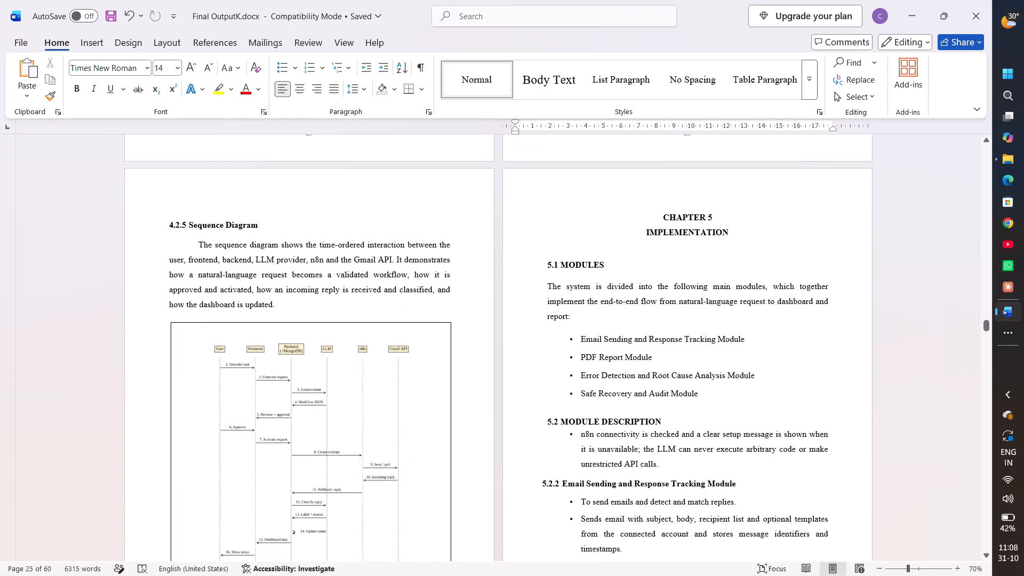
{"action": "scroll", "coordinate": [631, 340], "scroll_direction": "up", "scroll_amount": 15}
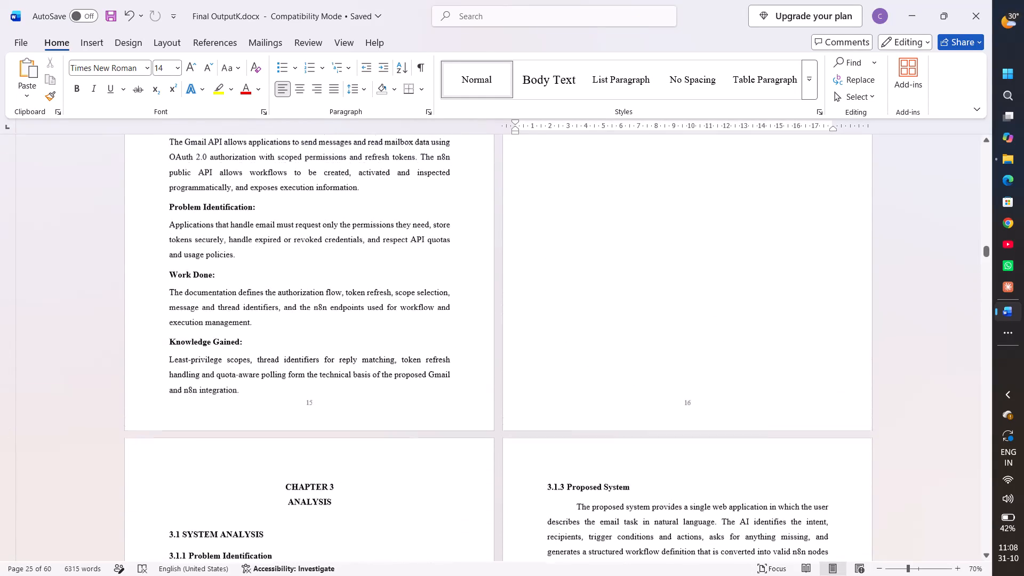
{"action": "scroll", "coordinate": [631, 340], "scroll_direction": "up", "scroll_amount": 2}
{"action": "scroll", "coordinate": [631, 340], "scroll_direction": "down", "scroll_amount": 1}
{"action": "scroll", "coordinate": [631, 340], "scroll_direction": "up", "scroll_amount": 1}
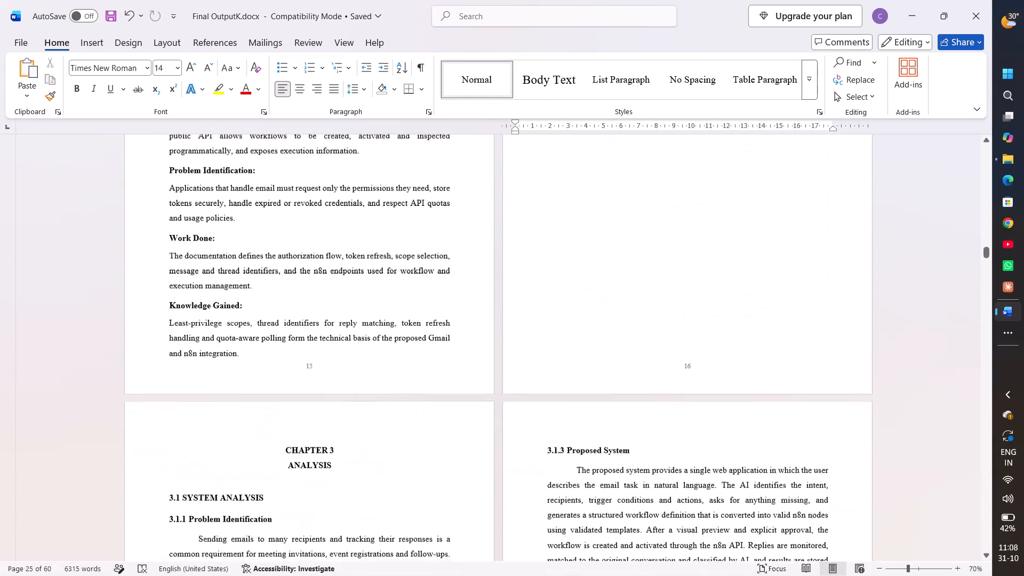
{"action": "scroll", "coordinate": [631, 340], "scroll_direction": "up", "scroll_amount": 1}
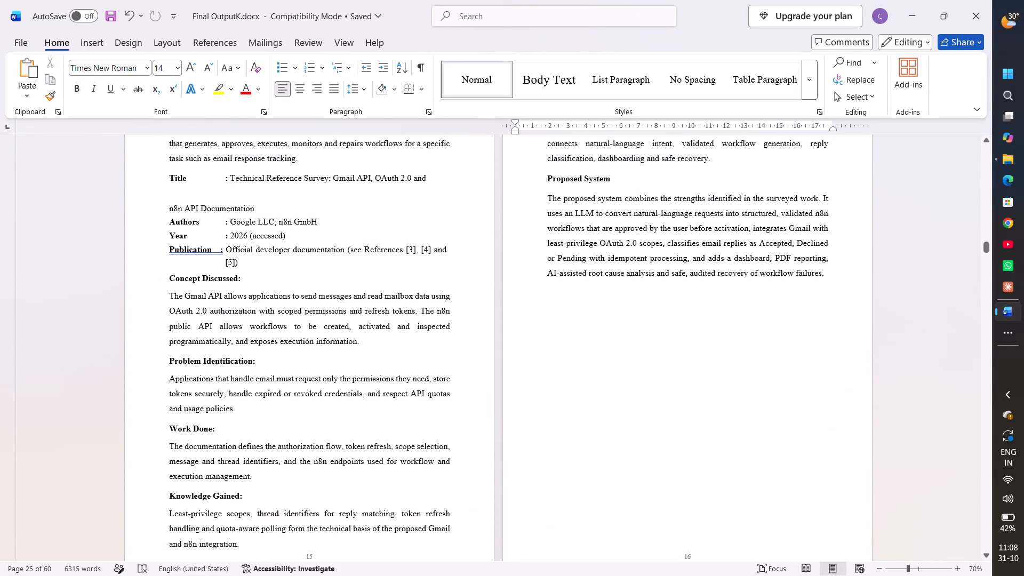
{"action": "left_click", "coordinate": [219, 252]}
{"action": "key", "text": "space"}
{"action": "key", "text": "space"}
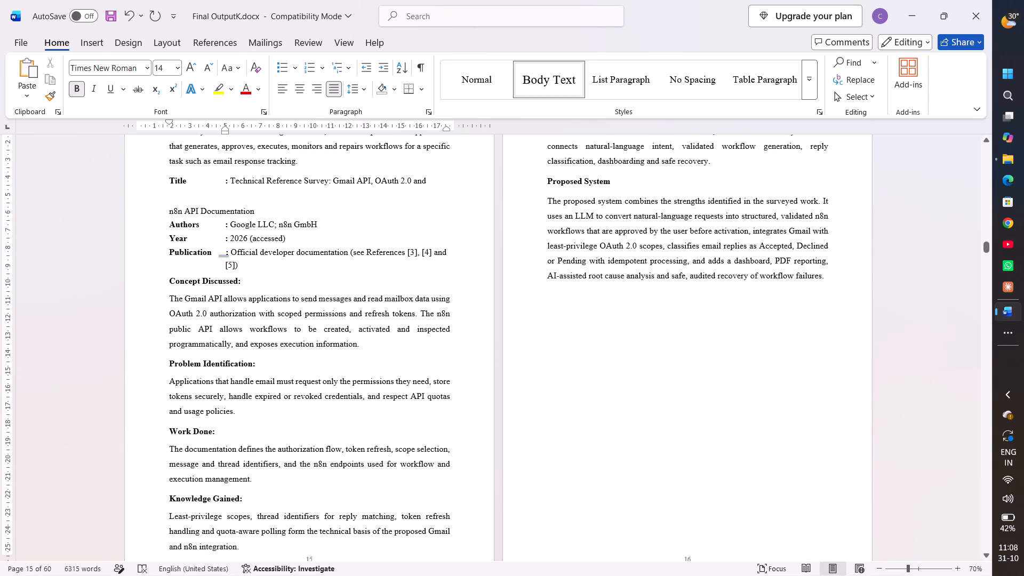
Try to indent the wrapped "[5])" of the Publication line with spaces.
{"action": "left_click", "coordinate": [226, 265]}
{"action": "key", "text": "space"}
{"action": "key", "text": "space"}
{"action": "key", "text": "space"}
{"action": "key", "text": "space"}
Move "[5])" after a manual line break in the Publication entry, indent it with spaces under "Official developer documentation", and save.
{"action": "left_click_drag", "start_coordinate": [237, 264], "coordinate": [225, 264]}
{"action": "key", "text": "ctrl+c"}
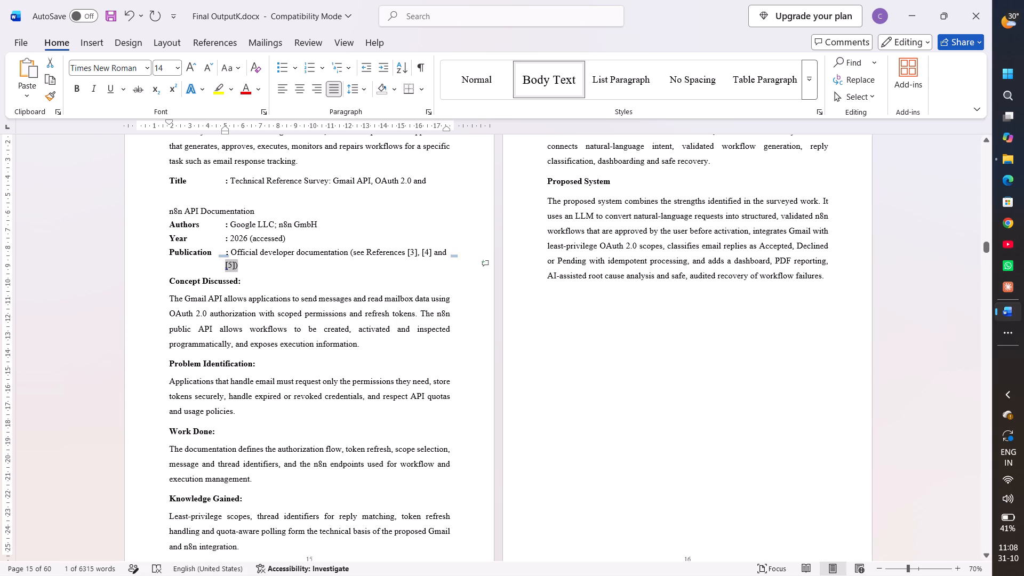
{"action": "key", "text": "BackSpace"}
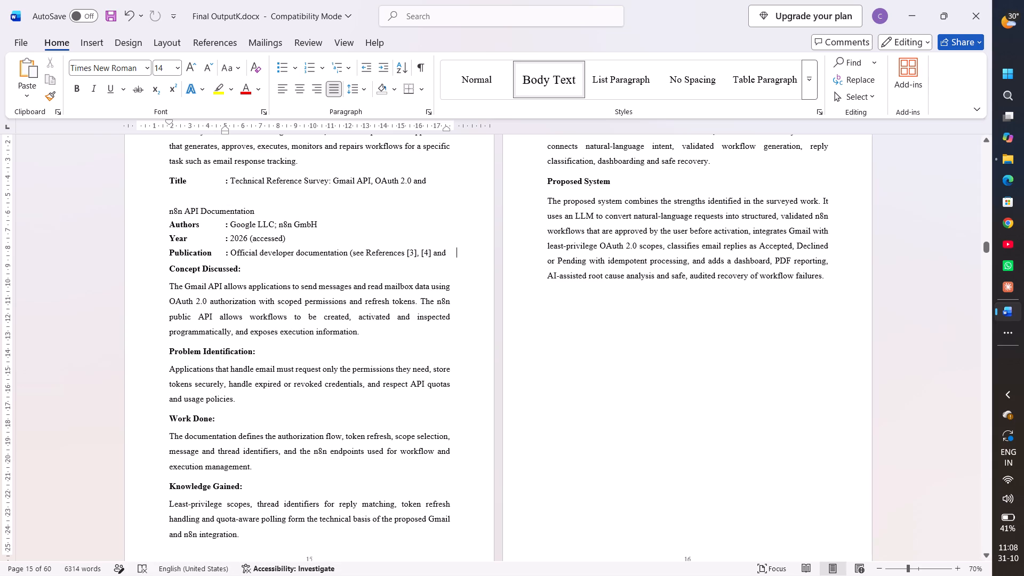
{"action": "left_click", "coordinate": [445, 252]}
{"action": "key", "text": "shift+Return"}
{"action": "key", "text": "space"}
{"action": "key", "text": "space"}
{"action": "key", "text": "space"}
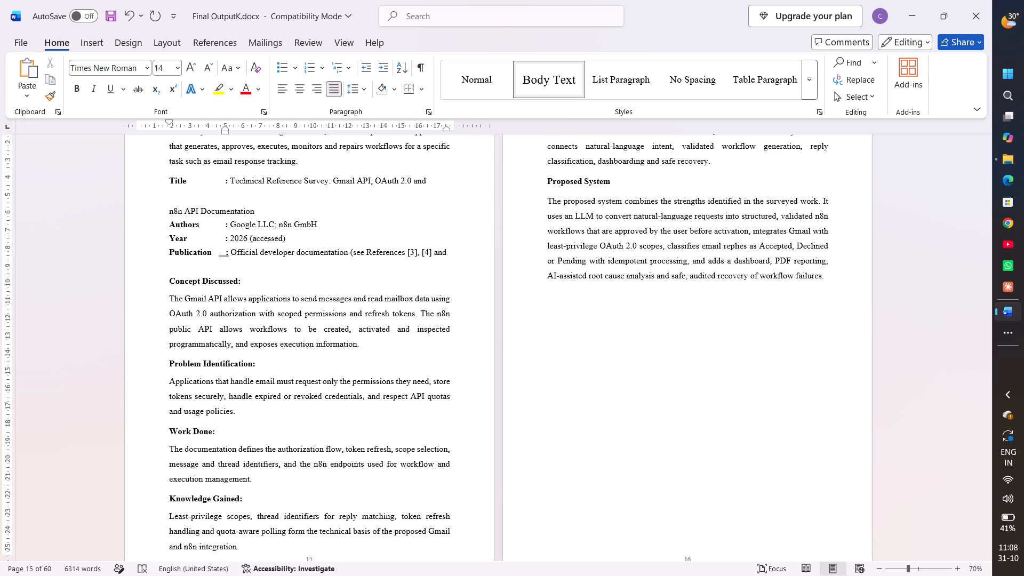
{"action": "key", "text": "space"}
{"action": "key", "text": "ctrl+v"}
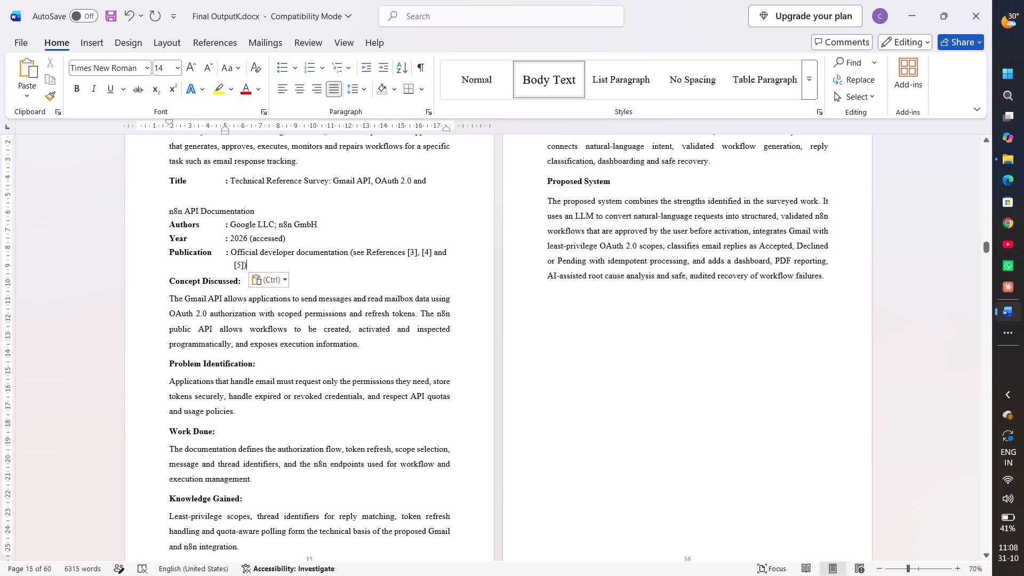
{"action": "left_click", "coordinate": [231, 263]}
{"action": "key", "text": "Right"}
{"action": "key", "text": "BackSpace"}
{"action": "key", "text": "ctrl+s"}
Move "n8n API Documentation" onto the second line of the survey entry's Title and remove the leftover blank line before Authors.
{"action": "scroll", "coordinate": [294, 247], "scroll_direction": "up", "scroll_amount": 1}
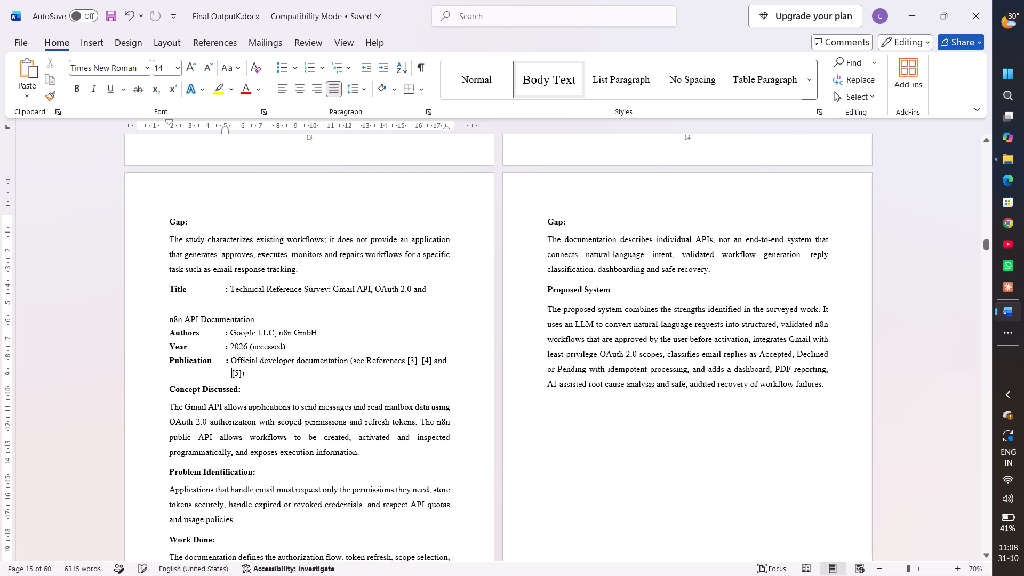
{"action": "left_click_drag", "start_coordinate": [169, 320], "coordinate": [249, 322]}
{"action": "key", "text": "ctrl+c"}
{"action": "key", "text": "BackSpace"}
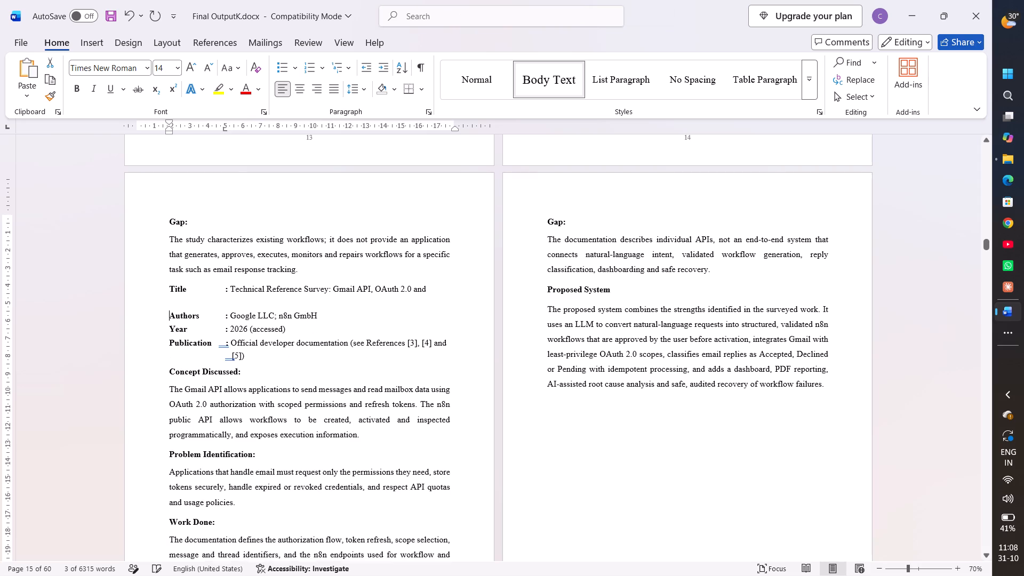
{"action": "left_click", "coordinate": [425, 290]}
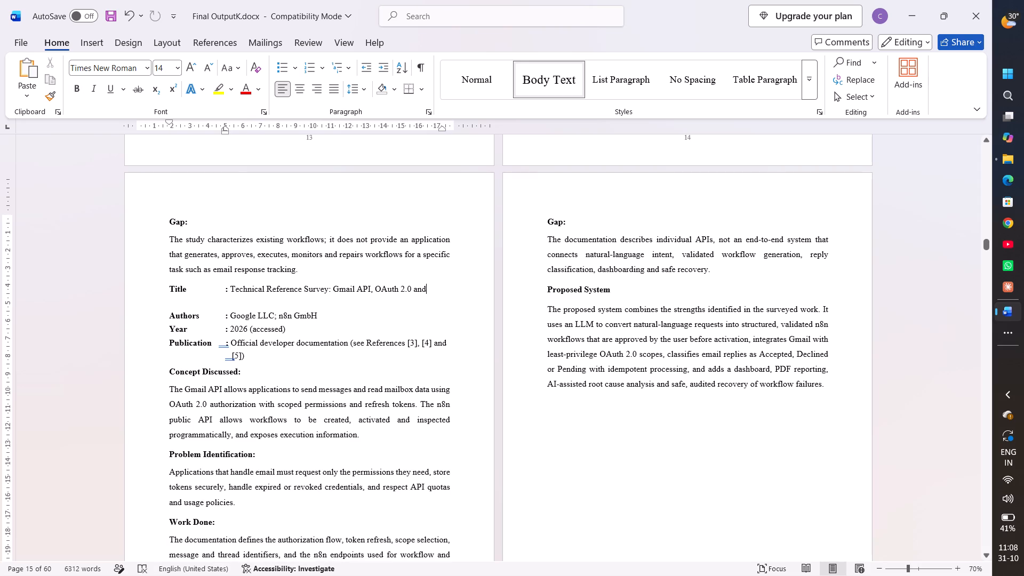
{"action": "left_click", "coordinate": [354, 305]}
{"action": "key", "text": "ctrl+v"}
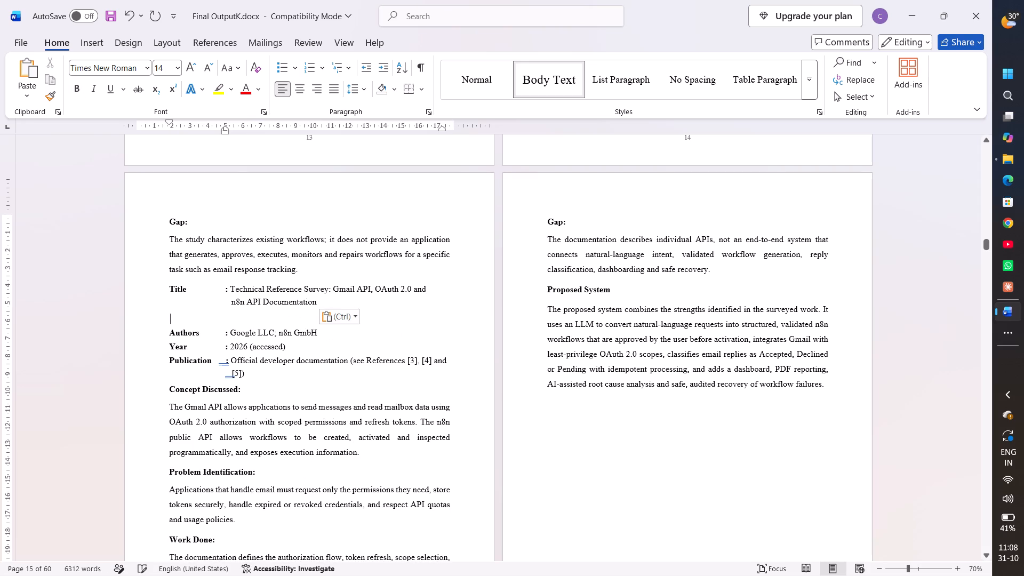
{"action": "key", "text": "BackSpace"}
{"action": "key", "text": "BackSpace"}
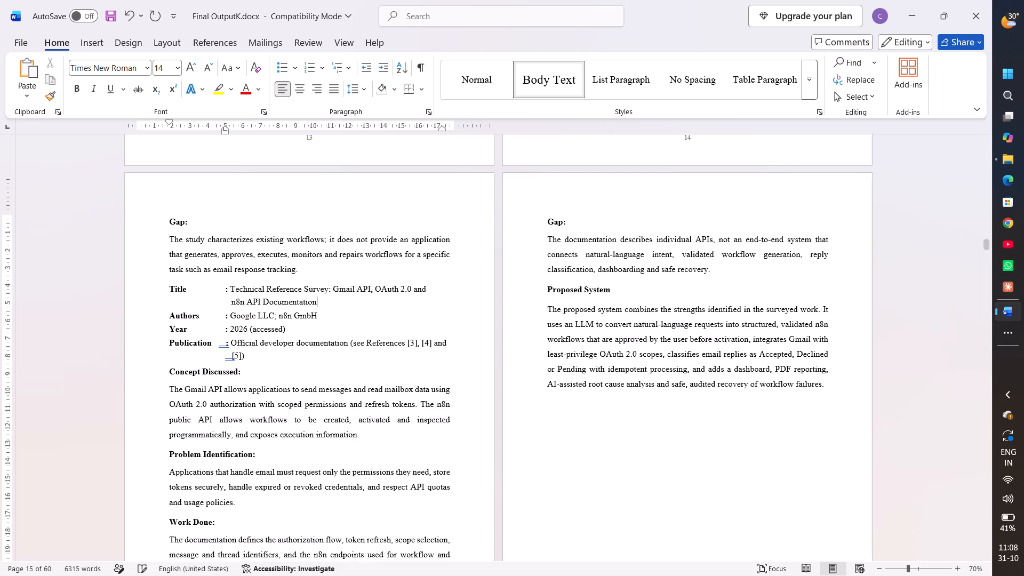
Save the report with the corrected Title and Publication lines.
{"action": "left_click", "coordinate": [261, 309], "text": "ctrl"}
{"action": "key", "text": "ctrl+s"}
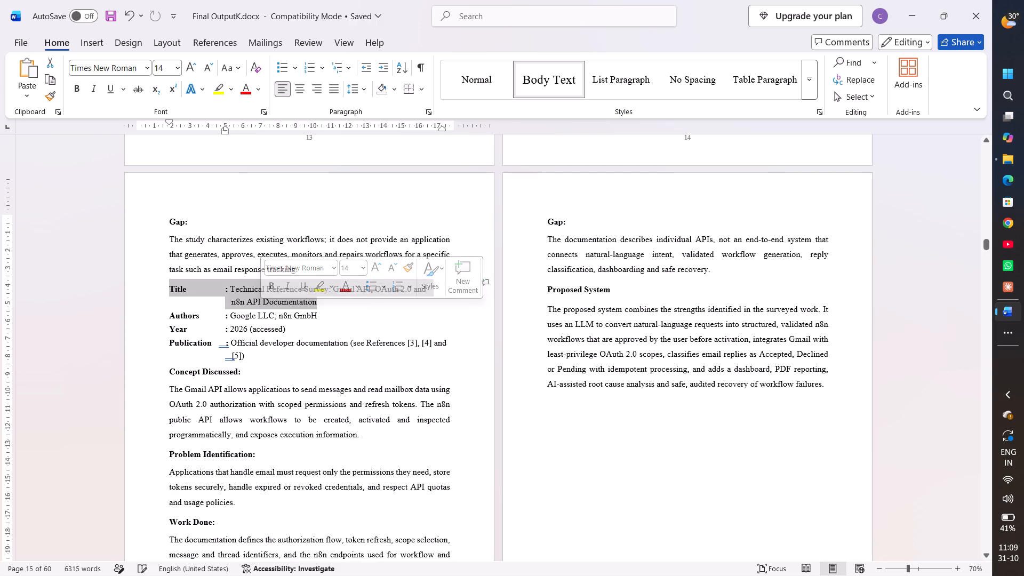
{"action": "left_click", "coordinate": [342, 330]}
{"action": "key", "text": "ctrl+s"}
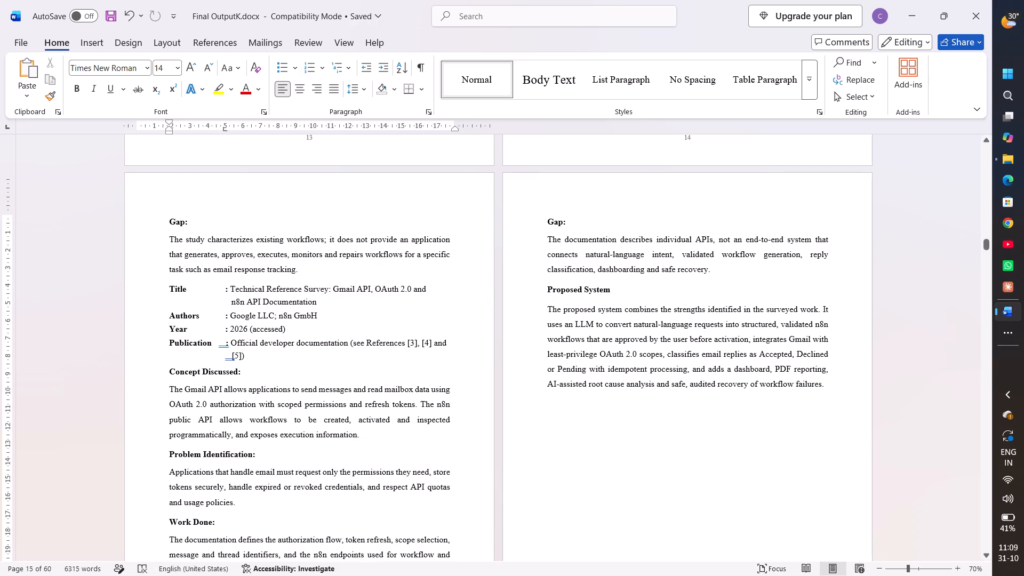
Review the table of contents, checking its 5.2 module entries against the revised Chapter 5.
{"action": "scroll", "coordinate": [327, 336], "scroll_direction": "up", "scroll_amount": 1}
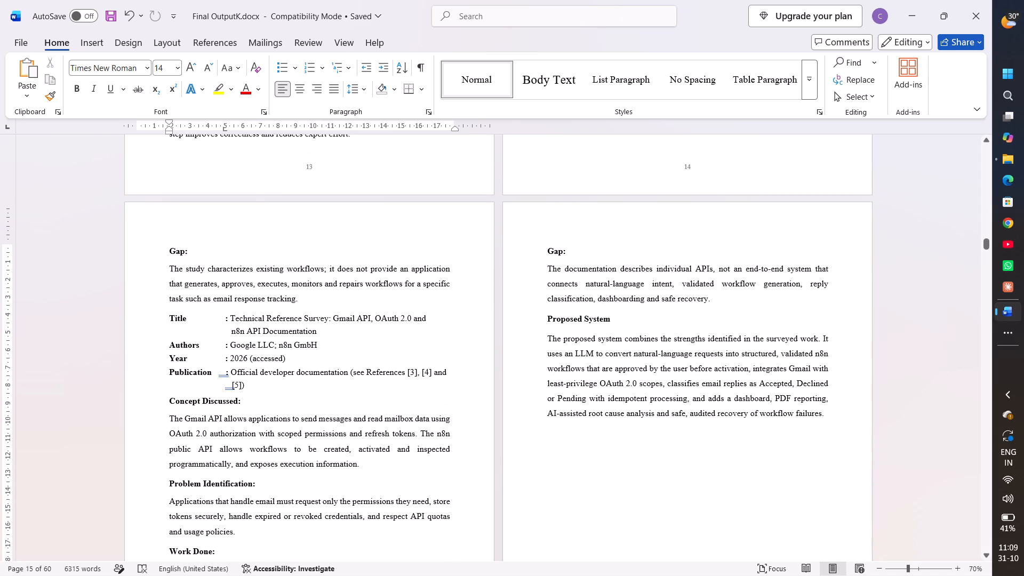
{"action": "scroll", "coordinate": [327, 336], "scroll_direction": "up", "scroll_amount": 4}
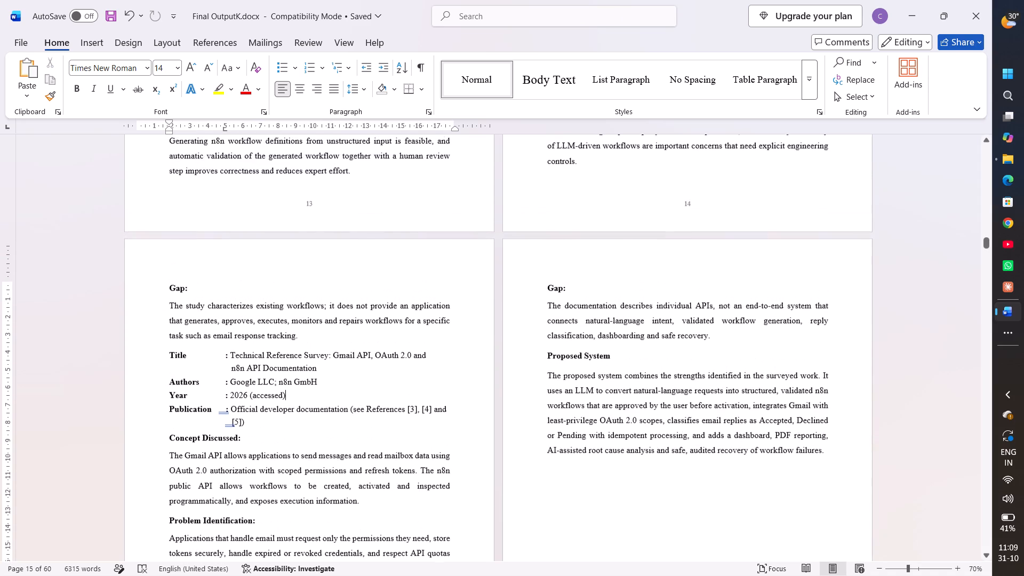
{"action": "scroll", "coordinate": [327, 336], "scroll_direction": "up", "scroll_amount": 5}
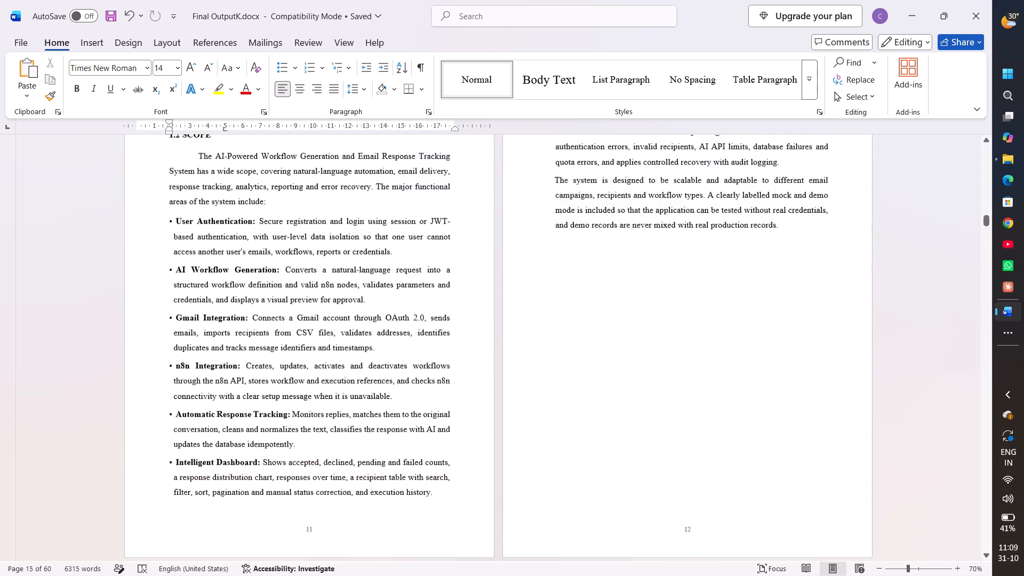
{"action": "scroll", "coordinate": [327, 336], "scroll_direction": "up", "scroll_amount": 4}
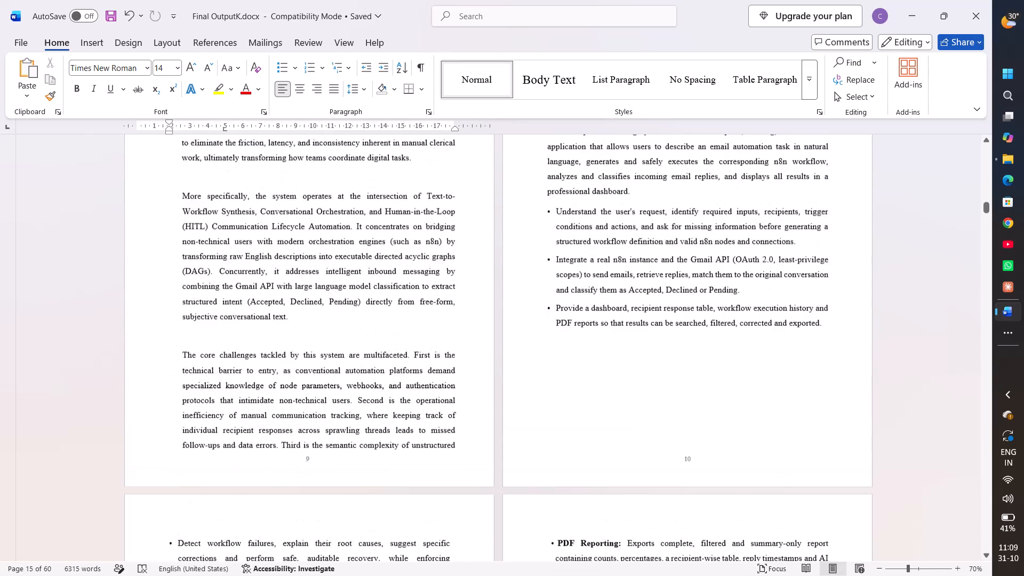
{"action": "scroll", "coordinate": [327, 336], "scroll_direction": "up", "scroll_amount": 4}
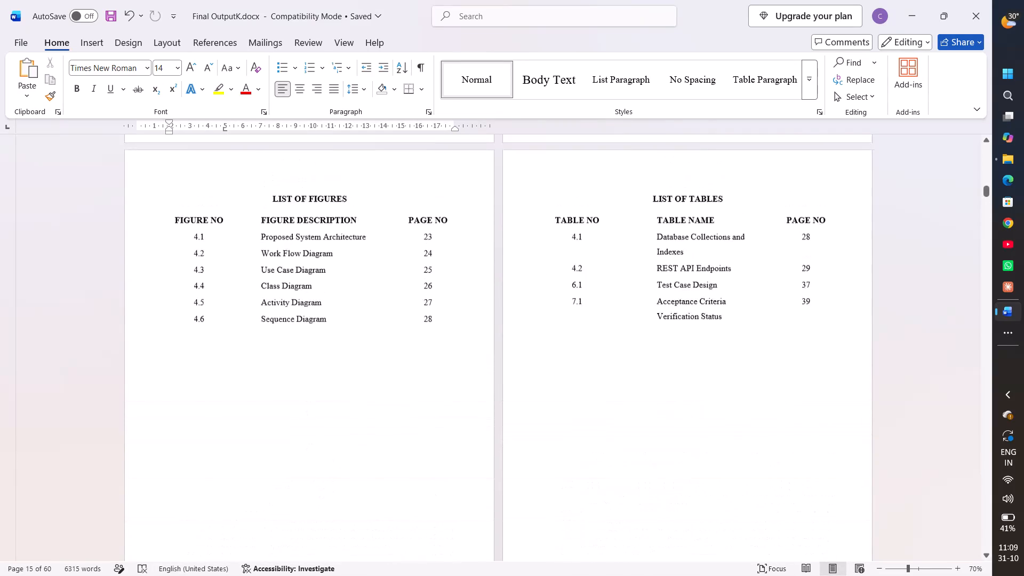
{"action": "scroll", "coordinate": [327, 336], "scroll_direction": "up", "scroll_amount": 4}
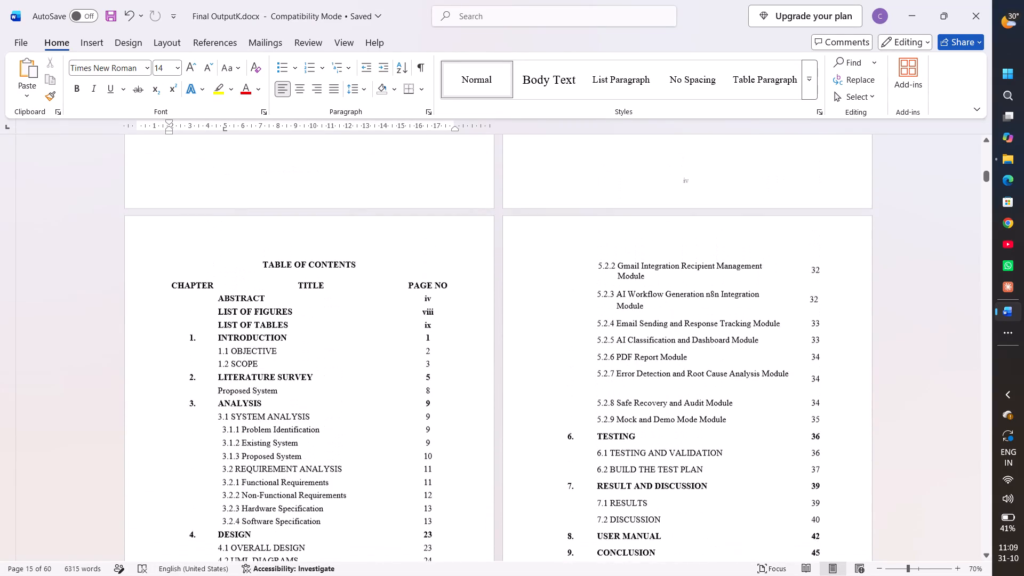
{"action": "scroll", "coordinate": [327, 336], "scroll_direction": "up", "scroll_amount": 2}
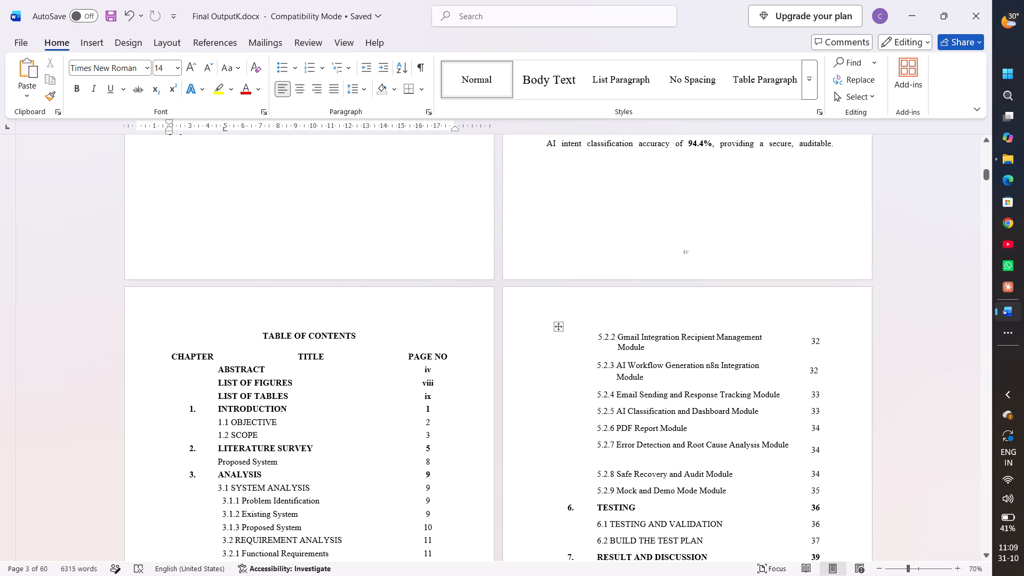
{"action": "scroll", "coordinate": [616, 405], "scroll_direction": "down", "scroll_amount": 4}
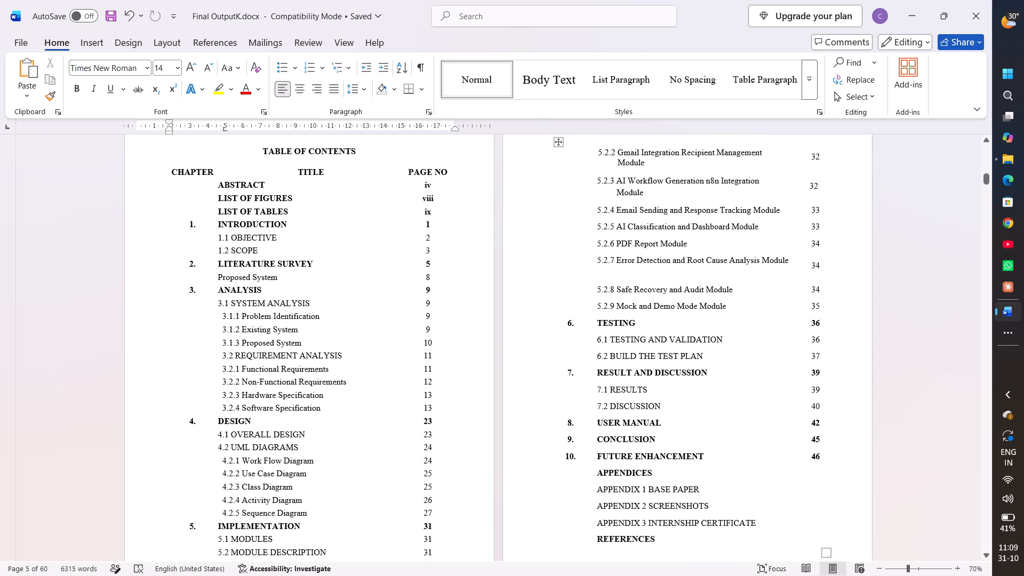
{"action": "scroll", "coordinate": [644, 380], "scroll_direction": "down", "scroll_amount": 2}
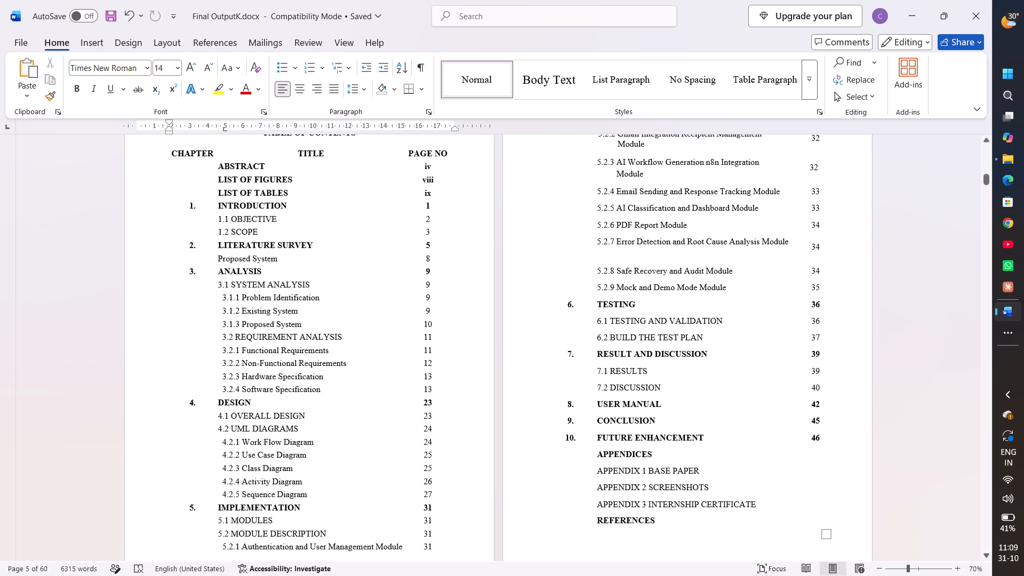
{"action": "scroll", "coordinate": [644, 380], "scroll_direction": "down", "scroll_amount": 3}
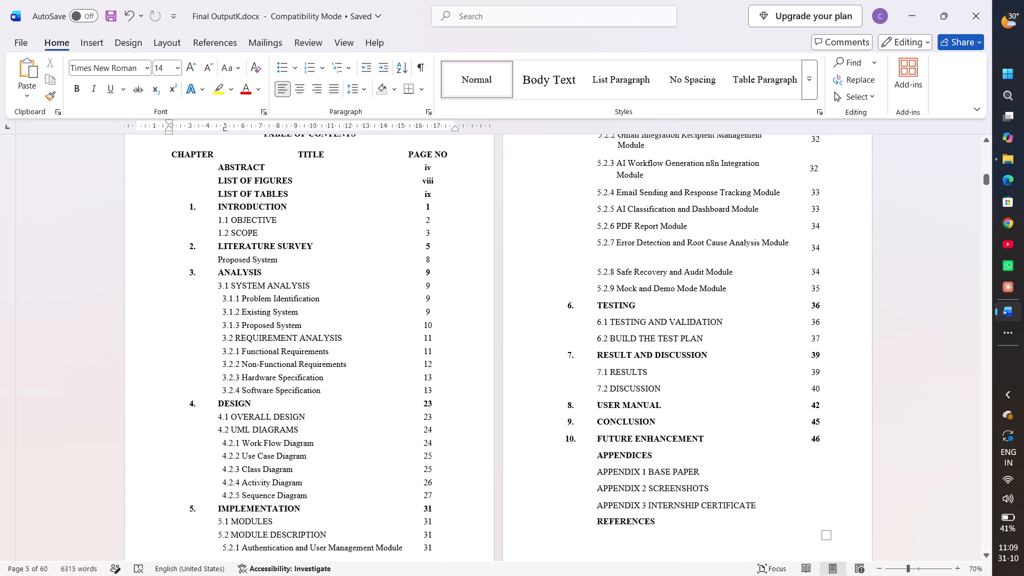
{"action": "scroll", "coordinate": [644, 380], "scroll_direction": "down", "scroll_amount": 3}
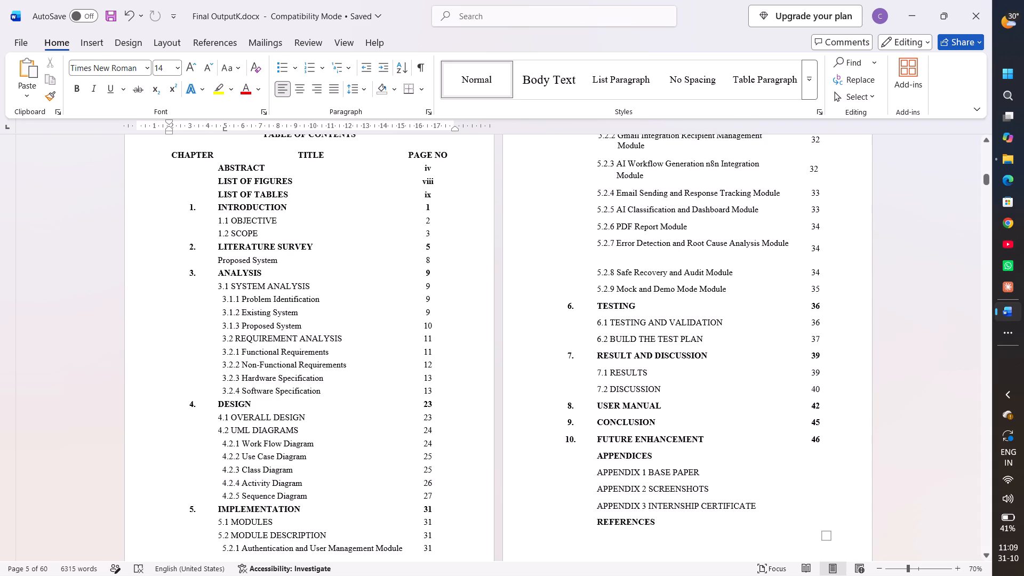
{"action": "scroll", "coordinate": [644, 380], "scroll_direction": "down", "scroll_amount": 1}
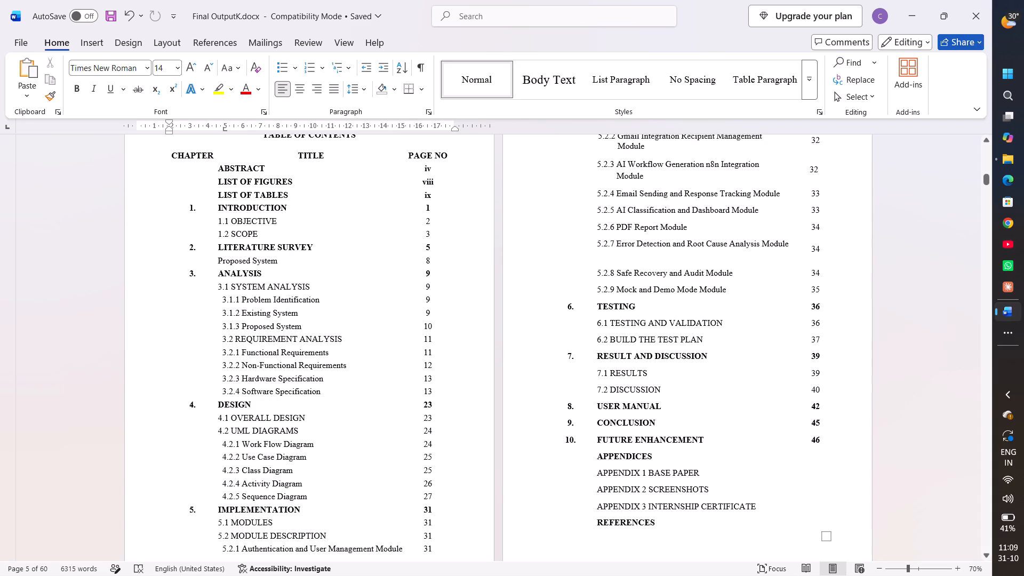
Replace the 5.2.1 title in the table of contents with "Email Sending and Response Tracking Module", copied from entry 5.2.4.
{"action": "left_click_drag", "start_coordinate": [617, 193], "coordinate": [731, 205]}
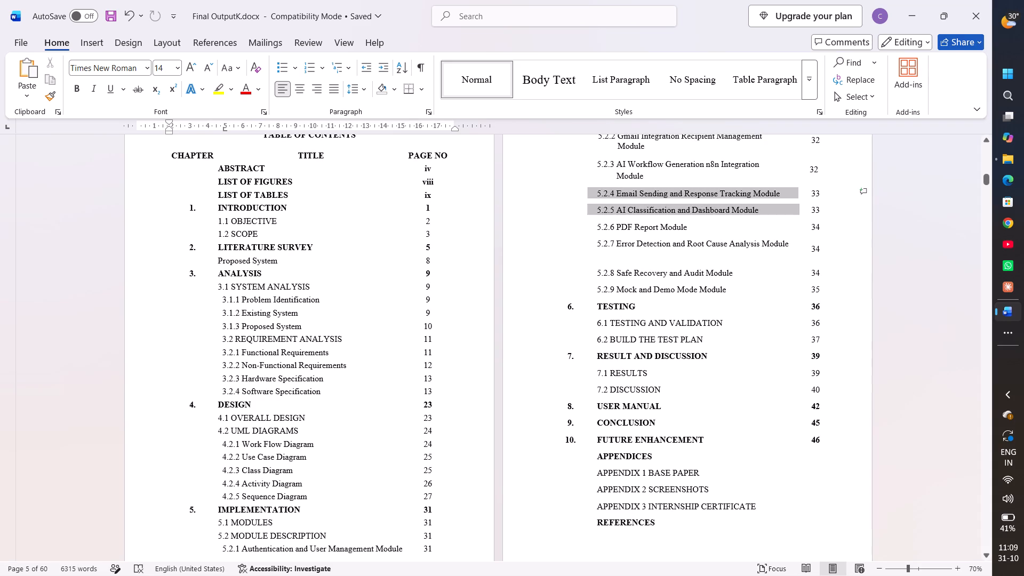
{"action": "left_click_drag", "start_coordinate": [731, 205], "coordinate": [782, 192]}
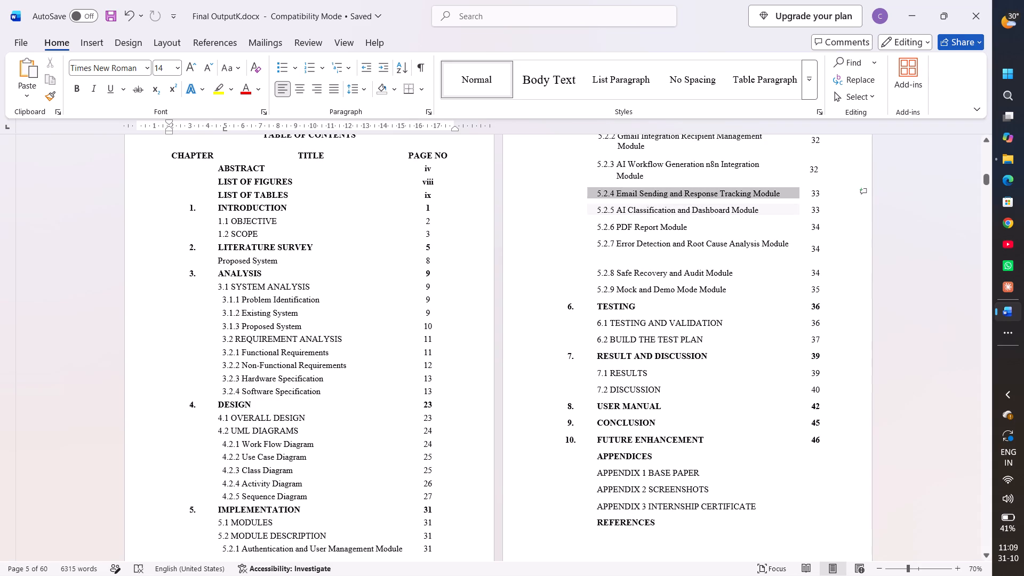
{"action": "left_click_drag", "start_coordinate": [782, 192], "coordinate": [776, 195]}
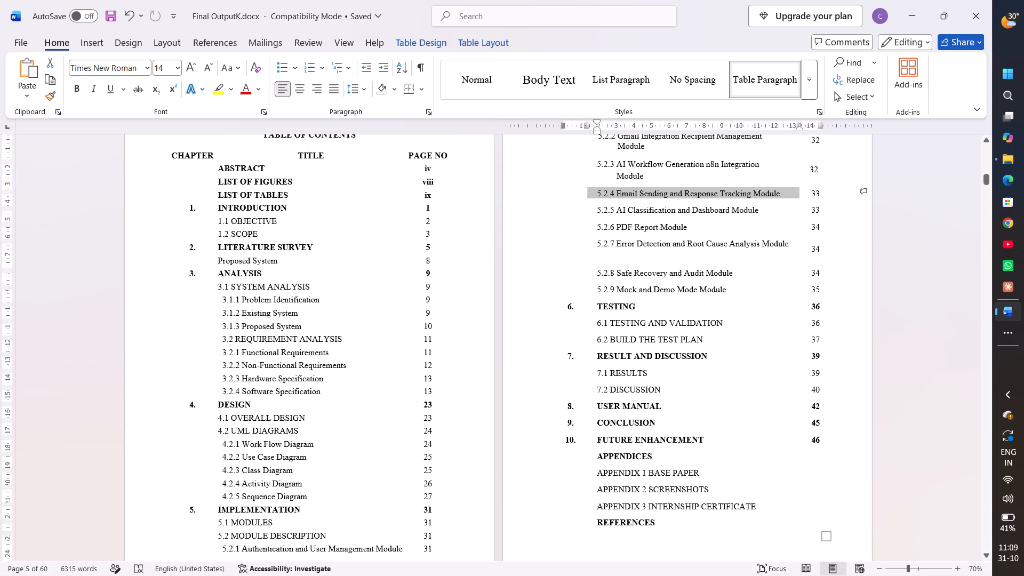
{"action": "left_click", "coordinate": [619, 196]}
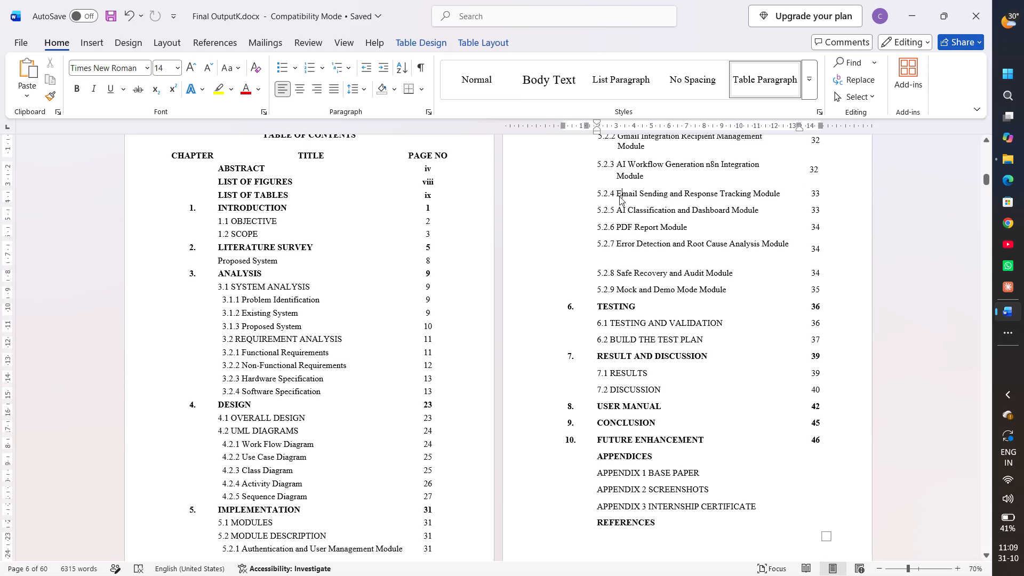
{"action": "key", "text": "Left"}
{"action": "key", "text": "shift+Right"}
{"action": "key", "text": "shift+Right"}
{"action": "key", "text": "shift+Right"}
{"action": "key", "text": "shift+Right"}
{"action": "key", "text": "shift+Right"}
{"action": "key", "text": "shift+Right"}
{"action": "key", "text": "shift+Right"}
{"action": "key", "text": "shift+Right"}
{"action": "key", "text": "shift+Right"}
{"action": "key", "text": "shift+Right"}
{"action": "key", "text": "shift+Right"}
{"action": "key", "text": "shift+Right"}
{"action": "key", "text": "shift+Right"}
{"action": "key", "text": "shift+Right"}
{"action": "key", "text": "shift+Right"}
{"action": "key", "text": "shift+Right"}
{"action": "key", "text": "shift+Right"}
{"action": "key", "text": "shift+Right"}
{"action": "key", "text": "shift+Right"}
{"action": "key", "text": "shift+Right"}
{"action": "key", "text": "shift+Right"}
{"action": "key", "text": "shift+Right"}
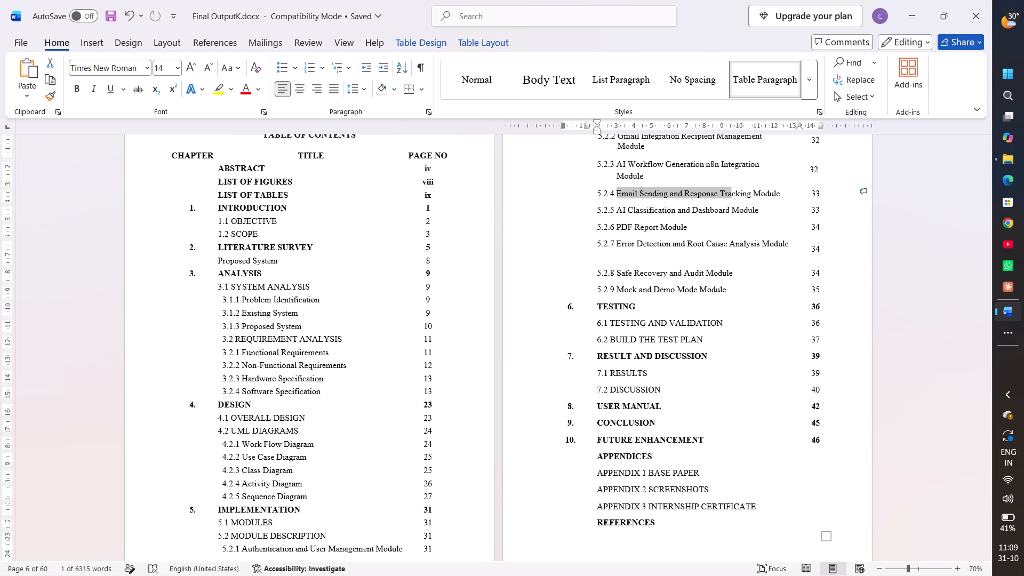
{"action": "key", "text": "shift+Right"}
{"action": "key", "text": "shift+Right"}
{"action": "key", "text": "shift+Right"}
{"action": "key", "text": "shift+Right"}
{"action": "key", "text": "shift+Right"}
{"action": "key", "text": "shift+Right"}
{"action": "key", "text": "shift+Right"}
{"action": "key", "text": "shift+Right"}
{"action": "key", "text": "shift+Right"}
{"action": "key", "text": "shift+Right"}
{"action": "key", "text": "shift+Right"}
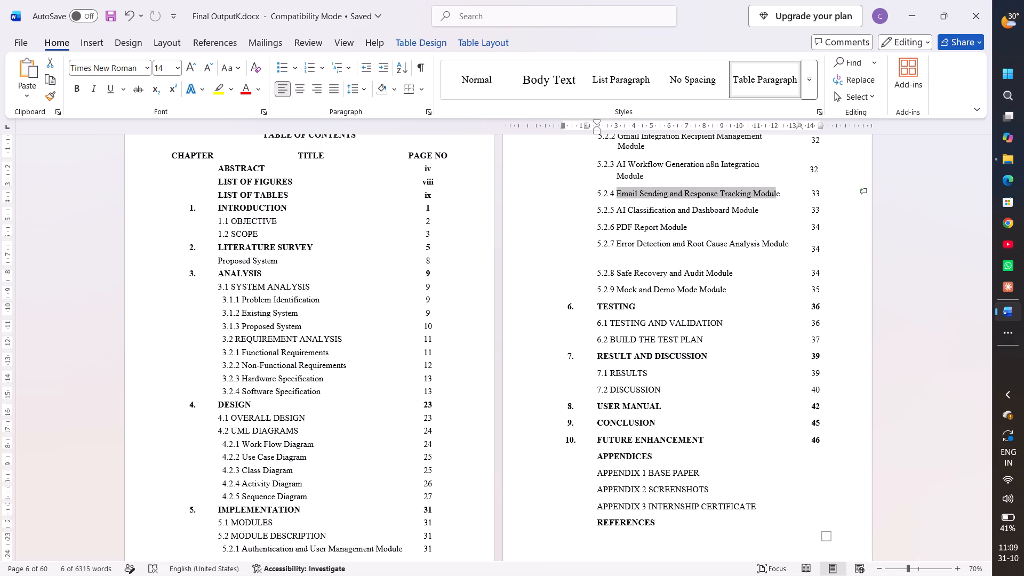
{"action": "key", "text": "shift+Right"}
{"action": "key", "text": "ctrl+c"}
{"action": "scroll", "coordinate": [531, 294], "scroll_direction": "down", "scroll_amount": 1}
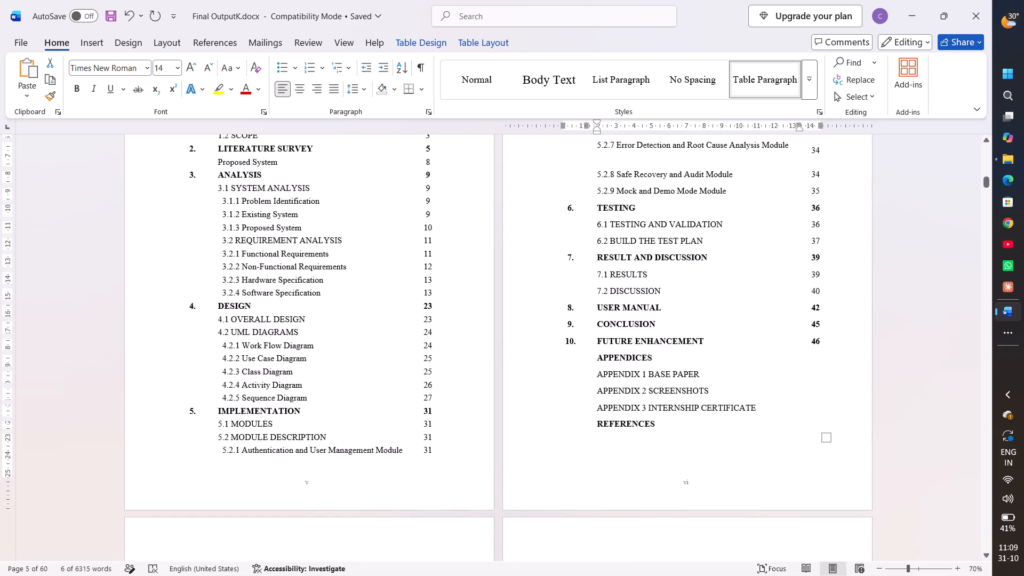
{"action": "left_click", "coordinate": [242, 449]}
{"action": "key", "text": "shift+Right"}
{"action": "key", "text": "shift+Right"}
{"action": "key", "text": "shift+Right"}
{"action": "key", "text": "shift+Right"}
{"action": "key", "text": "shift+Right"}
{"action": "key", "text": "shift+Right"}
{"action": "key", "text": "shift+Right"}
{"action": "key", "text": "shift+Right"}
{"action": "key", "text": "shift+Right"}
{"action": "key", "text": "shift+Right"}
{"action": "key", "text": "shift+Right"}
{"action": "key", "text": "shift+Right"}
{"action": "key", "text": "shift+Right"}
{"action": "key", "text": "shift+Right"}
{"action": "key", "text": "shift+Right"}
{"action": "key", "text": "shift+Right"}
{"action": "key", "text": "shift+Right"}
{"action": "key", "text": "shift+Right"}
{"action": "key", "text": "shift+Right"}
{"action": "key", "text": "shift+Right"}
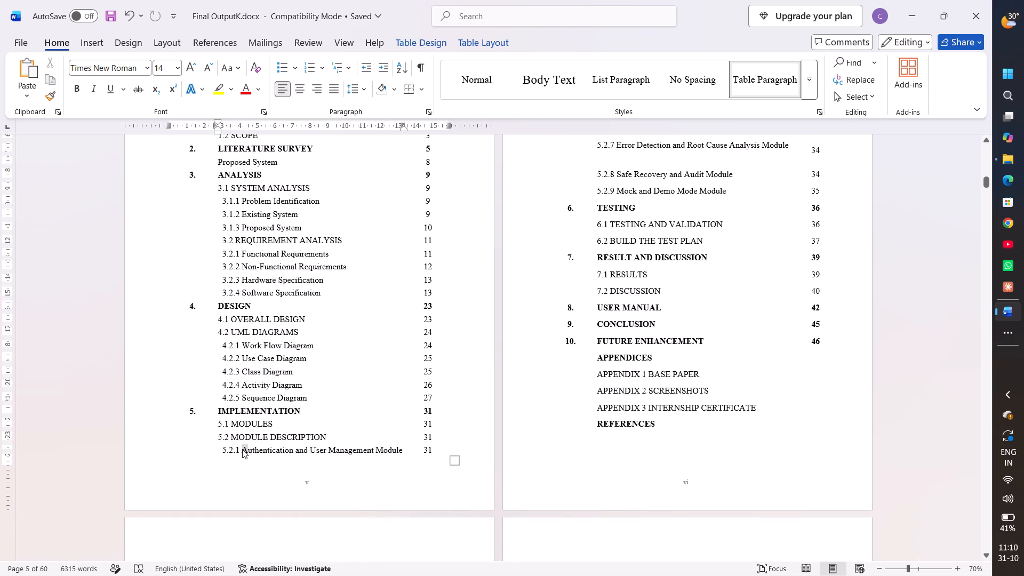
{"action": "key", "text": "shift+Right"}
{"action": "key", "text": "shift+Right"}
{"action": "key", "text": "shift+Right"}
{"action": "key", "text": "shift+Right"}
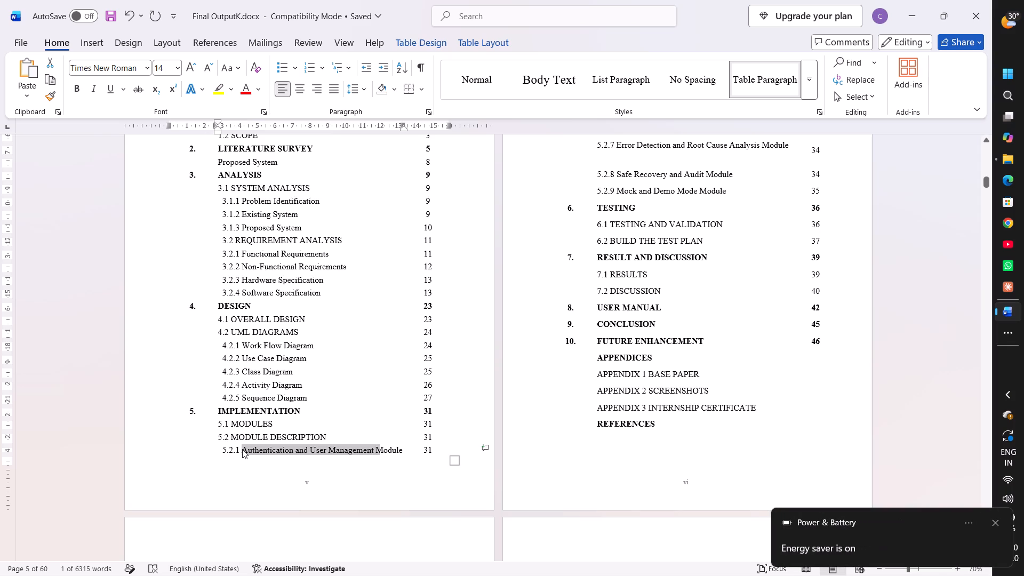
{"action": "key", "text": "shift+Right"}
{"action": "key", "text": "shift+Right"}
{"action": "key", "text": "shift+Right"}
{"action": "key", "text": "shift+Right"}
{"action": "key", "text": "shift+Right"}
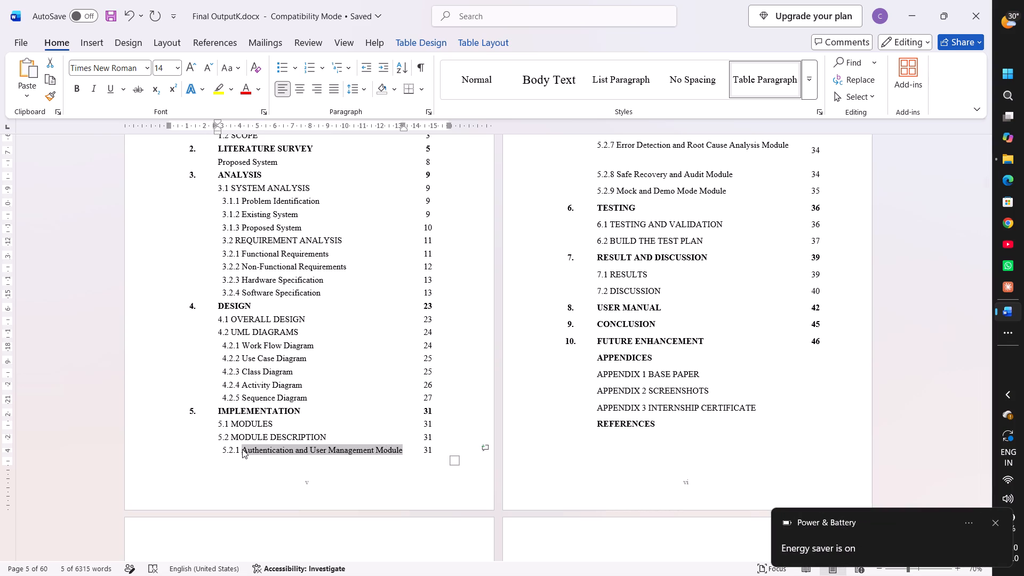
{"action": "key", "text": "ctrl+v"}
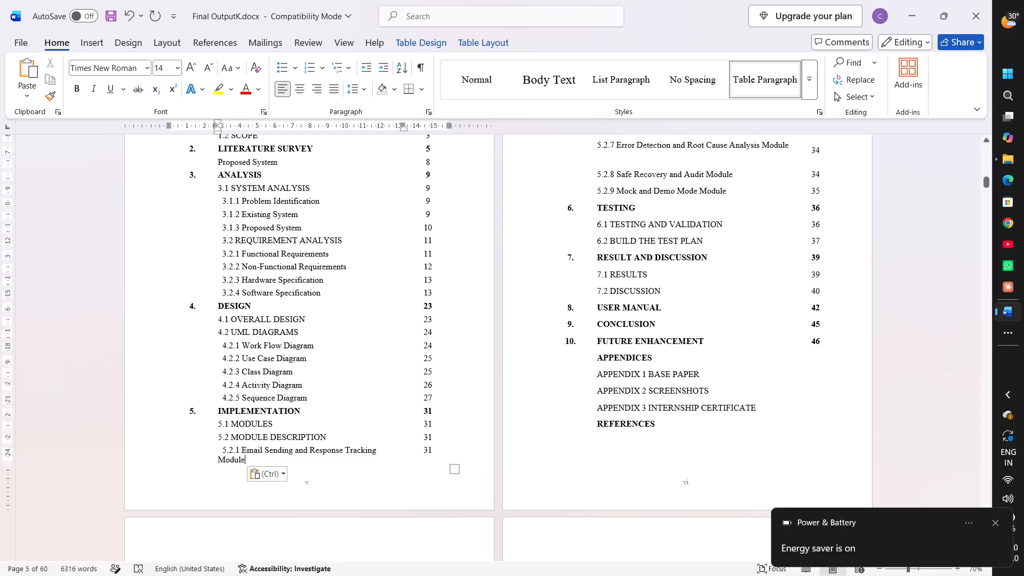
{"action": "left_click", "coordinate": [236, 450]}
Replace the 5.2.2 title in the table of contents with "Error Detection and Root Cause Analysis Module", copied from entry 5.2.7.
{"action": "scroll", "coordinate": [435, 393], "scroll_direction": "up", "scroll_amount": 1}
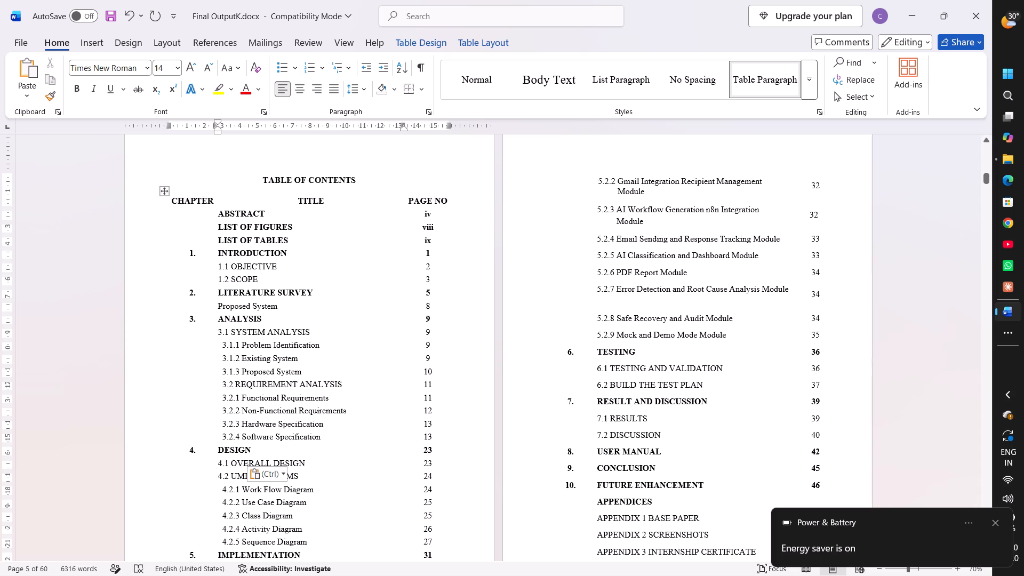
{"action": "left_click_drag", "start_coordinate": [614, 286], "coordinate": [708, 294]}
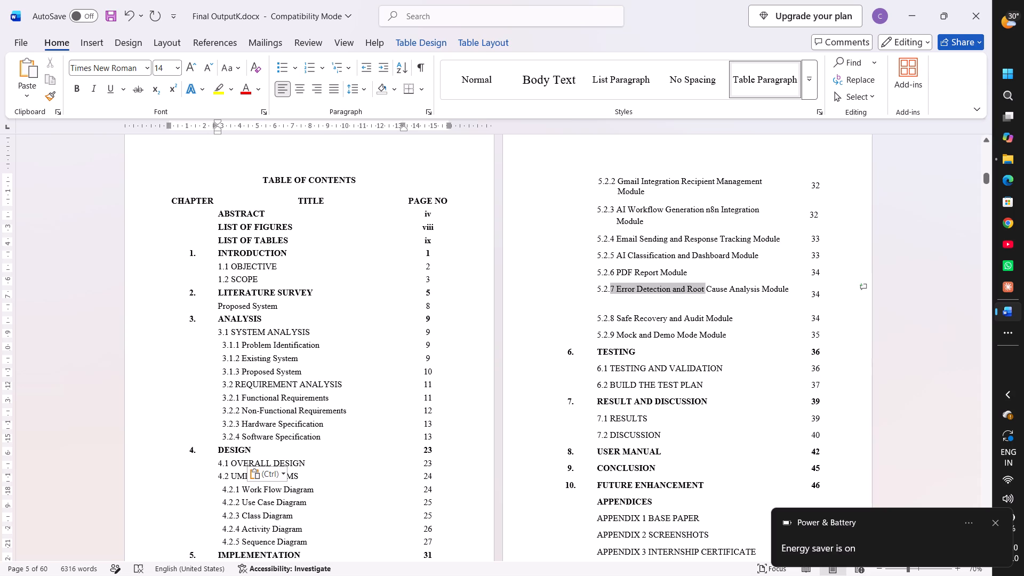
{"action": "left_click_drag", "start_coordinate": [708, 294], "coordinate": [787, 293]}
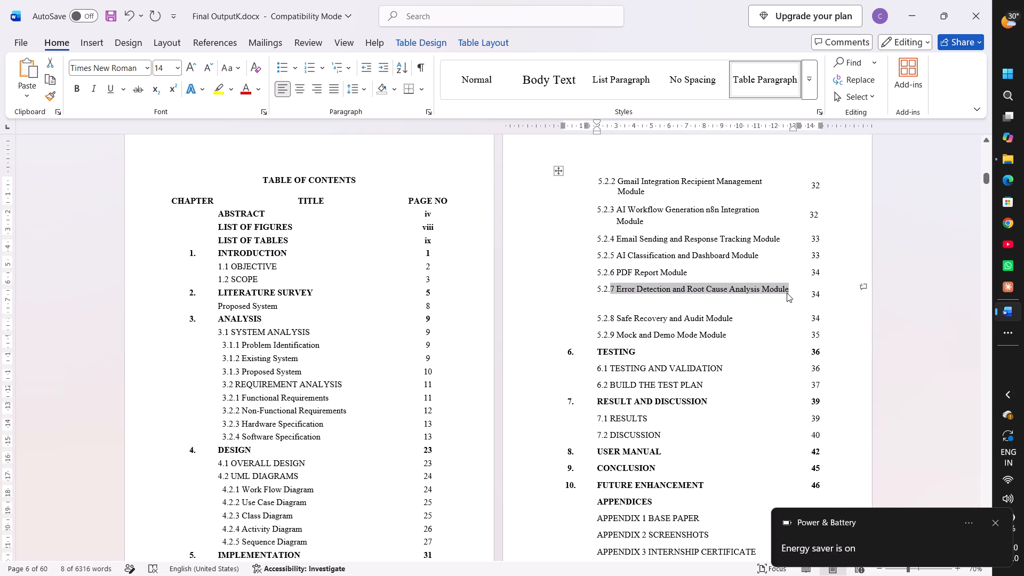
{"action": "key", "text": "ctrl+c"}
{"action": "left_click_drag", "start_coordinate": [618, 180], "coordinate": [628, 184]}
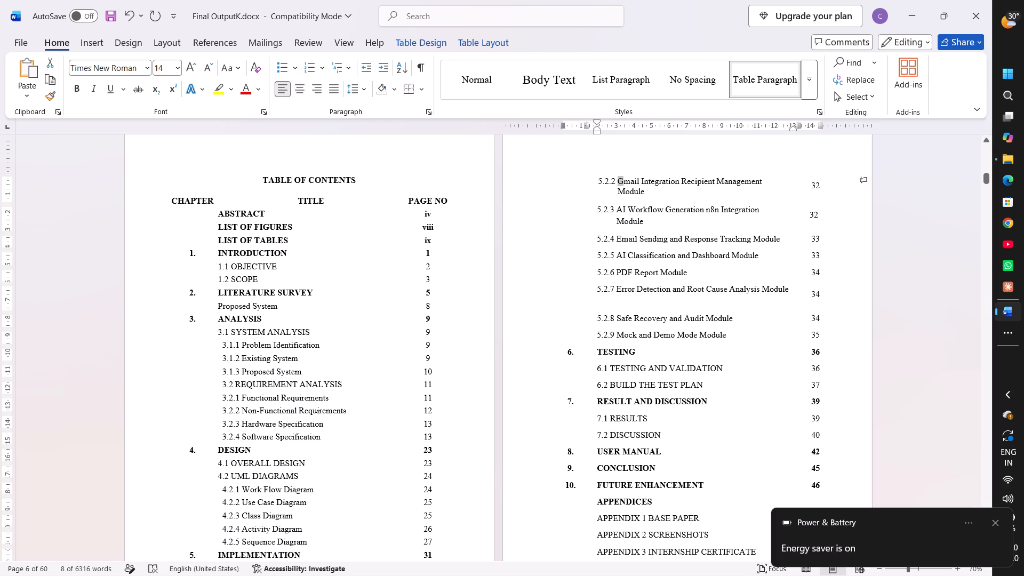
{"action": "left_click_drag", "start_coordinate": [628, 184], "coordinate": [644, 190]}
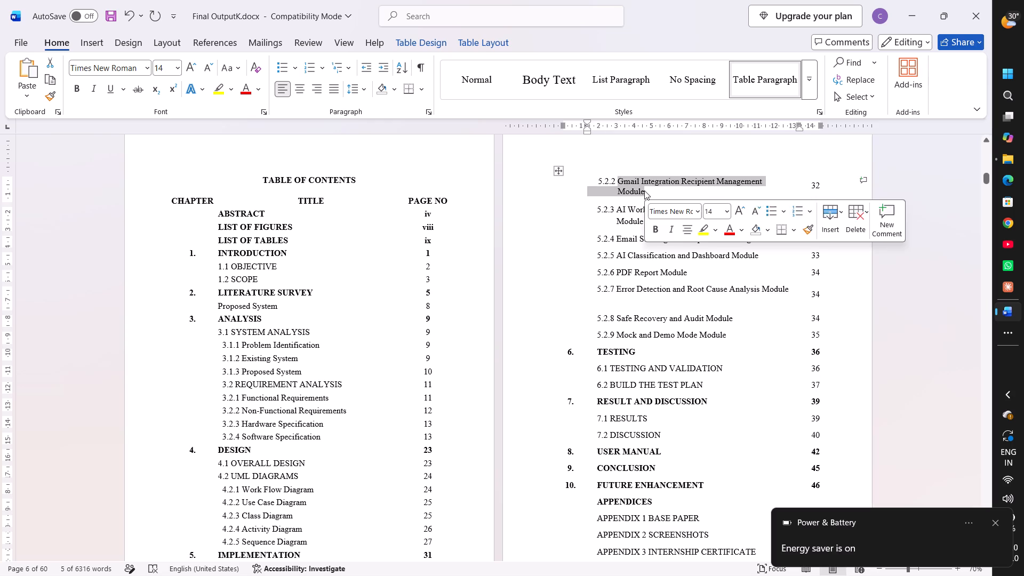
{"action": "key", "text": "ctrl+v"}
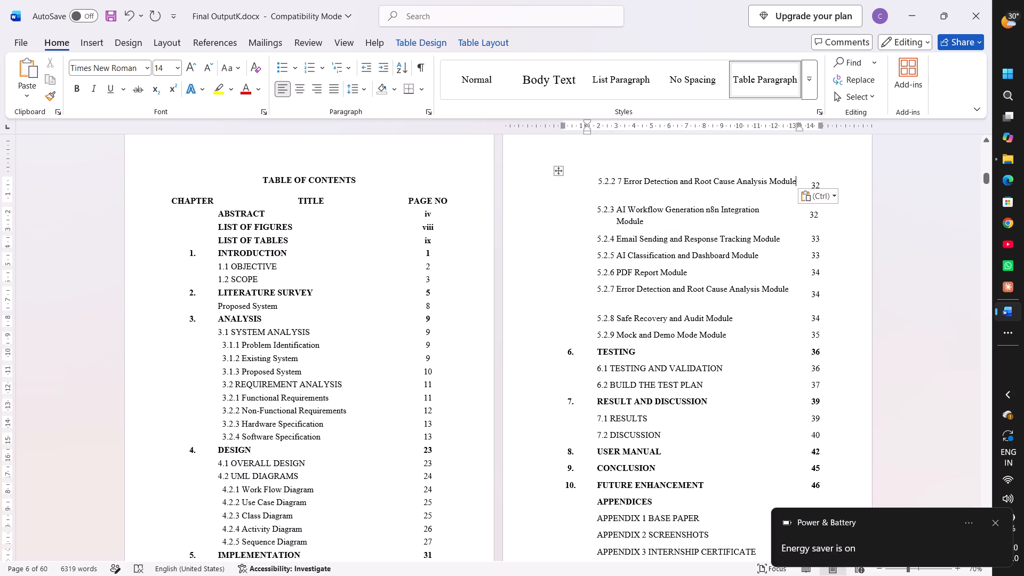
Break the 5.2.2 title before "Module" and indent that word with spaces so it lines up under the title text.
{"action": "left_click", "coordinate": [770, 181]}
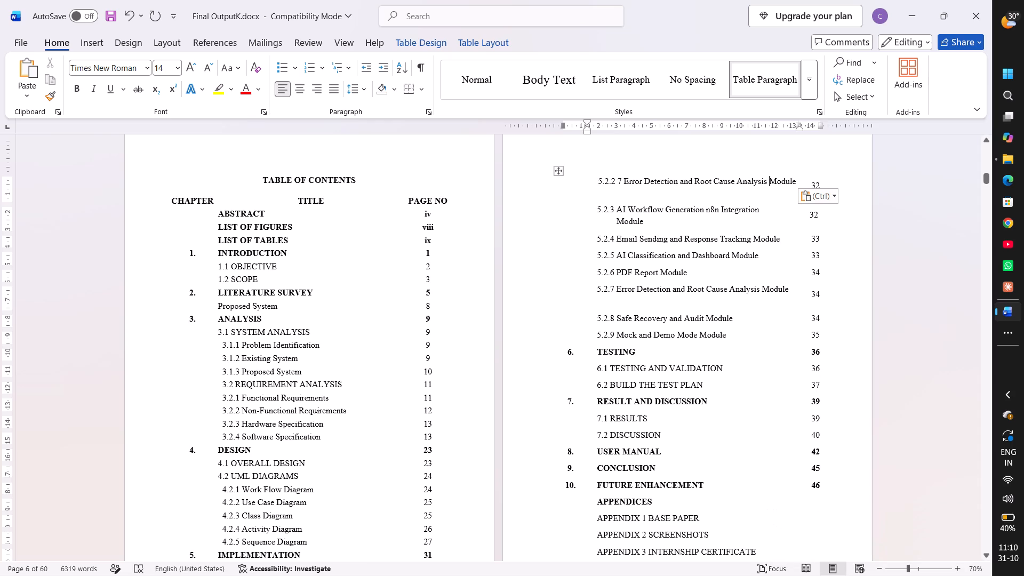
{"action": "key", "text": "shift+Return"}
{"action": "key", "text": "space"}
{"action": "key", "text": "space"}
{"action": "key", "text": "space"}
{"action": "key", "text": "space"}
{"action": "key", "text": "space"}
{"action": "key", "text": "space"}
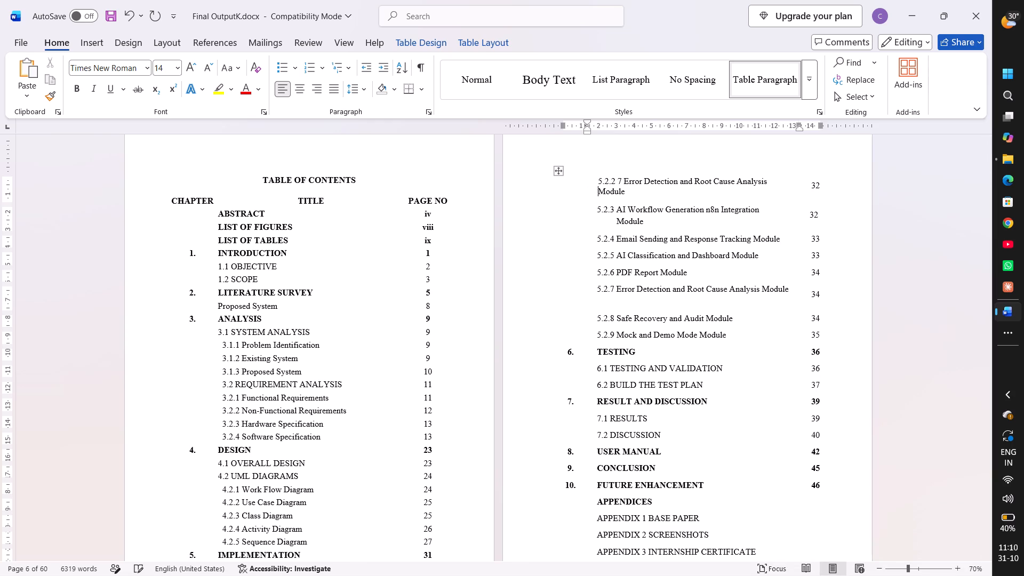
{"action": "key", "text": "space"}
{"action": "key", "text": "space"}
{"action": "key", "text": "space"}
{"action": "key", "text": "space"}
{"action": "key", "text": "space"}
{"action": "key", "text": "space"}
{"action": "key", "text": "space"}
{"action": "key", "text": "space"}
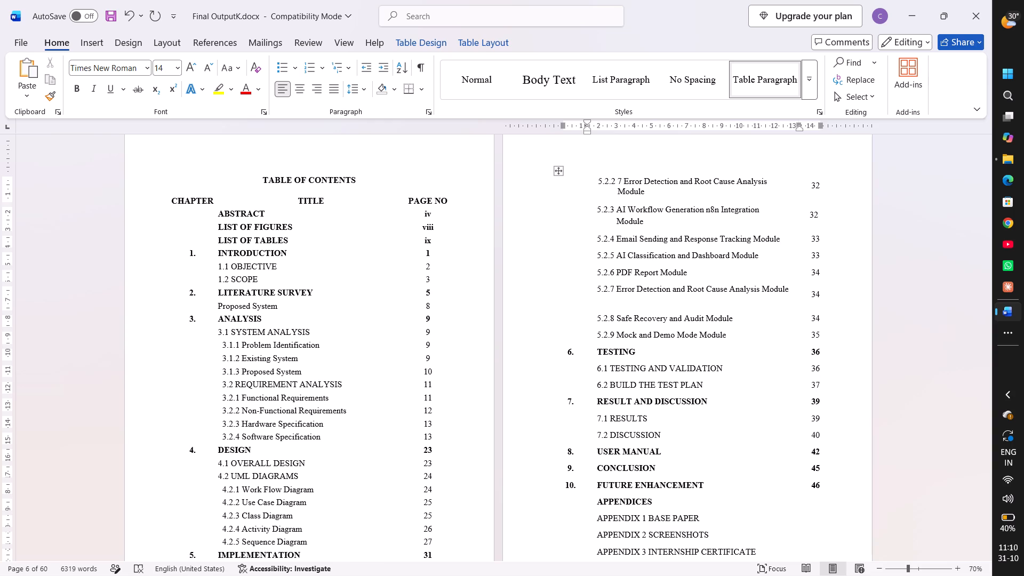
Remove the stray "7" in front of "Error Detection" in the 5.2.2 contents entry.
{"action": "left_click", "coordinate": [622, 180]}
{"action": "key", "text": "BackSpace"}
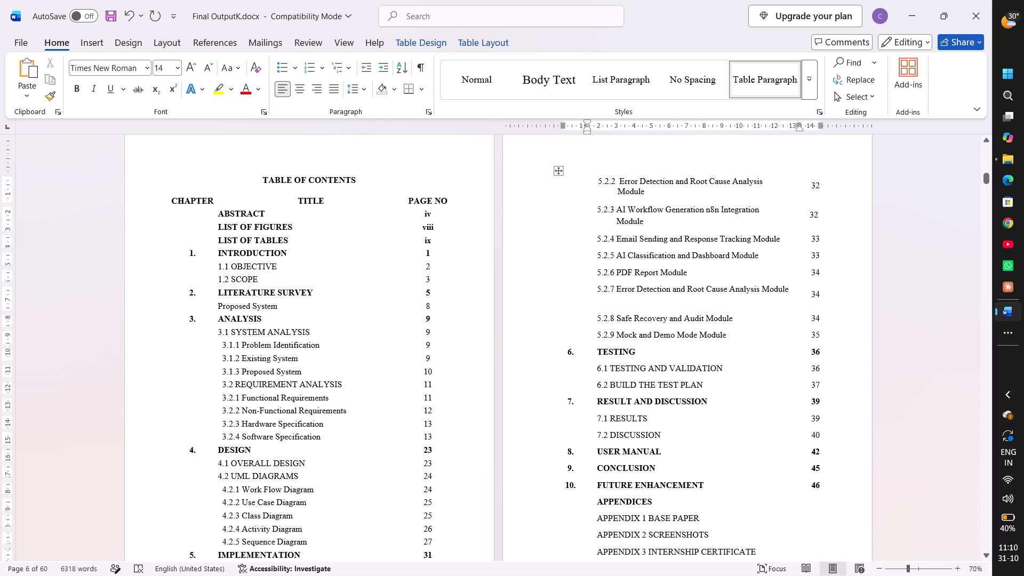
Delete the entire table rows for entries 5.2.3, 5.2.4 and 5.2.5 from the table of contents.
{"action": "left_click_drag", "start_coordinate": [614, 206], "coordinate": [618, 208]}
{"action": "left_click_drag", "start_coordinate": [618, 208], "coordinate": [716, 262]}
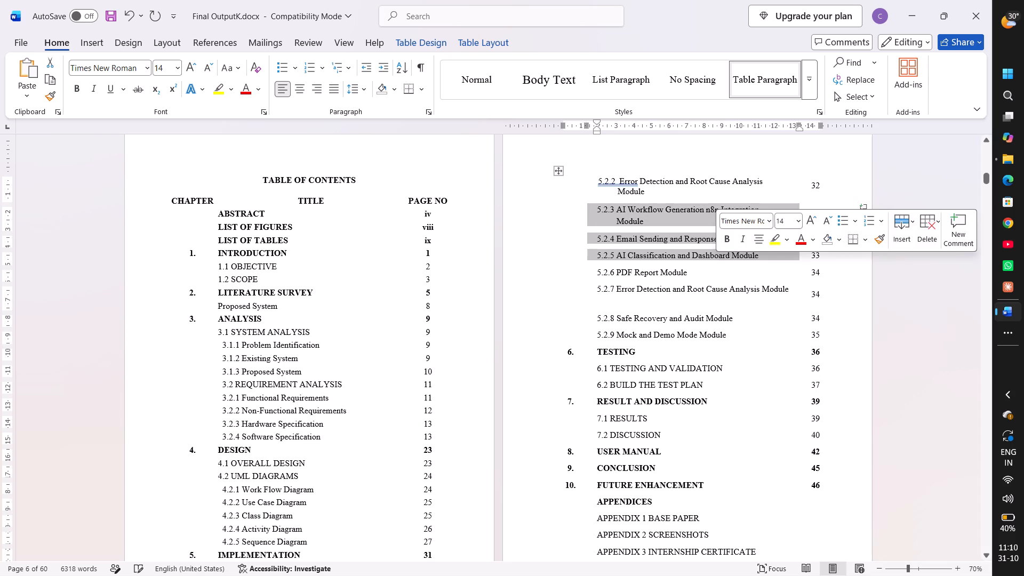
{"action": "key", "text": "BackSpace"}
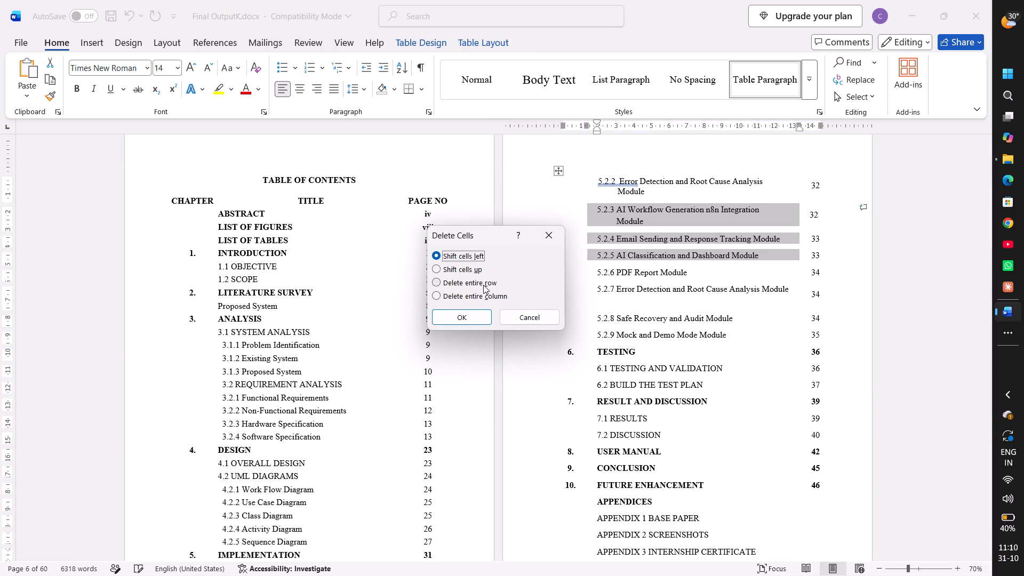
{"action": "left_click", "coordinate": [483, 285]}
{"action": "left_click", "coordinate": [467, 309]}
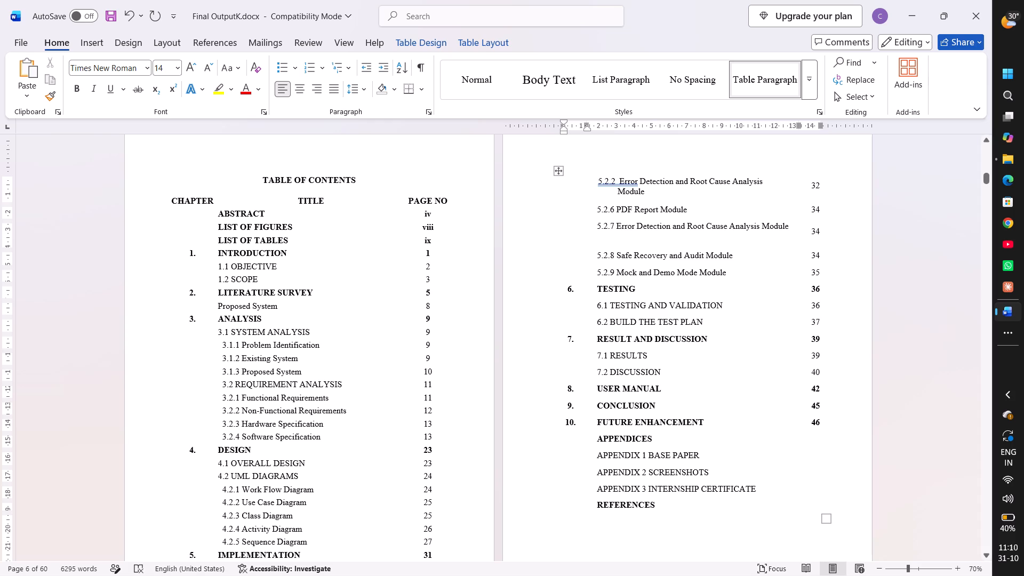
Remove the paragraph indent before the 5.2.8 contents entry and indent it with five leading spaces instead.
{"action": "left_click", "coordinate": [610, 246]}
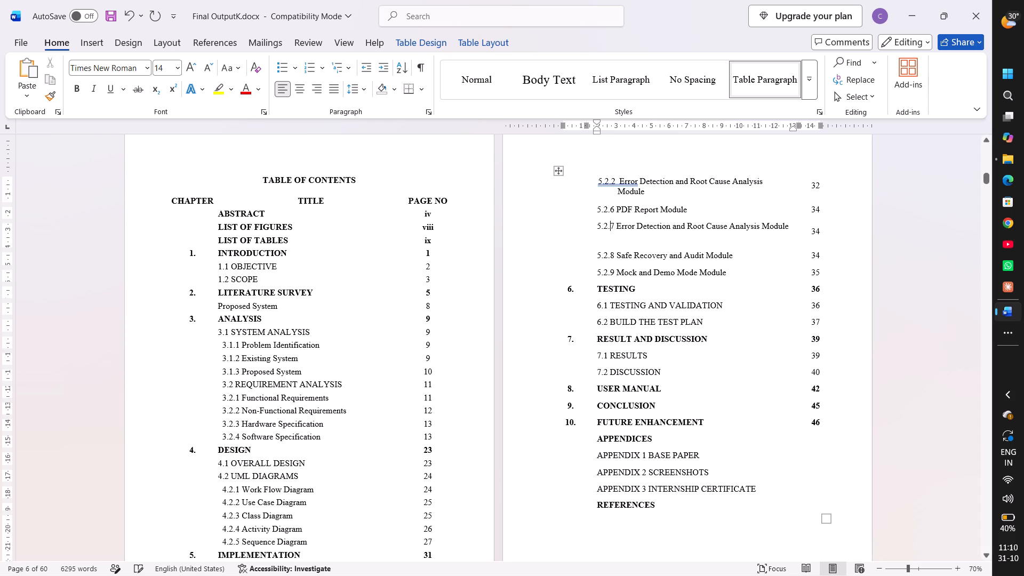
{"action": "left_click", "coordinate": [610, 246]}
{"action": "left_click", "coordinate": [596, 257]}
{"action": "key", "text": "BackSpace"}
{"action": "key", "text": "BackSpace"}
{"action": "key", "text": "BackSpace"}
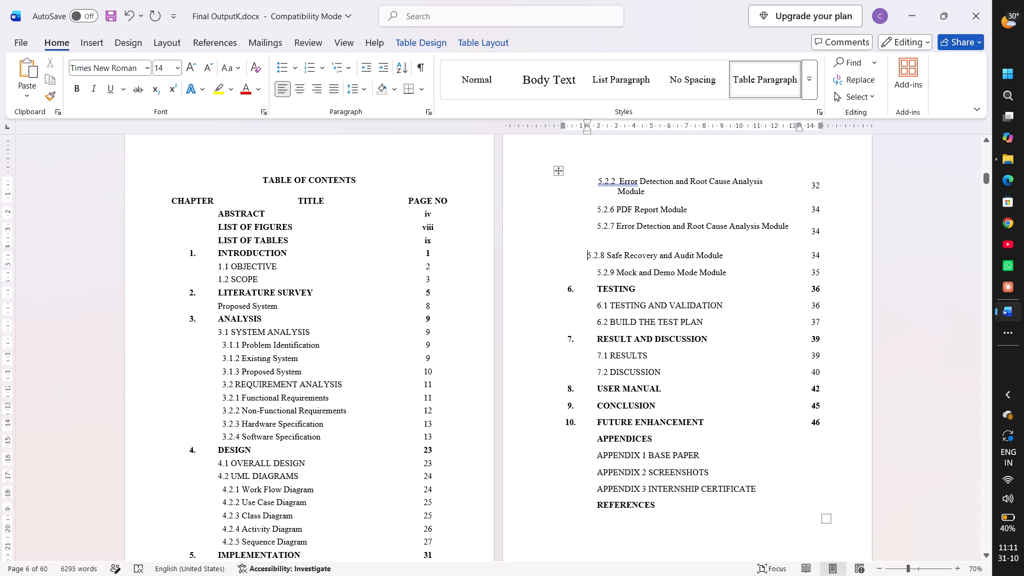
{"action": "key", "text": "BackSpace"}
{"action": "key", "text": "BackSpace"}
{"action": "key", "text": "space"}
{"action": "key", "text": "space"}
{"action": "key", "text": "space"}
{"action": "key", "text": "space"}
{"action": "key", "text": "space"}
Change the 5.2.7 contents entry to "5.2.4 Safe Recovery and Audit Module", copying the title from entry 5.2.8.
{"action": "left_click_drag", "start_coordinate": [616, 227], "coordinate": [656, 226]}
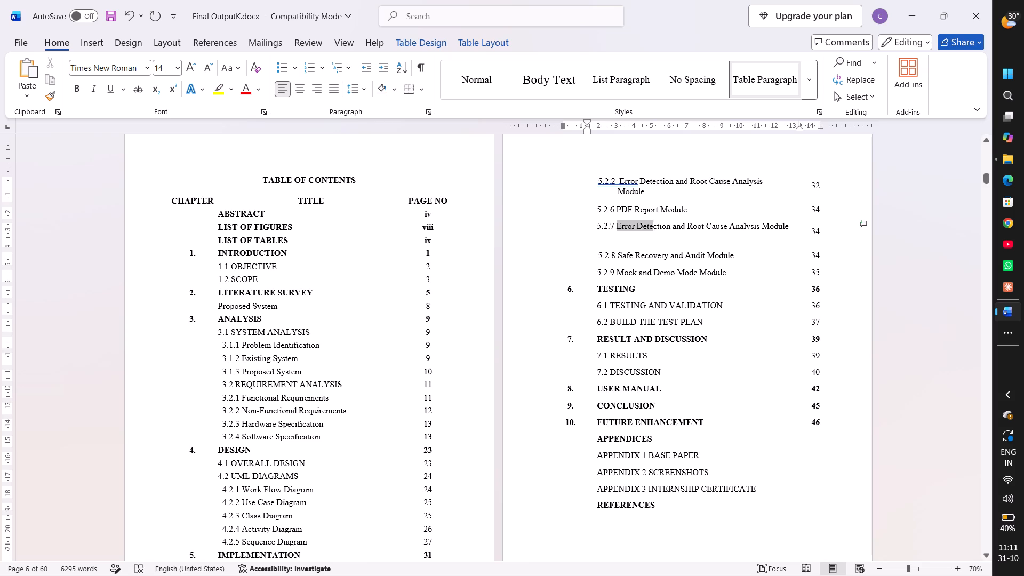
{"action": "left_click_drag", "start_coordinate": [656, 226], "coordinate": [781, 229]}
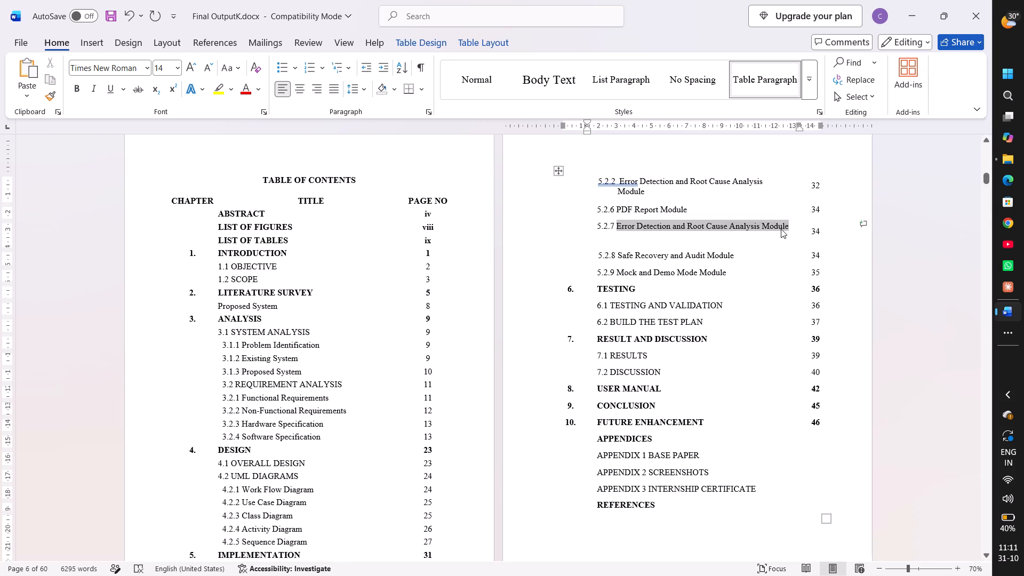
{"action": "key", "text": "BackSpace"}
{"action": "key", "text": "BackSpace"}
{"action": "key", "text": "BackSpace"}
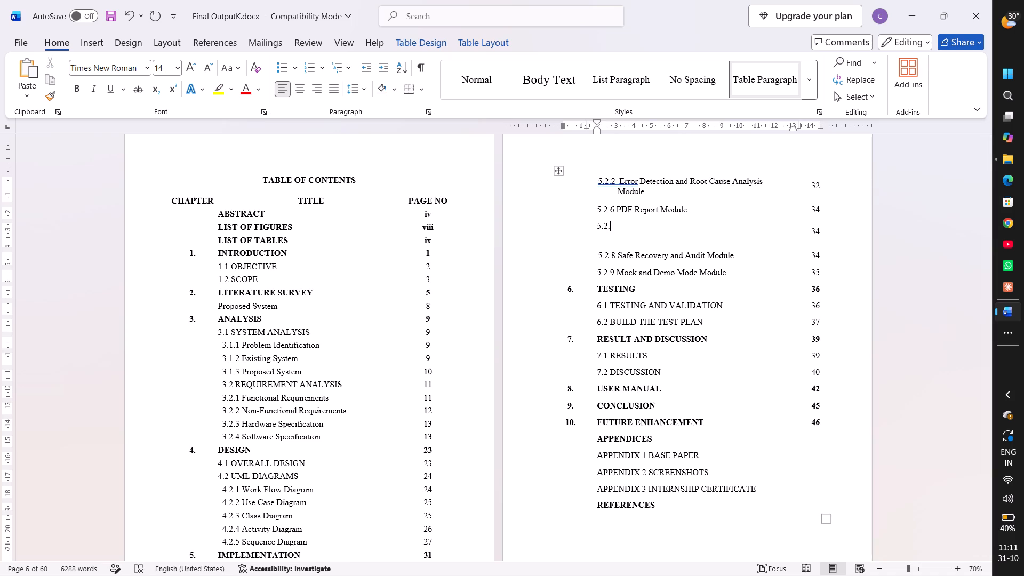
{"action": "key", "text": "4"}
{"action": "left_click_drag", "start_coordinate": [617, 257], "coordinate": [726, 260]}
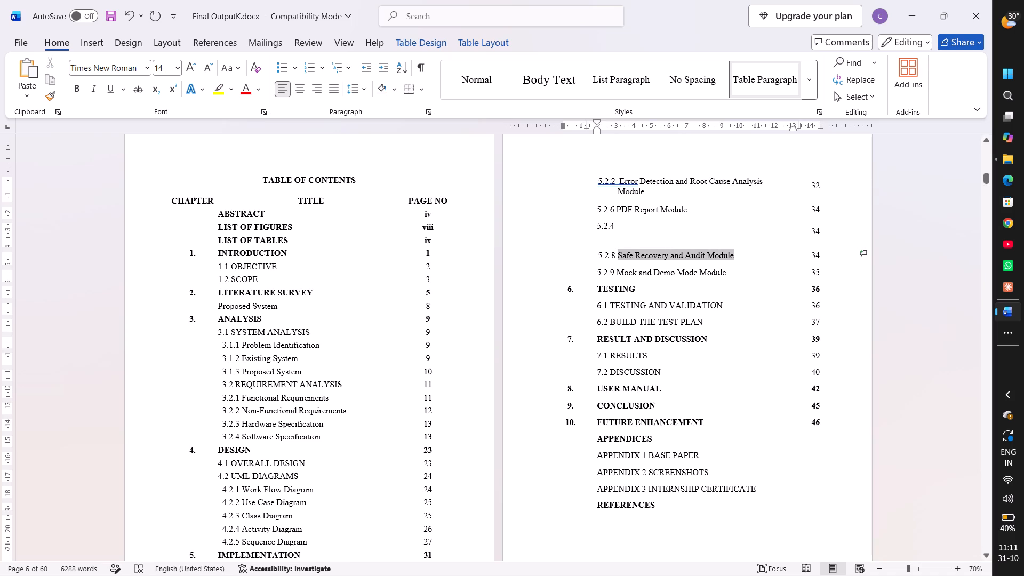
{"action": "left_click_drag", "start_coordinate": [726, 260], "coordinate": [729, 261]}
{"action": "key", "text": "ctrl+c"}
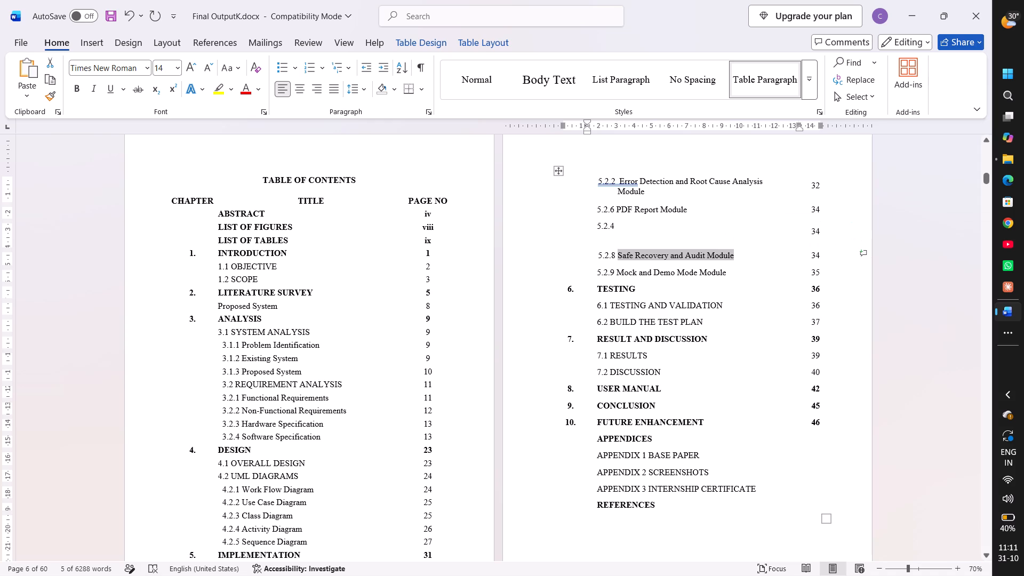
{"action": "left_click", "coordinate": [626, 222]}
{"action": "key", "text": "space"}
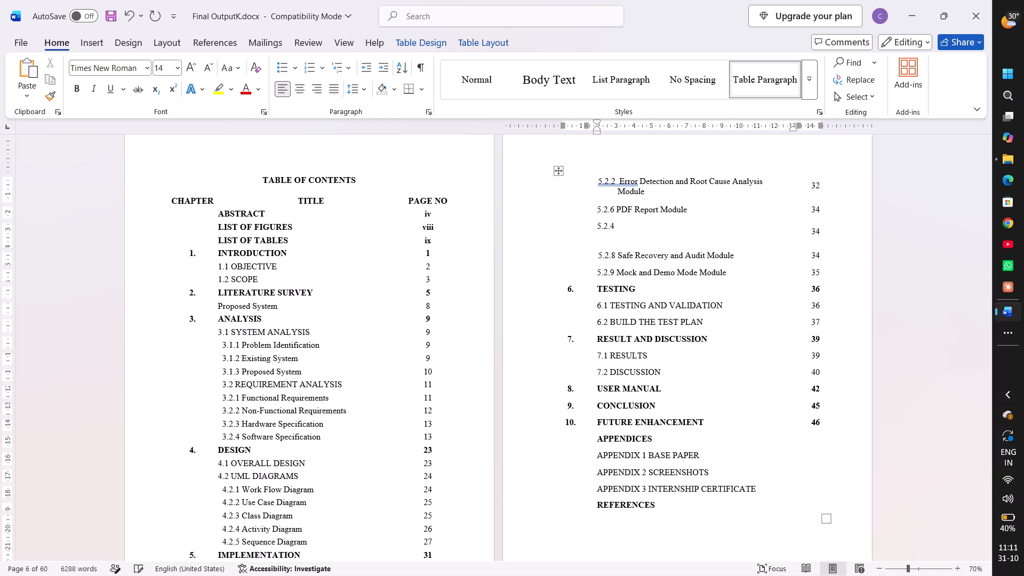
{"action": "key", "text": "ctrl+v"}
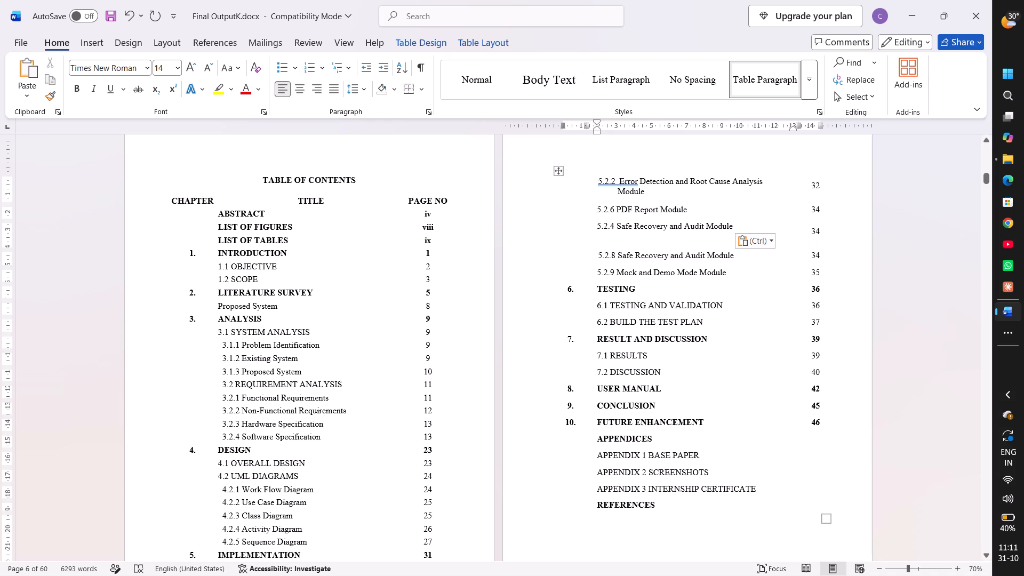
Delete the entire table-of-contents rows for entries 5.2.8 and 5.2.9.
{"action": "left_click_drag", "start_coordinate": [597, 256], "coordinate": [613, 257]}
{"action": "left_click_drag", "start_coordinate": [613, 257], "coordinate": [721, 272]}
{"action": "key", "text": "BackSpace"}
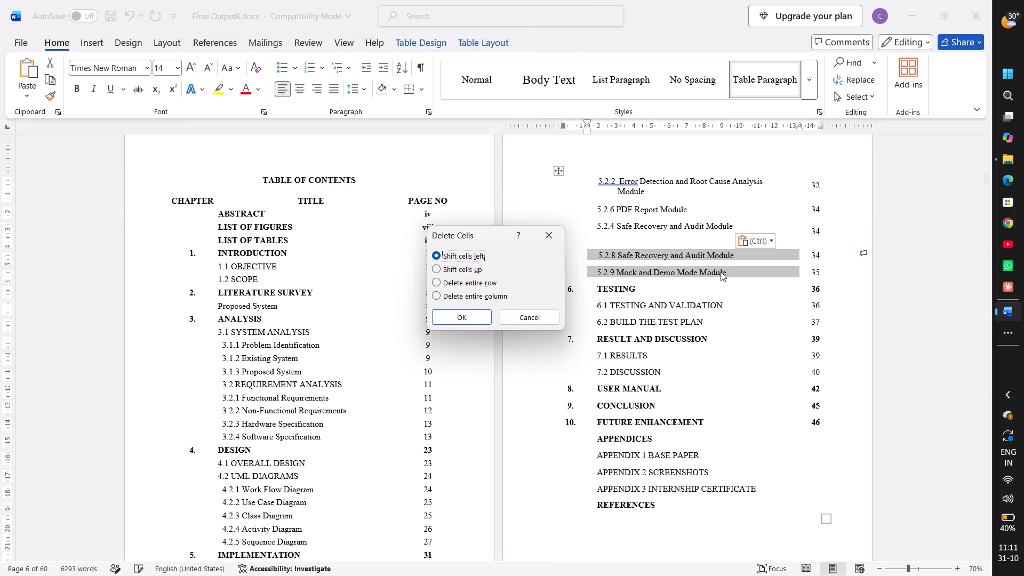
{"action": "left_click", "coordinate": [492, 283]}
{"action": "key", "text": "Return"}
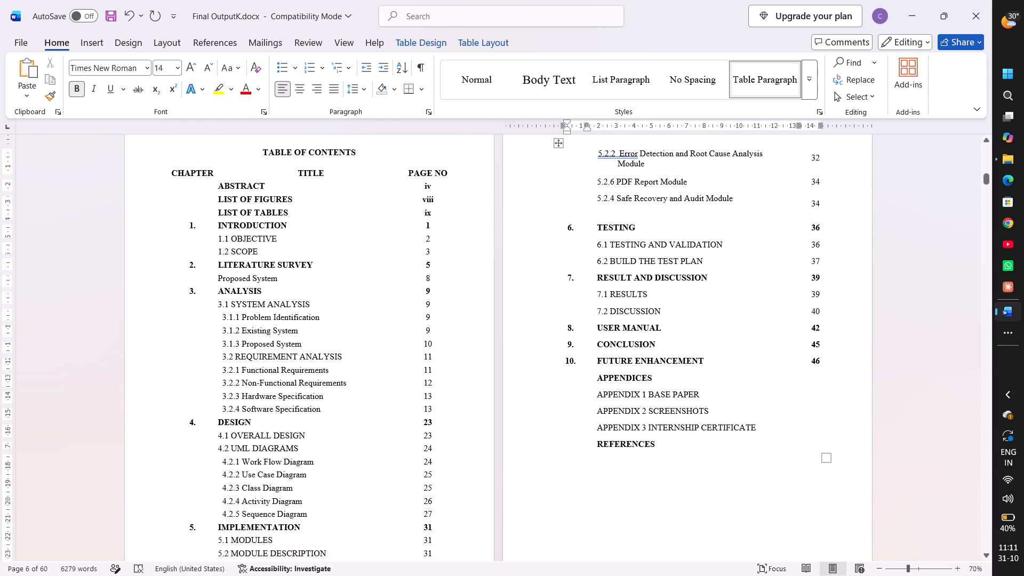
Save the report with the revised table of contents.
{"action": "scroll", "coordinate": [687, 358], "scroll_direction": "up", "scroll_amount": 2}
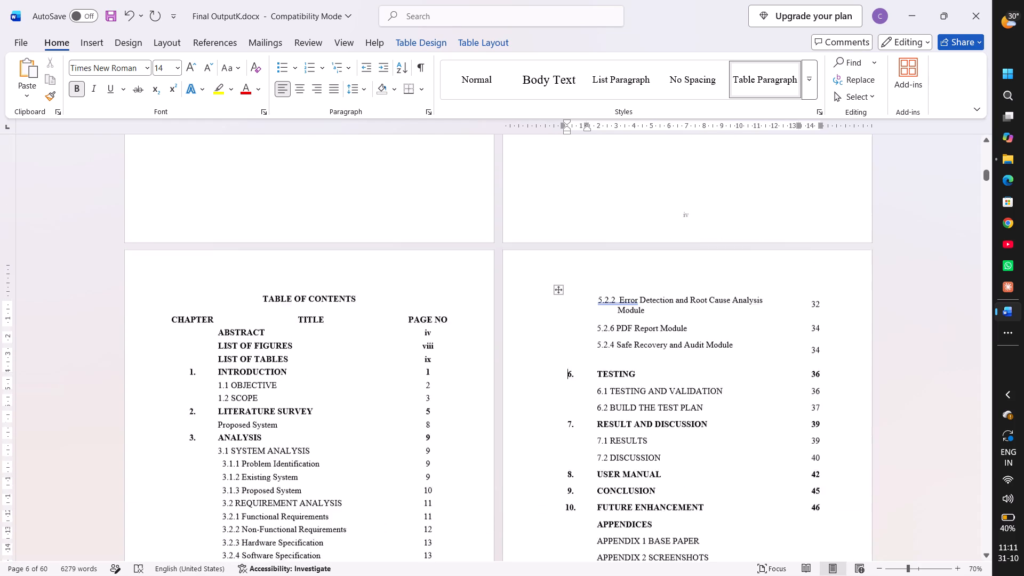
{"action": "scroll", "coordinate": [687, 358], "scroll_direction": "up", "scroll_amount": 1}
{"action": "key", "text": "ctrl+s"}
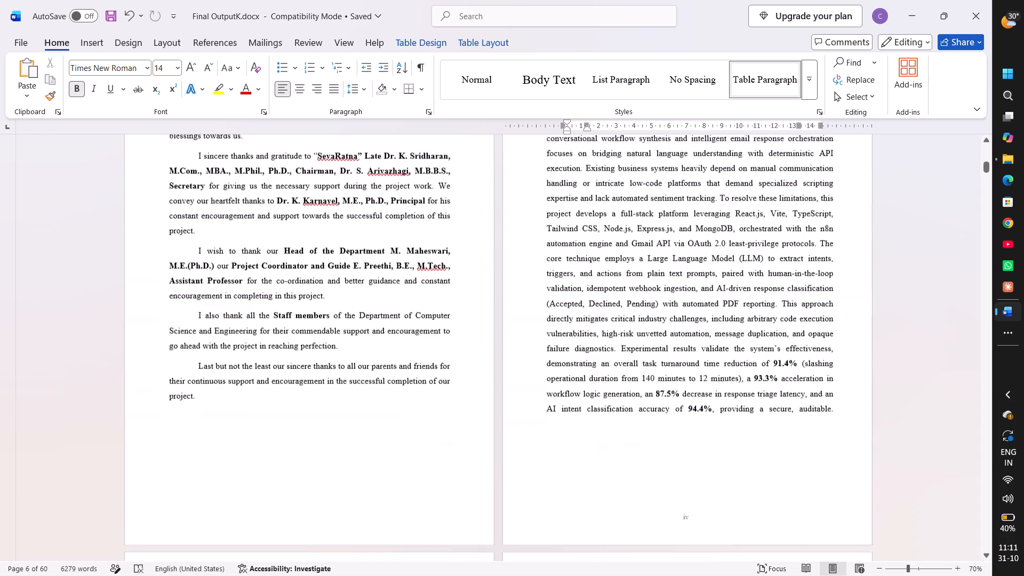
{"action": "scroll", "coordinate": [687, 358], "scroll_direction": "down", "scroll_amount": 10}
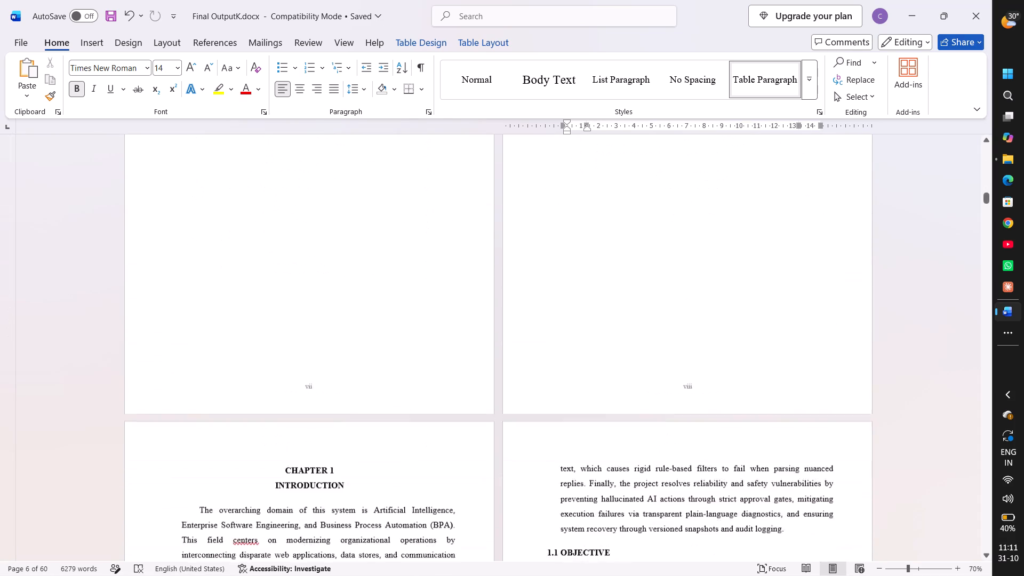
Review the Chapter 1 introduction and Chapter 2 literature survey pages for formatting and alignment problems.
{"action": "scroll", "coordinate": [687, 358], "scroll_direction": "down", "scroll_amount": 2}
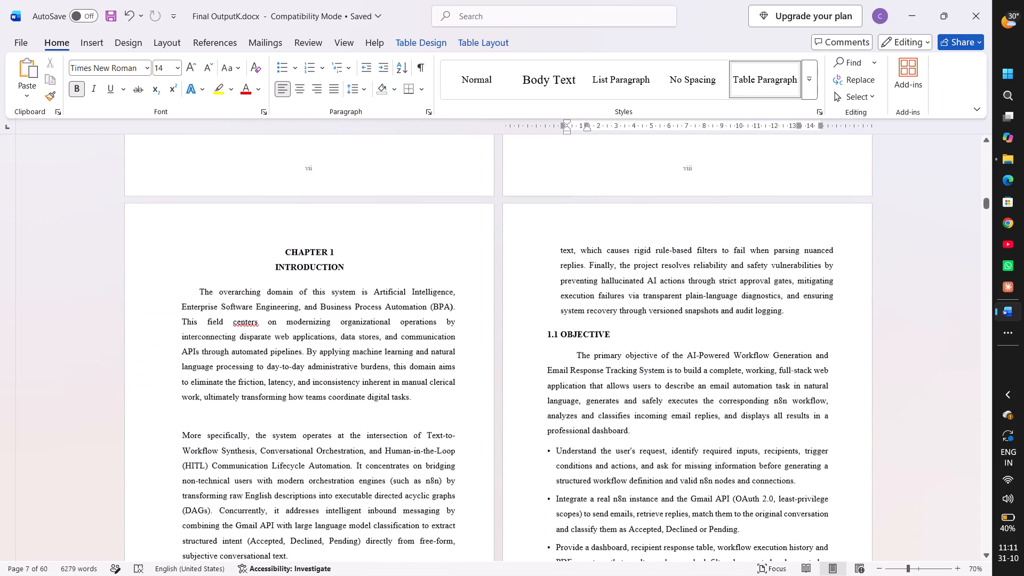
{"action": "scroll", "coordinate": [687, 358], "scroll_direction": "down", "scroll_amount": 2}
{"action": "scroll", "coordinate": [687, 358], "scroll_direction": "up", "scroll_amount": 1}
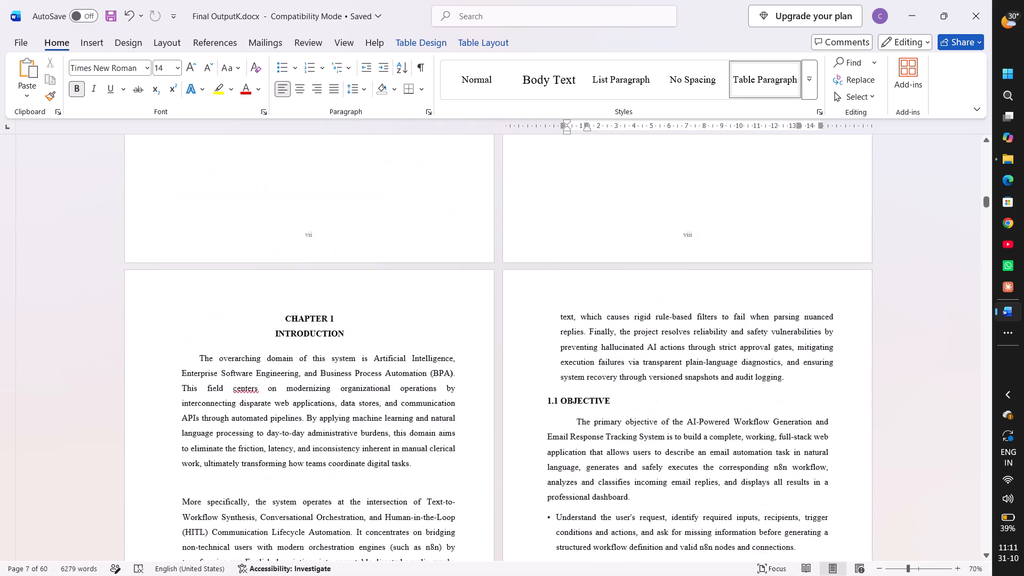
{"action": "scroll", "coordinate": [687, 358], "scroll_direction": "down", "scroll_amount": 4}
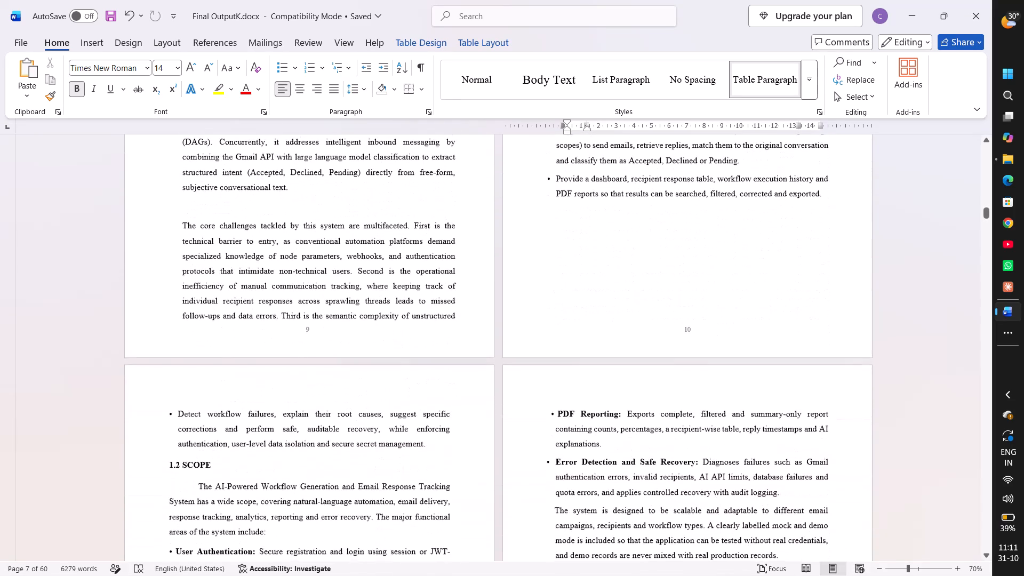
{"action": "scroll", "coordinate": [687, 358], "scroll_direction": "down", "scroll_amount": 6}
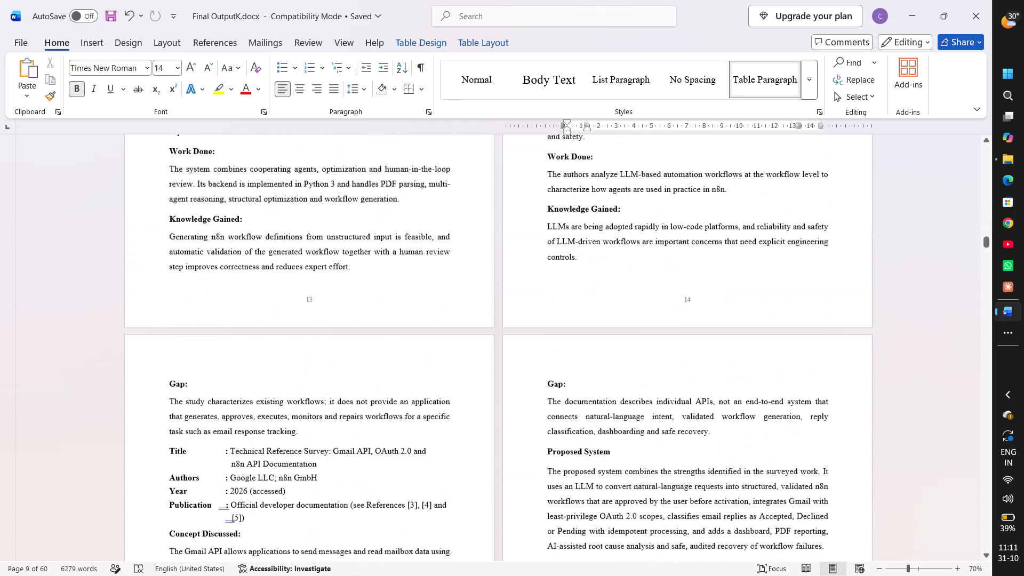
{"action": "scroll", "coordinate": [687, 358], "scroll_direction": "up", "scroll_amount": 1}
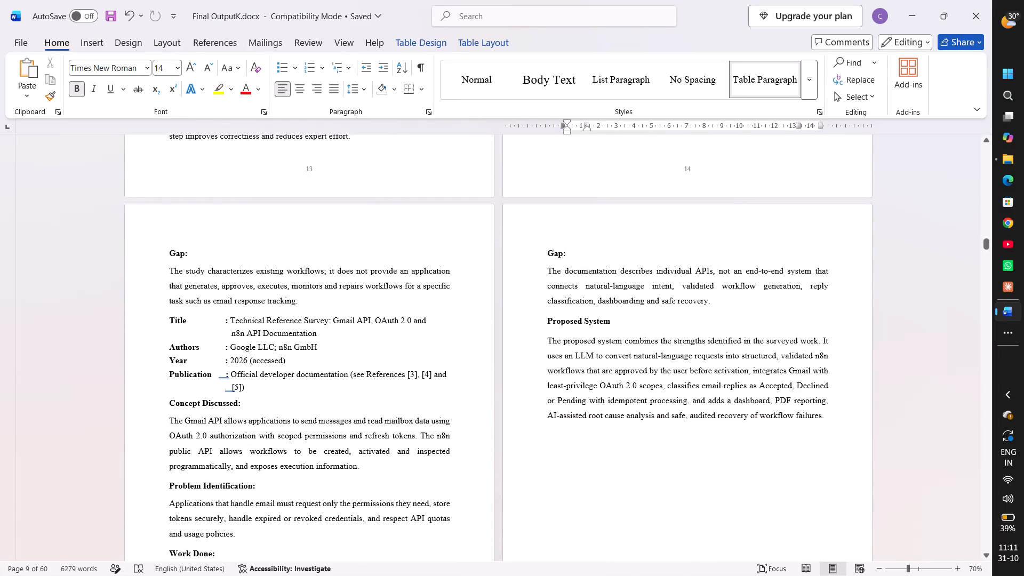
{"action": "scroll", "coordinate": [687, 358], "scroll_direction": "up", "scroll_amount": 2}
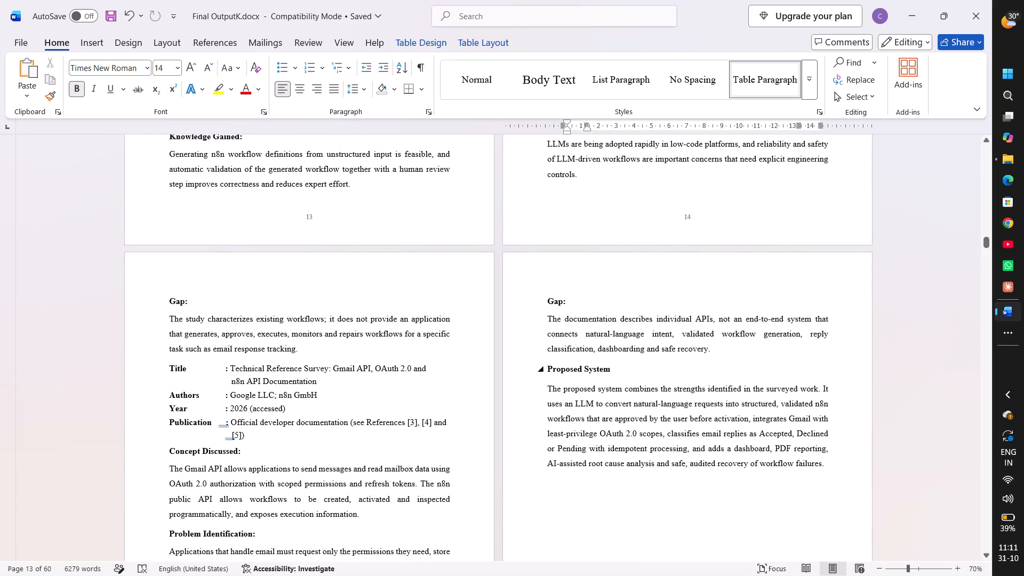
{"action": "scroll", "coordinate": [687, 358], "scroll_direction": "up", "scroll_amount": 2}
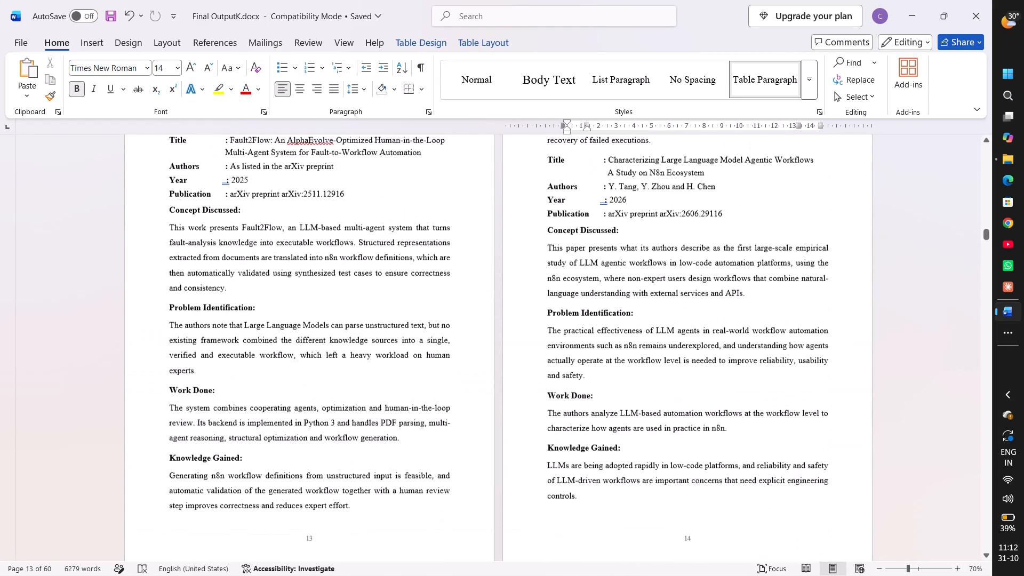
{"action": "scroll", "coordinate": [687, 358], "scroll_direction": "up", "scroll_amount": 2}
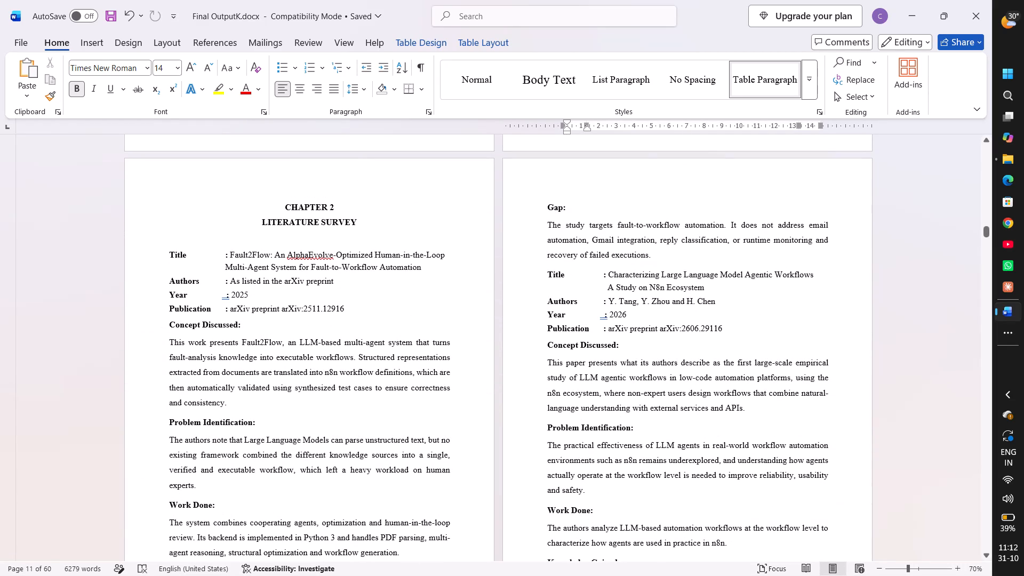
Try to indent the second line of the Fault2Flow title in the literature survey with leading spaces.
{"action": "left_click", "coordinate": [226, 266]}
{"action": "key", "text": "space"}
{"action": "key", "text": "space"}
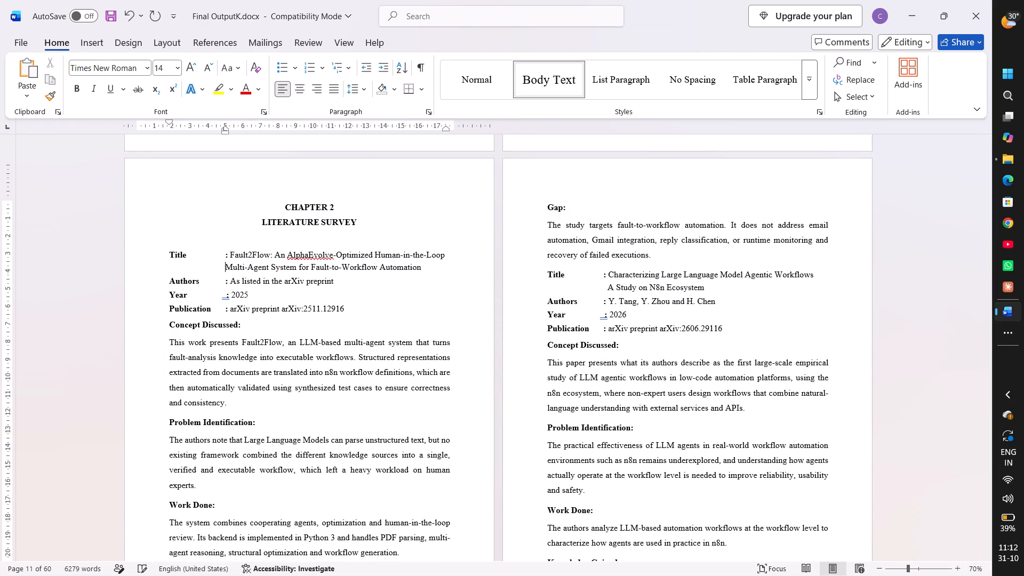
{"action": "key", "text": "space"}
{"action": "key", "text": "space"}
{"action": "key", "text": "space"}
Put "Multi-Agent System for Fault-to-Workflow Automation" on its own line with a manual line break and two leading spaces in the Fault2Flow title, and save.
{"action": "left_click_drag", "start_coordinate": [223, 270], "coordinate": [424, 266]}
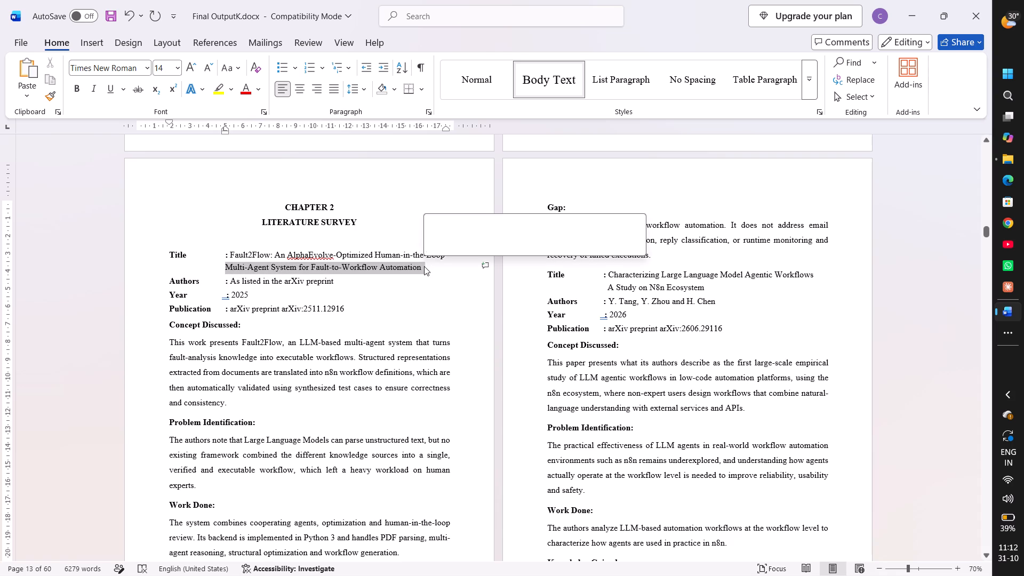
{"action": "key", "text": "ctrl+c"}
{"action": "key", "text": "BackSpace"}
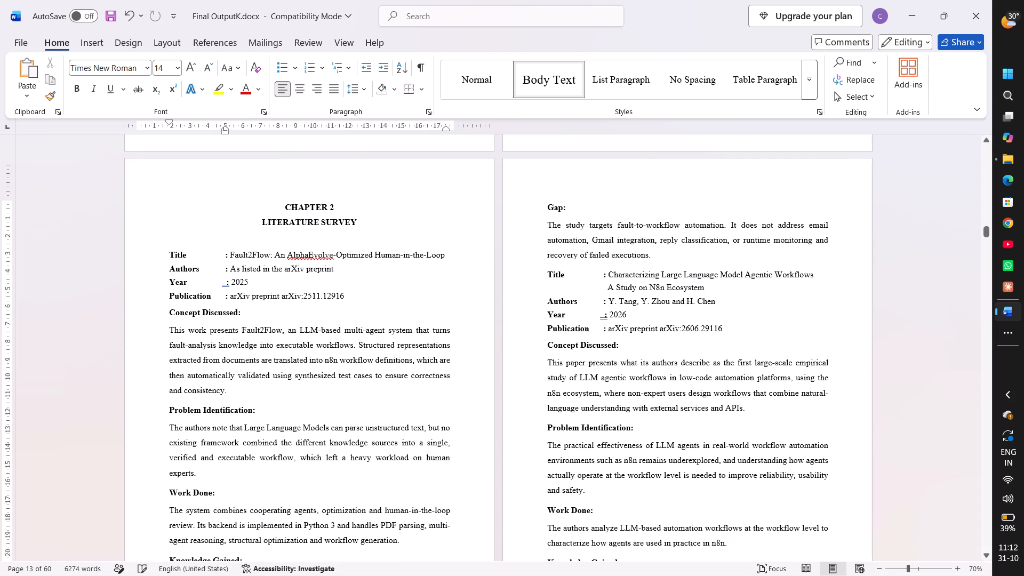
{"action": "left_click", "coordinate": [446, 252]}
{"action": "key", "text": "shift+Return"}
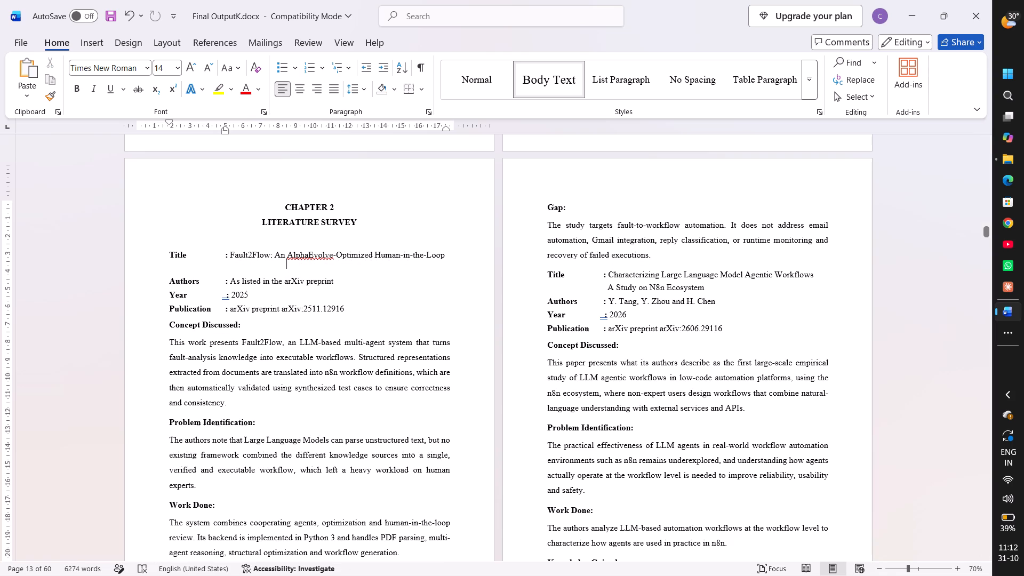
{"action": "key", "text": "space"}
{"action": "key", "text": "space"}
{"action": "key", "text": "space"}
{"action": "key", "text": "BackSpace"}
{"action": "key", "text": "ctrl+v"}
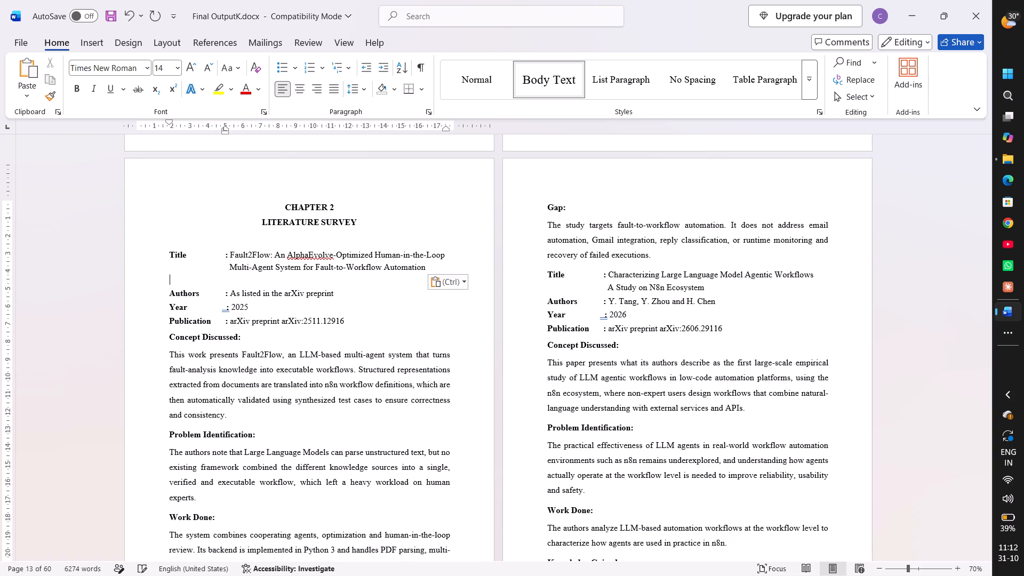
{"action": "key", "text": "BackSpace"}
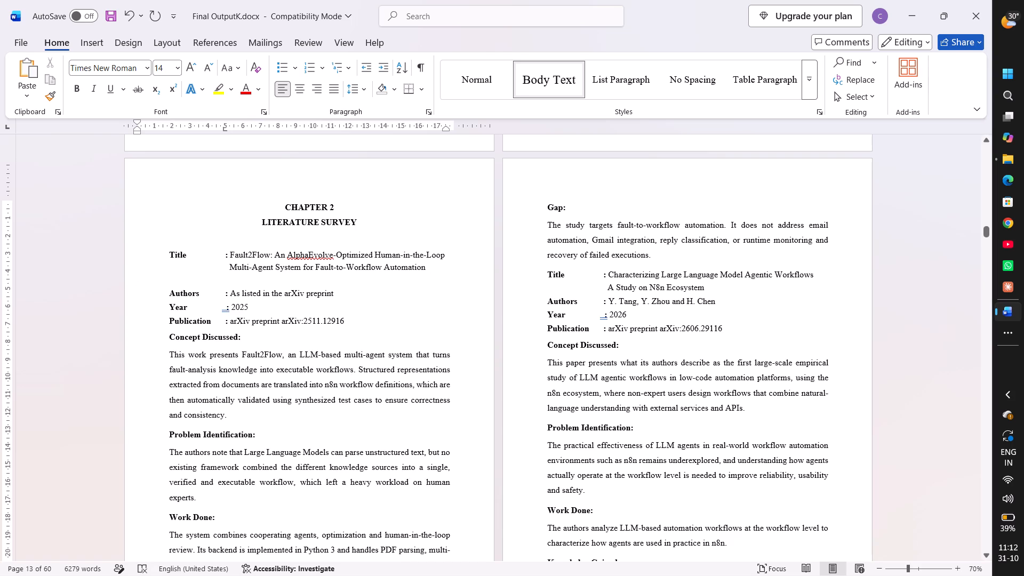
{"action": "key", "text": "BackSpace"}
{"action": "scroll", "coordinate": [388, 294], "scroll_direction": "down", "scroll_amount": 1}
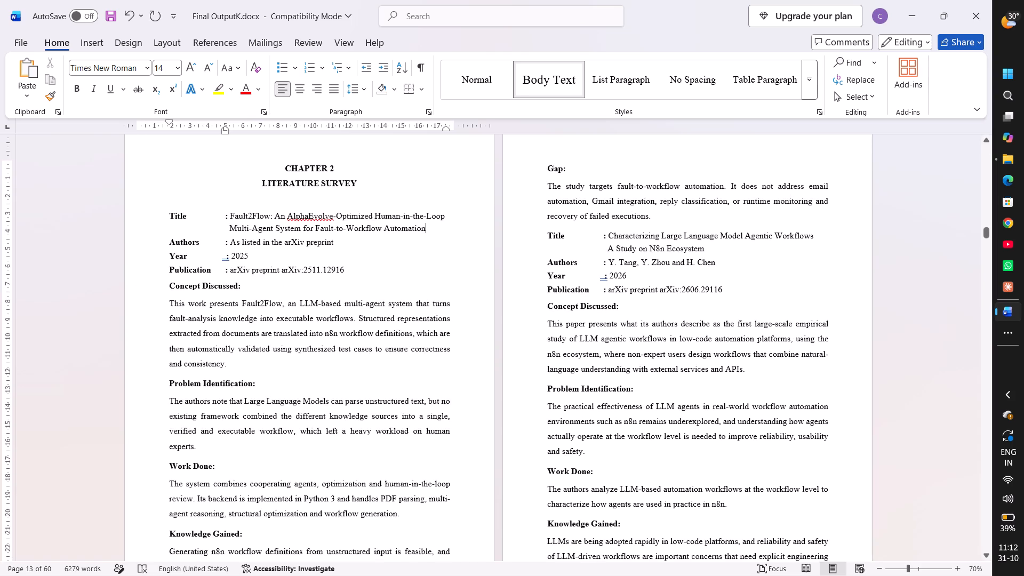
{"action": "key", "text": "ctrl+s"}
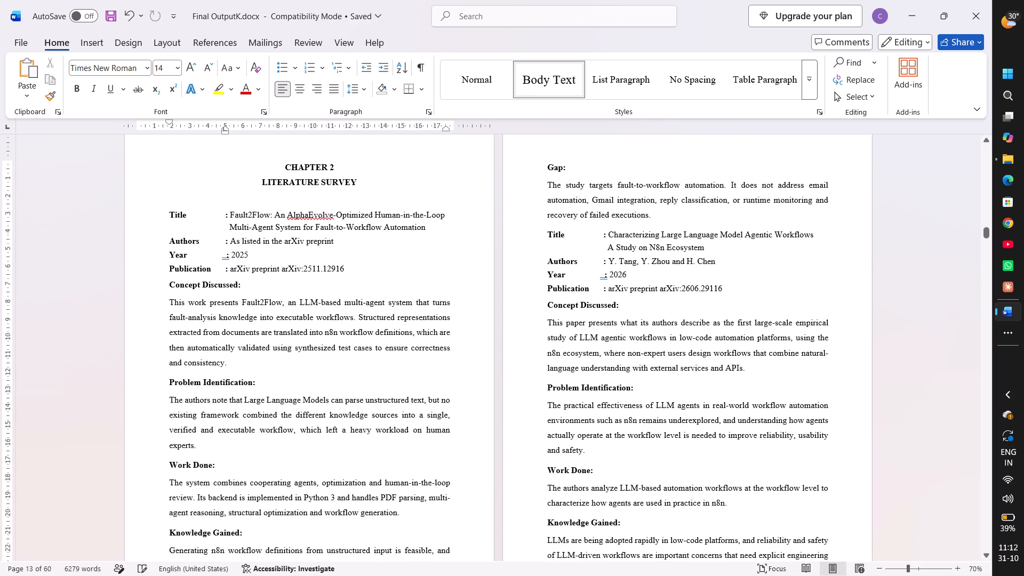
Add one leading space before "A Study on N8n Ecosystem" in the second survey entry's title and save the report.
{"action": "scroll", "coordinate": [388, 294], "scroll_direction": "down", "scroll_amount": 1}
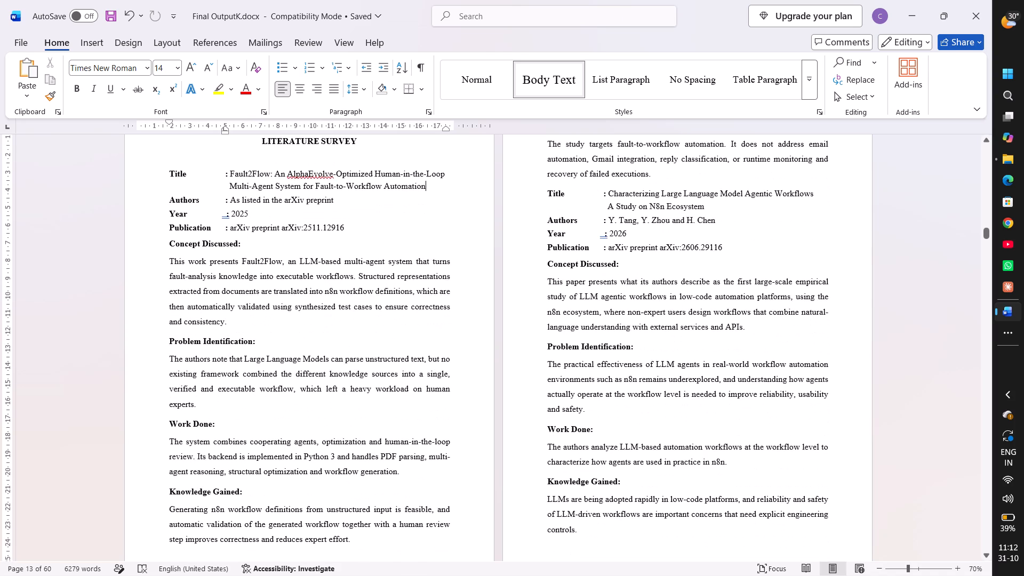
{"action": "scroll", "coordinate": [388, 294], "scroll_direction": "down", "scroll_amount": 1}
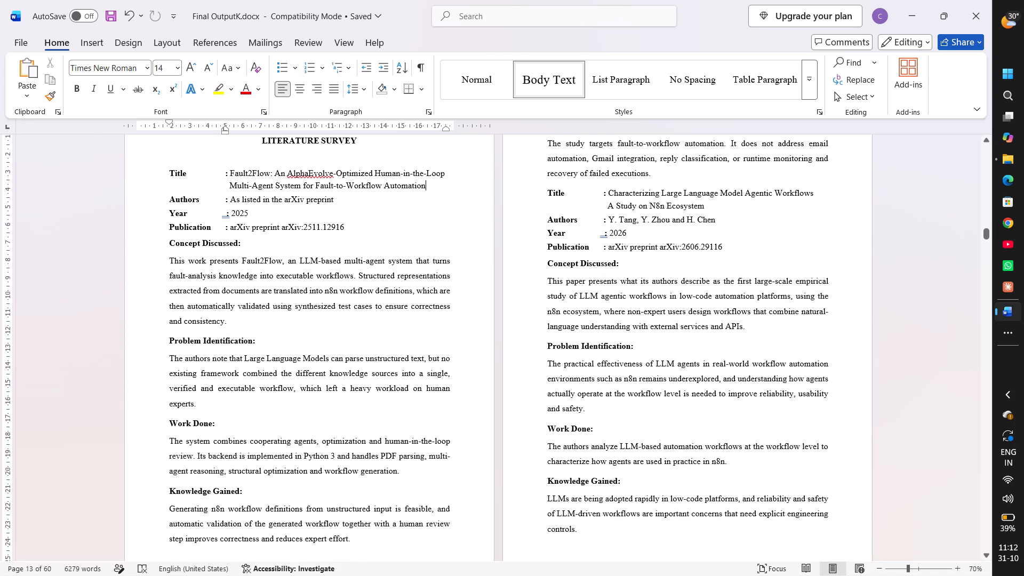
{"action": "left_click", "coordinate": [606, 205]}
{"action": "key", "text": "space"}
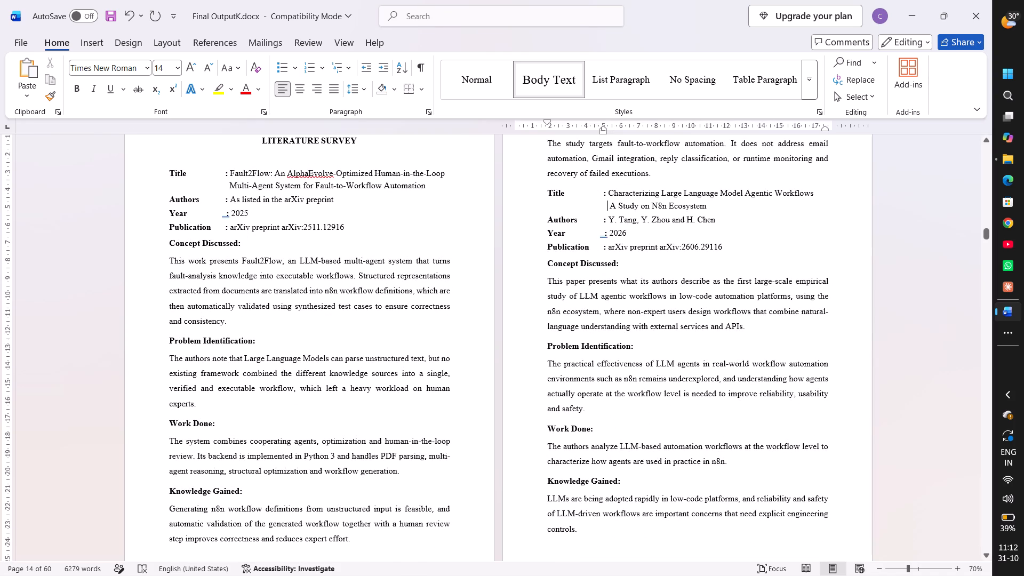
{"action": "key", "text": "ctrl+s"}
Review the remaining literature survey and the Chapter 3 analysis pages through the hardware and software specifications for formatting problems.
{"action": "scroll", "coordinate": [634, 315], "scroll_direction": "down", "scroll_amount": 1}
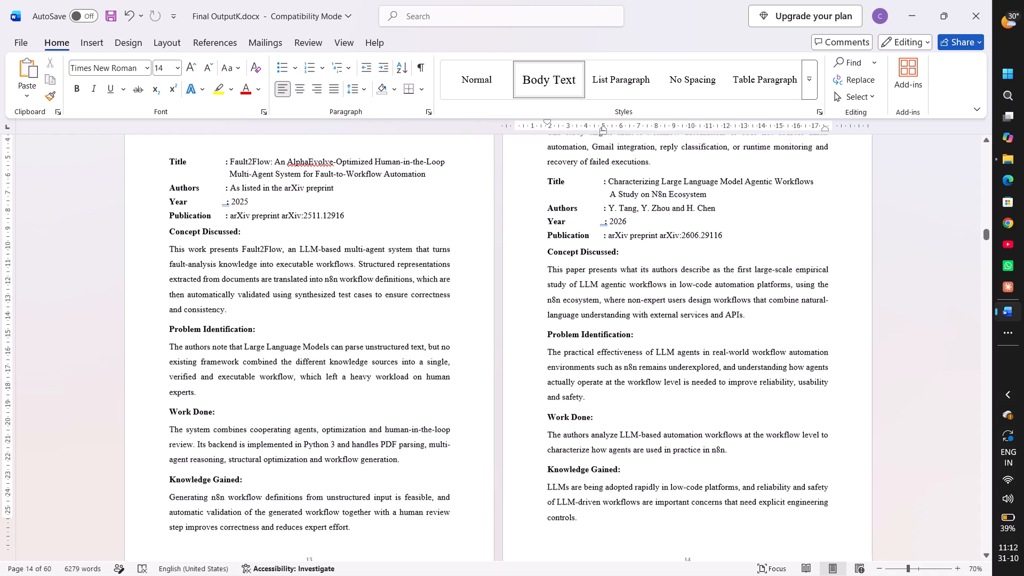
{"action": "scroll", "coordinate": [634, 315], "scroll_direction": "down", "scroll_amount": 2}
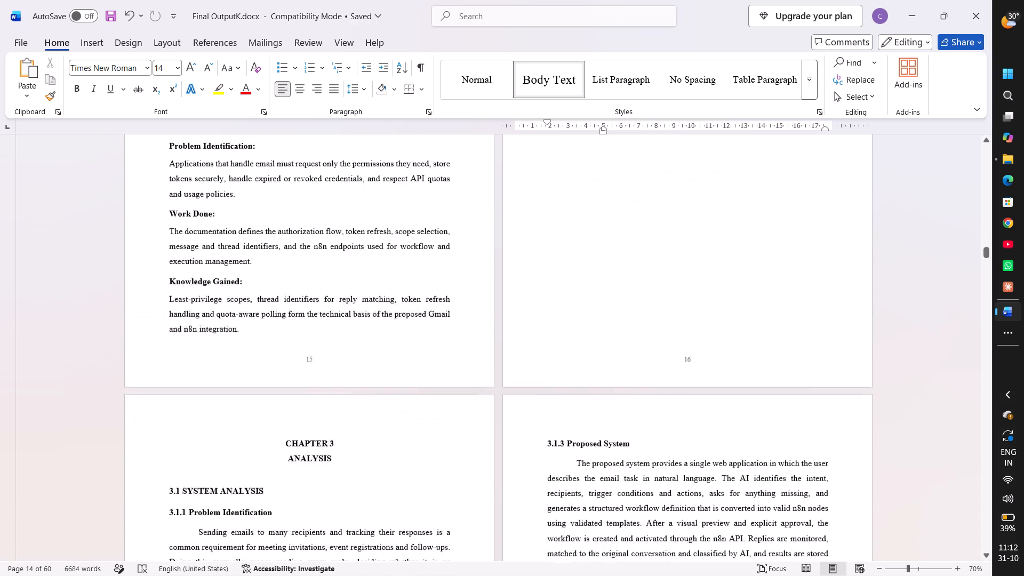
{"action": "scroll", "coordinate": [634, 315], "scroll_direction": "down", "scroll_amount": 2}
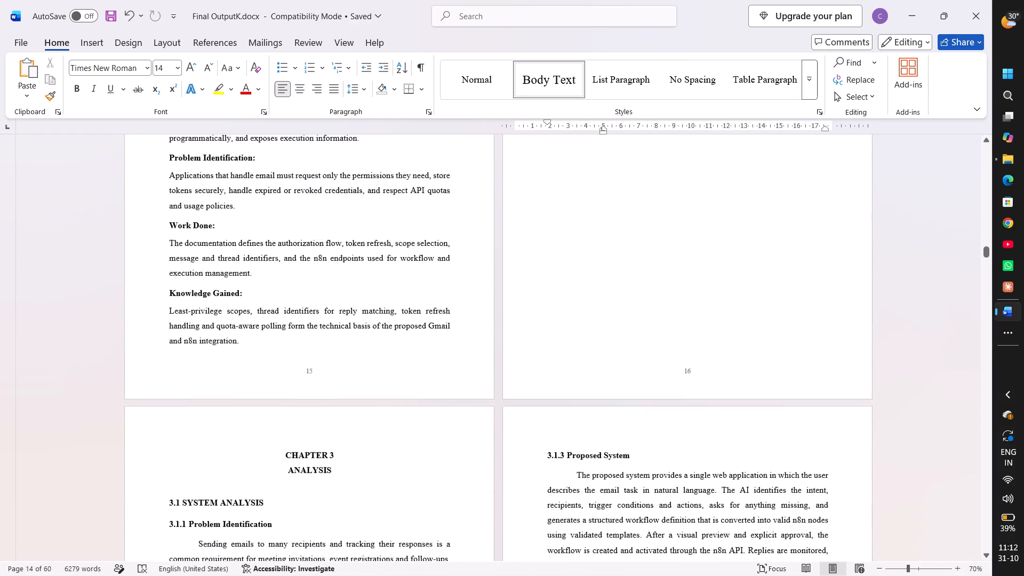
{"action": "scroll", "coordinate": [634, 315], "scroll_direction": "down", "scroll_amount": 3}
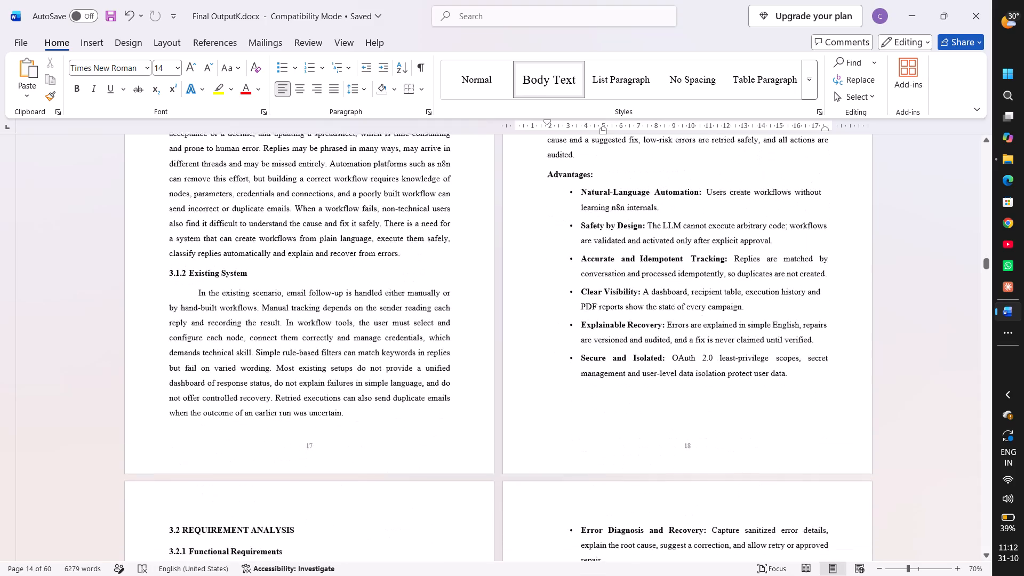
{"action": "scroll", "coordinate": [634, 315], "scroll_direction": "down", "scroll_amount": 3}
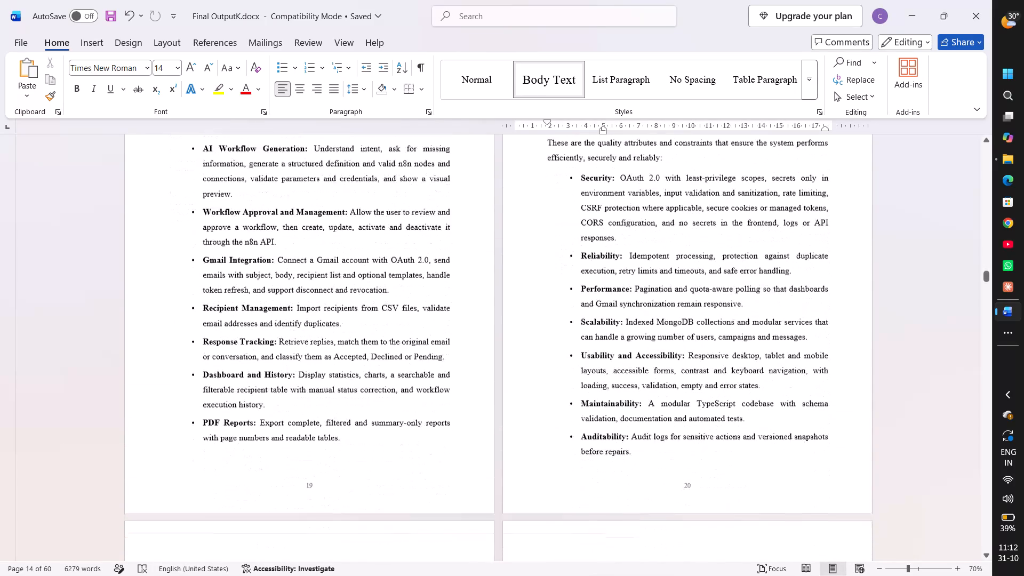
{"action": "scroll", "coordinate": [634, 315], "scroll_direction": "down", "scroll_amount": 1}
{"action": "scroll", "coordinate": [634, 315], "scroll_direction": "up", "scroll_amount": 1}
{"action": "scroll", "coordinate": [634, 315], "scroll_direction": "down", "scroll_amount": 1}
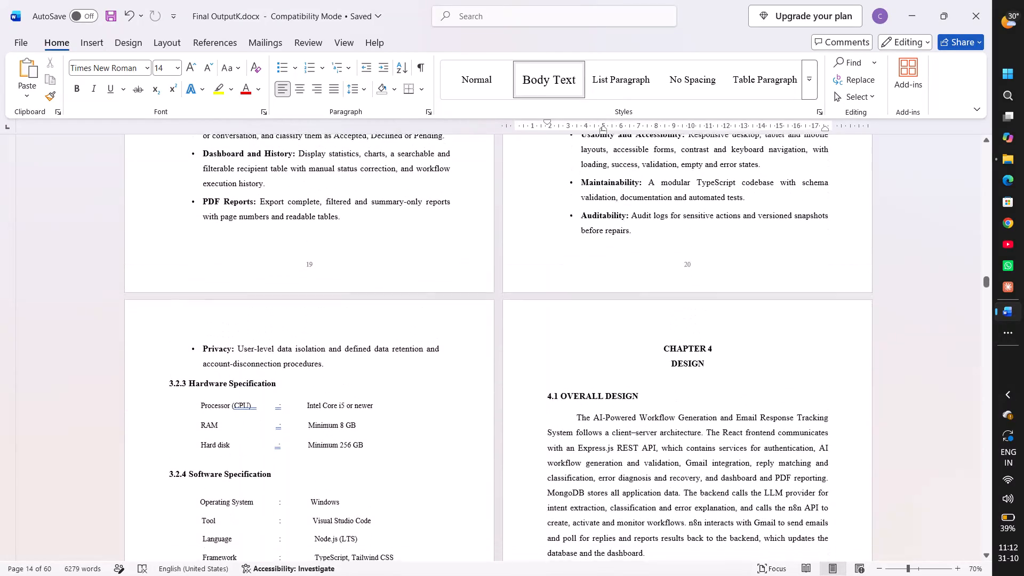
{"action": "scroll", "coordinate": [399, 407], "scroll_direction": "down", "scroll_amount": 1}
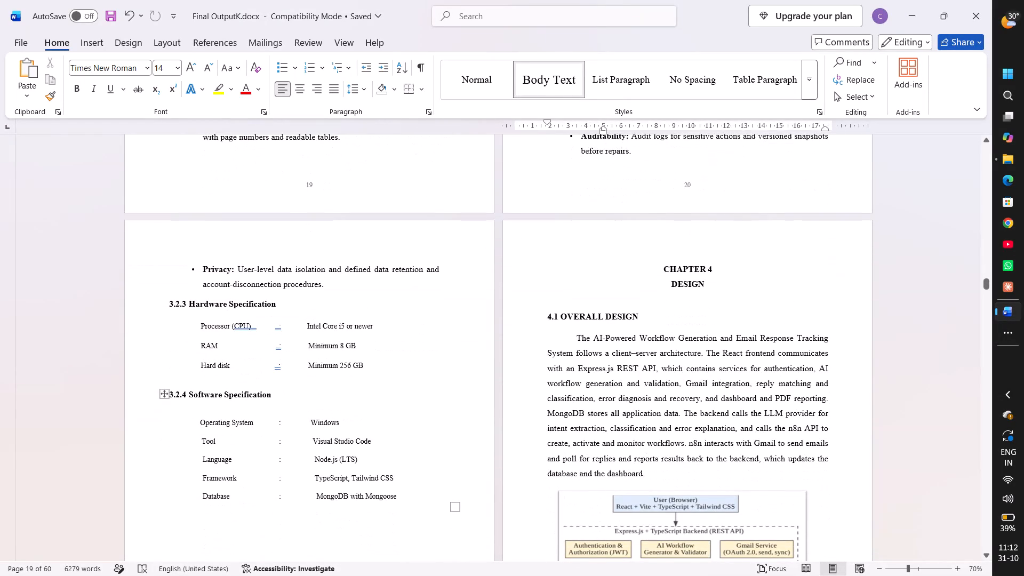
Align the 3.2.4 Software Specification values by deleting one leading space before the Tool, Language and Framework values and two before the Database value.
{"action": "left_click", "coordinate": [313, 442]}
{"action": "key", "text": "BackSpace"}
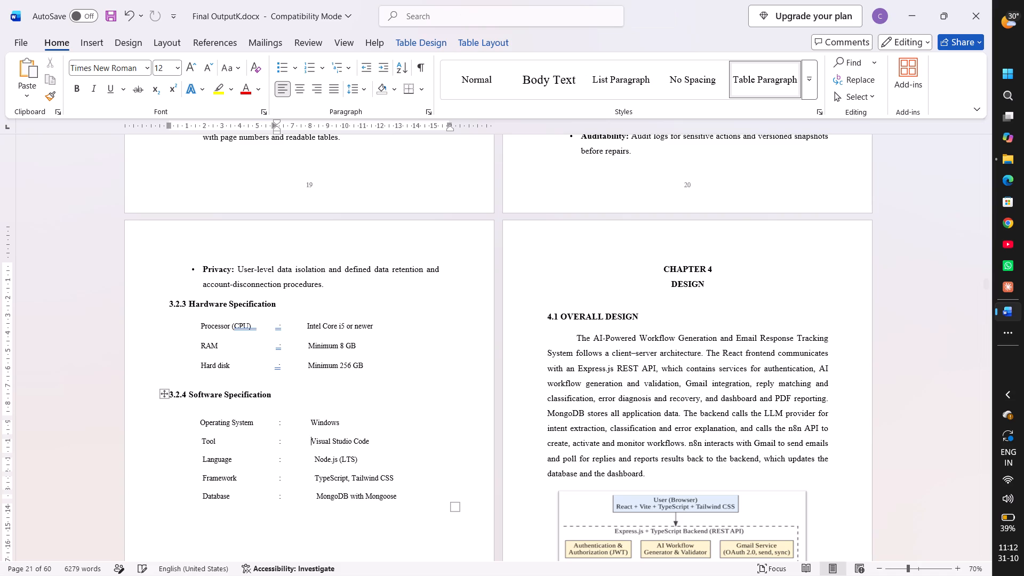
{"action": "left_click", "coordinate": [316, 459]}
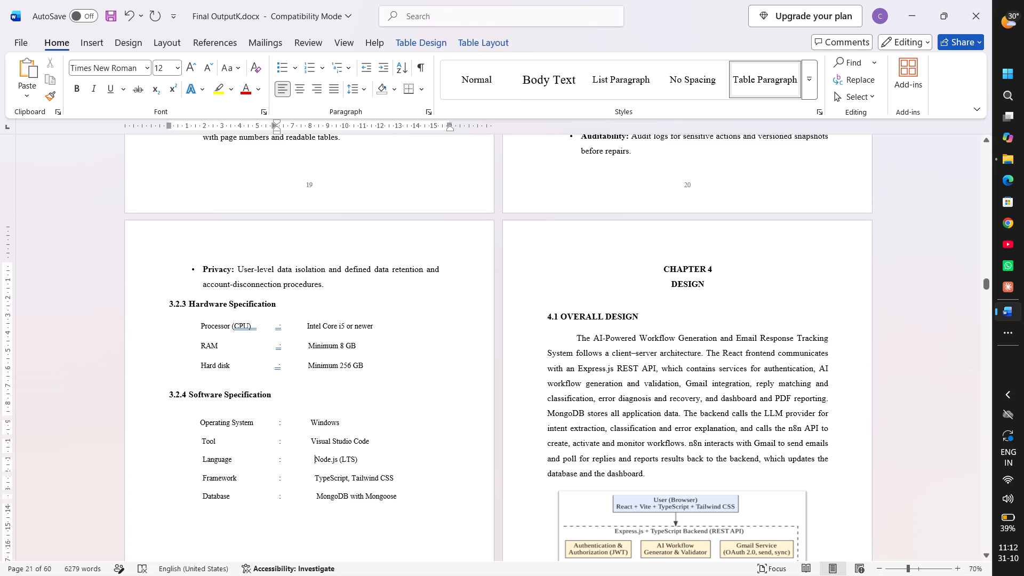
{"action": "key", "text": "BackSpace"}
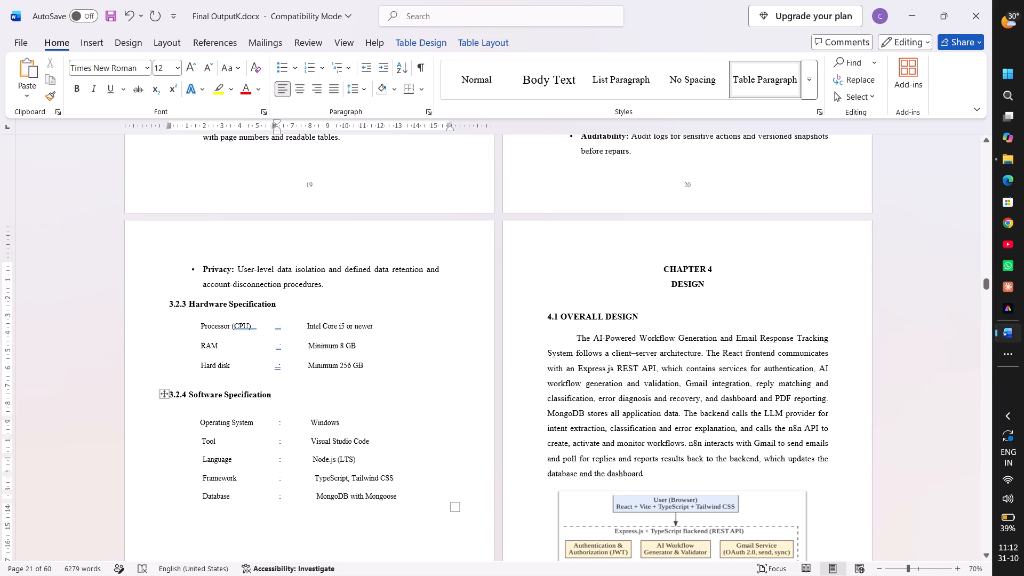
{"action": "left_click", "coordinate": [314, 477]}
{"action": "key", "text": "BackSpace"}
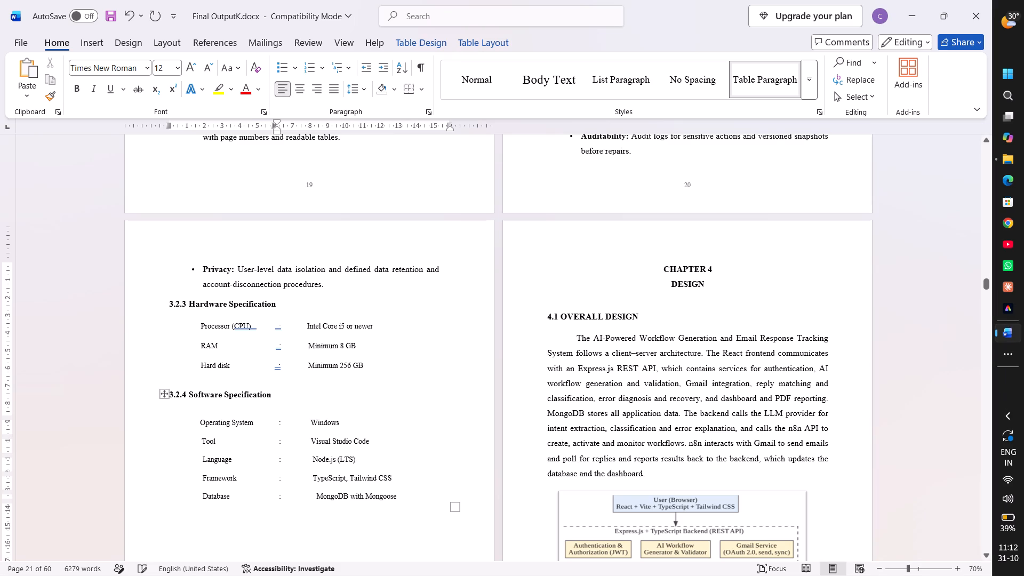
{"action": "left_click", "coordinate": [317, 497]}
{"action": "key", "text": "BackSpace"}
{"action": "key", "text": "BackSpace"}
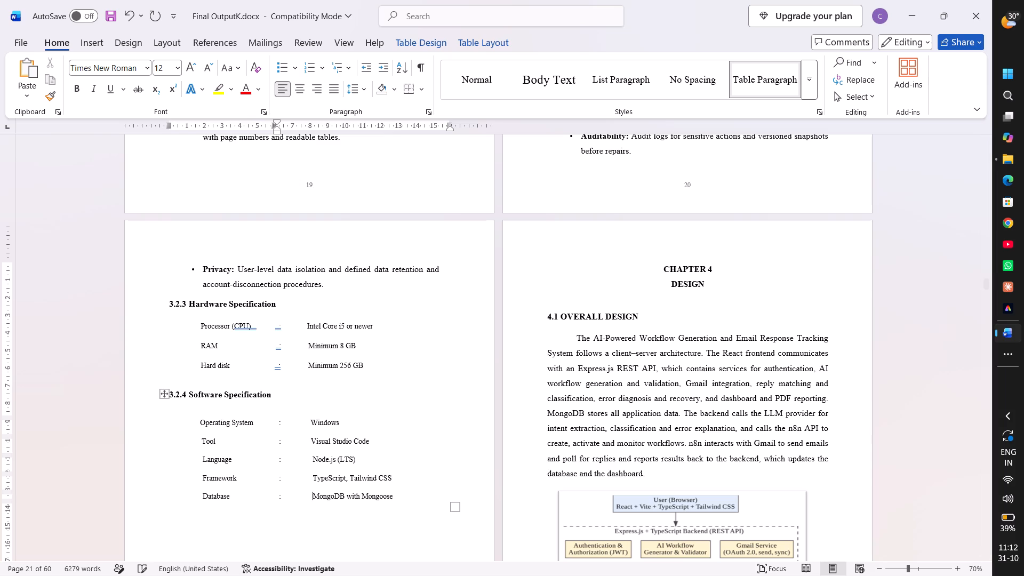
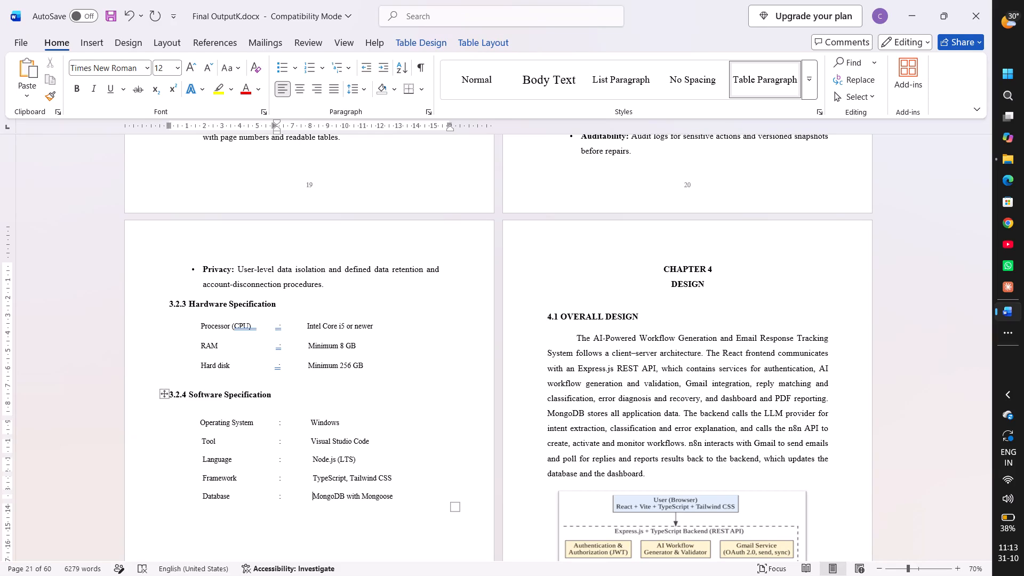
Save the report with the realigned software specification values.
{"action": "key", "text": "ctrl+s"}
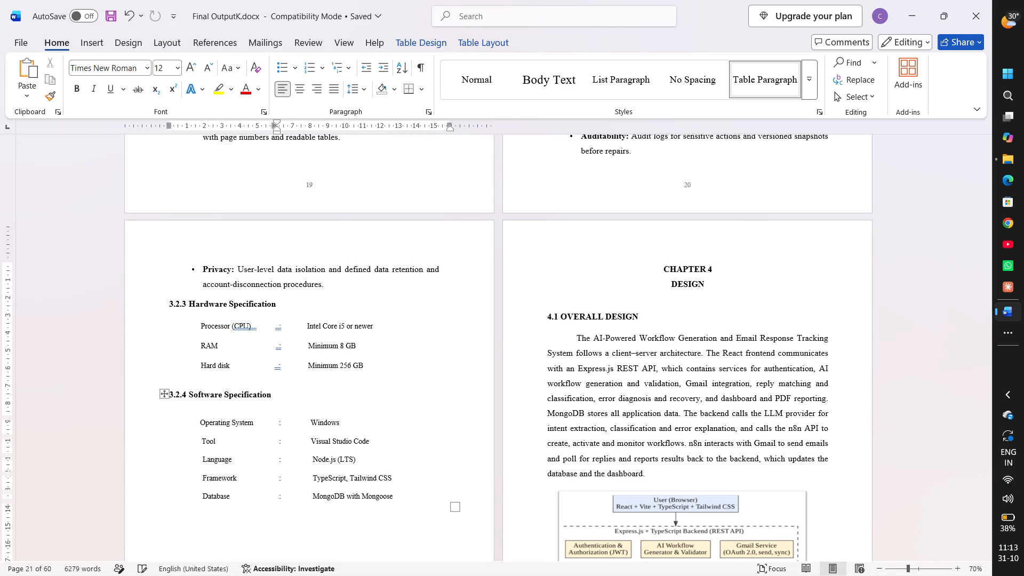
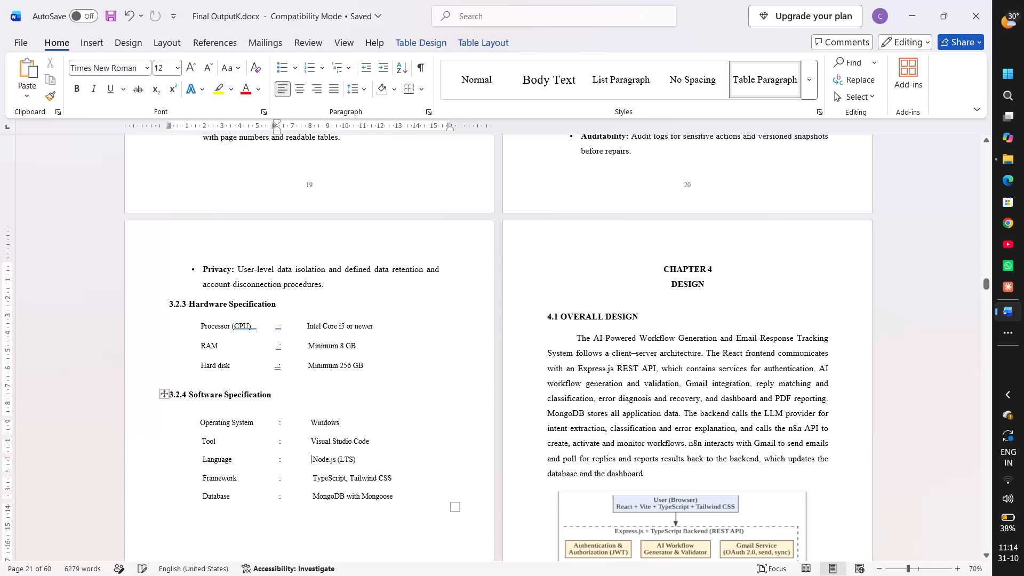
Remove the extra leading spaces before the Node.js, TypeScript and MongoDB values under 3.2.4 Software Specification, and save the report.
{"action": "key", "text": "BackSpace"}
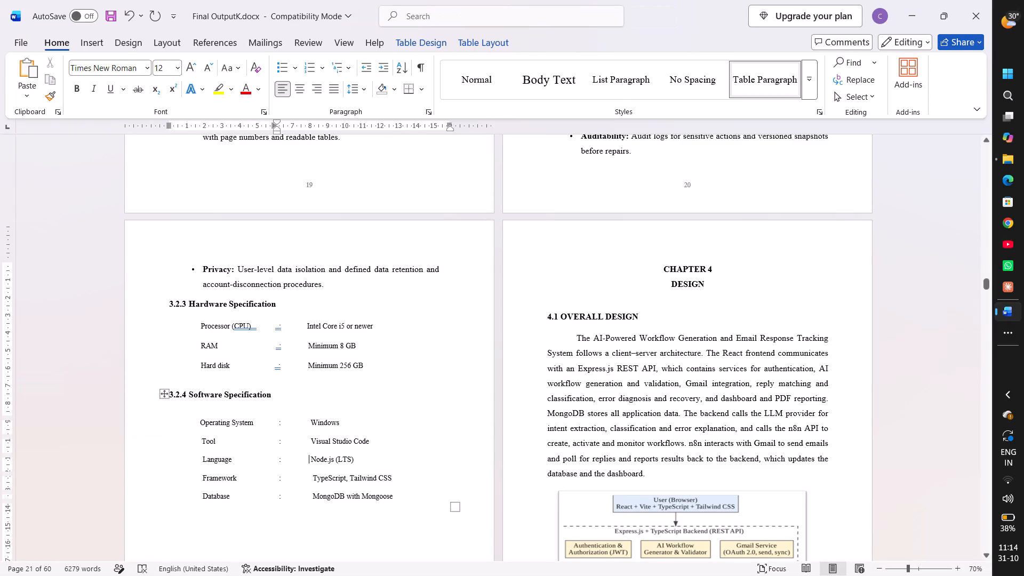
{"action": "left_click", "coordinate": [313, 477]}
{"action": "key", "text": "BackSpace"}
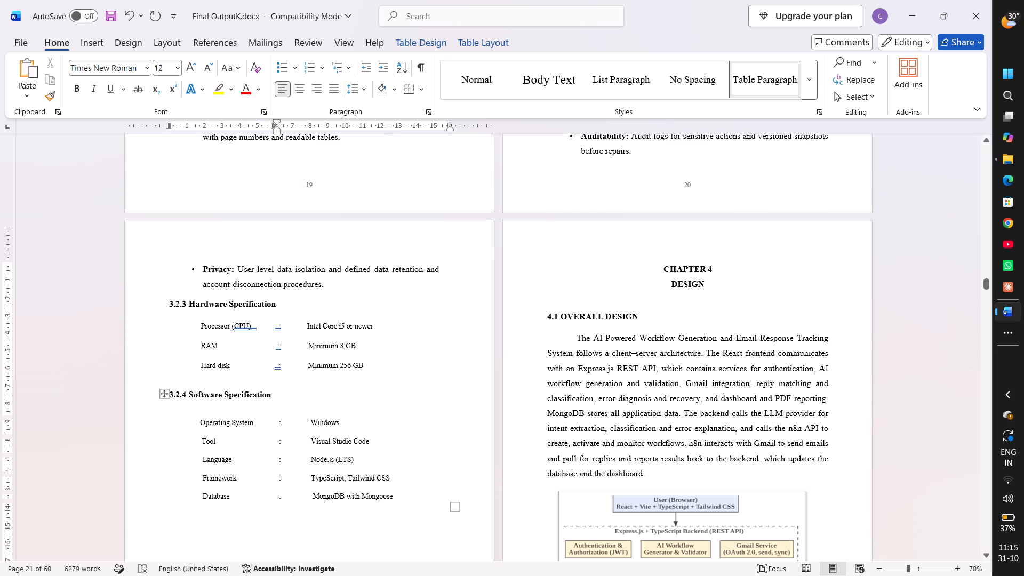
{"action": "left_click", "coordinate": [313, 495]}
{"action": "key", "text": "BackSpace"}
{"action": "key", "text": "ctrl+s"}
Review the report's layout from the Chapter 4 diagrams through the remaining chapters and appendices to the references.
{"action": "scroll", "coordinate": [373, 470], "scroll_direction": "down", "scroll_amount": 4}
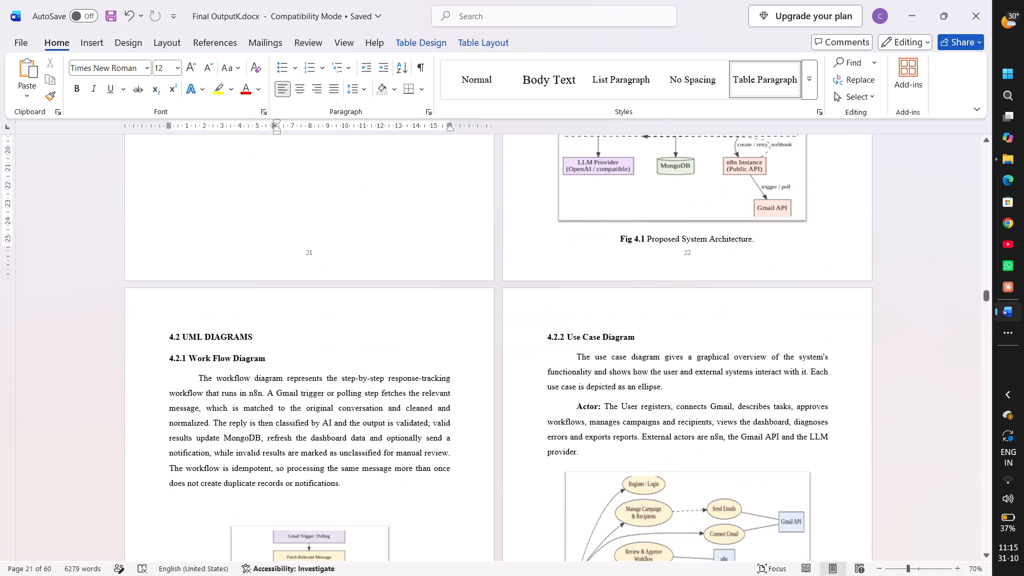
{"action": "scroll", "coordinate": [373, 470], "scroll_direction": "down", "scroll_amount": 2}
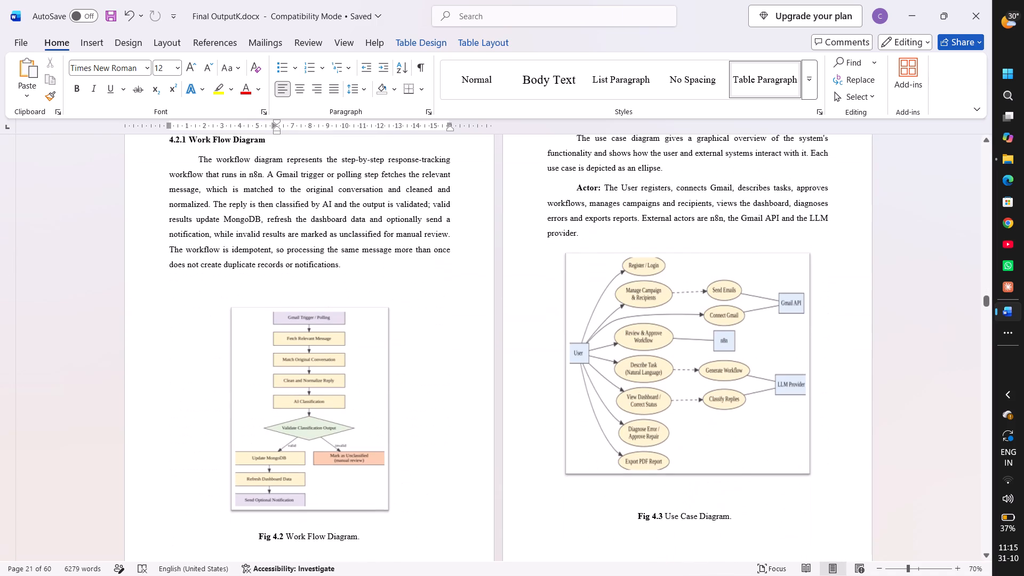
{"action": "left_click", "coordinate": [619, 363]}
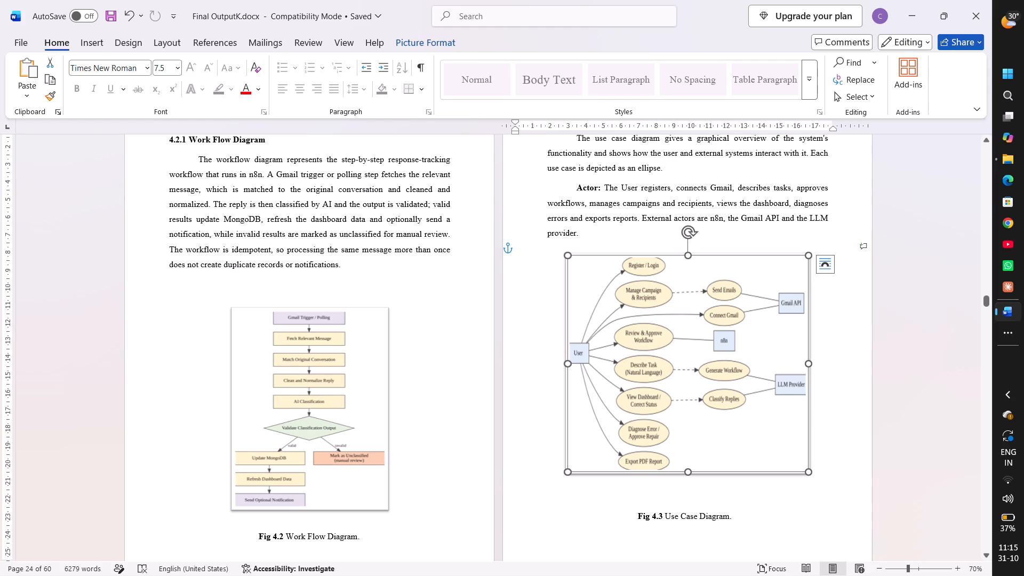
{"action": "left_click", "coordinate": [830, 270]}
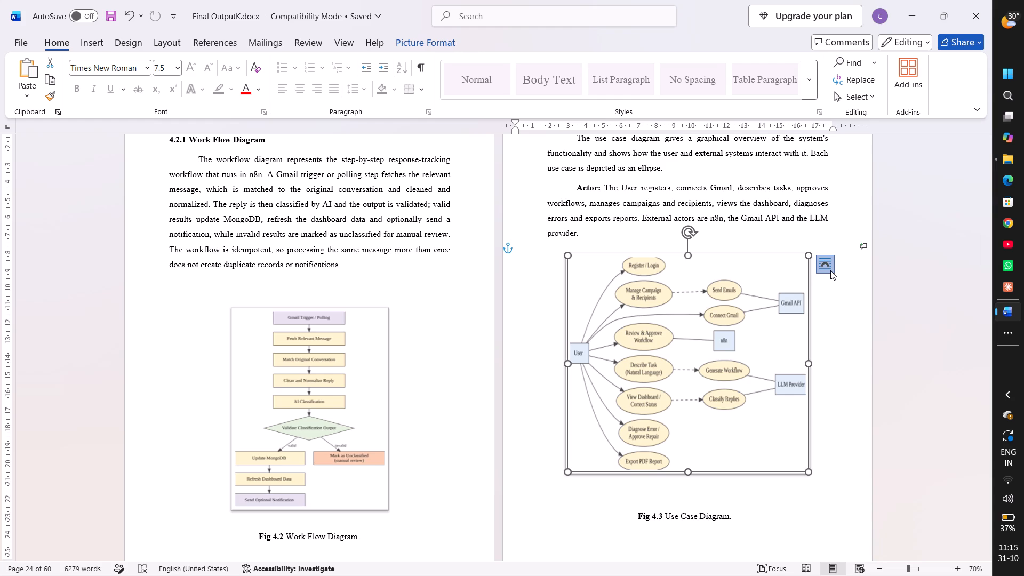
{"action": "left_click", "coordinate": [946, 202]}
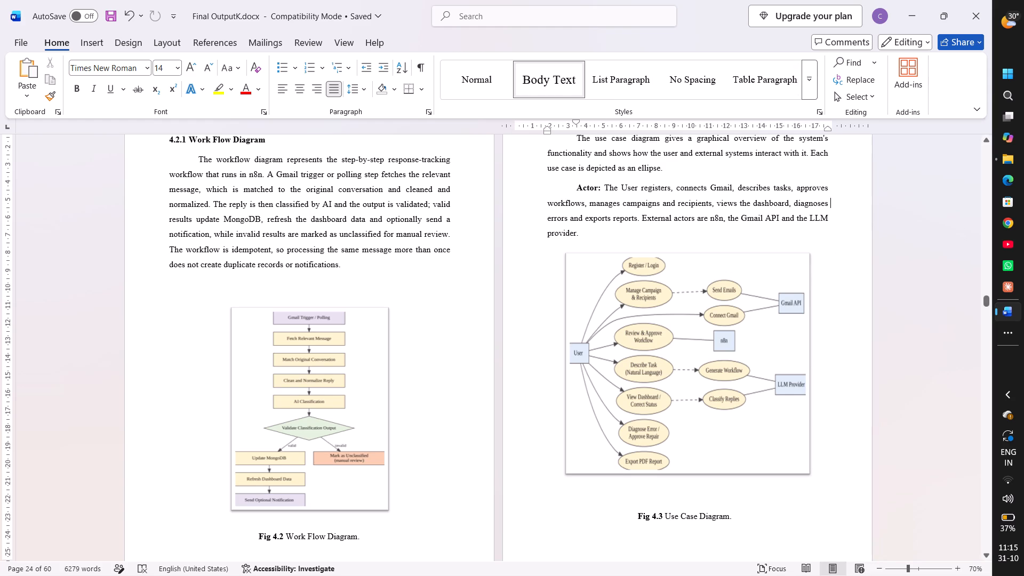
{"action": "scroll", "coordinate": [402, 432], "scroll_direction": "down", "scroll_amount": 6}
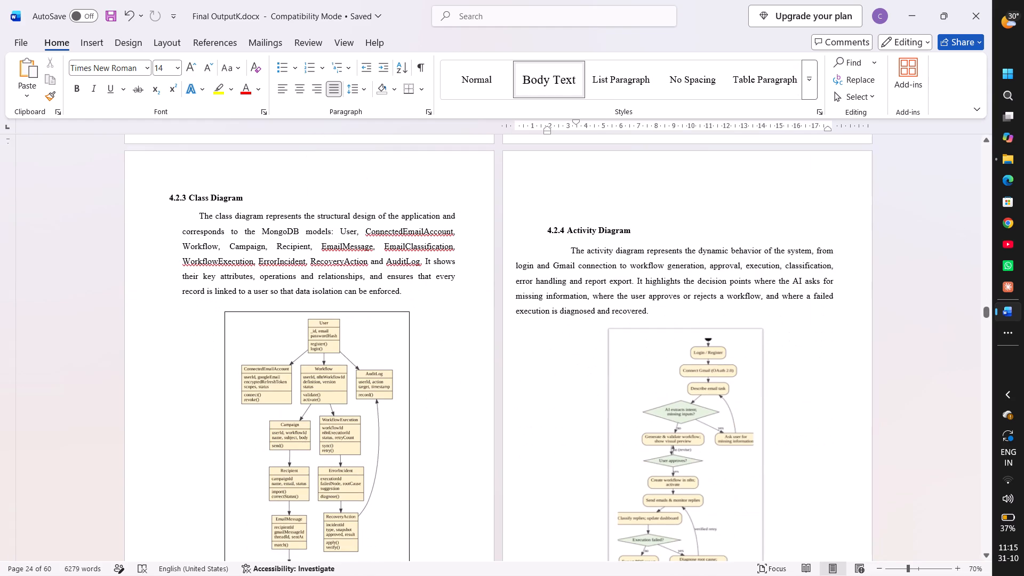
{"action": "scroll", "coordinate": [402, 432], "scroll_direction": "down", "scroll_amount": 4}
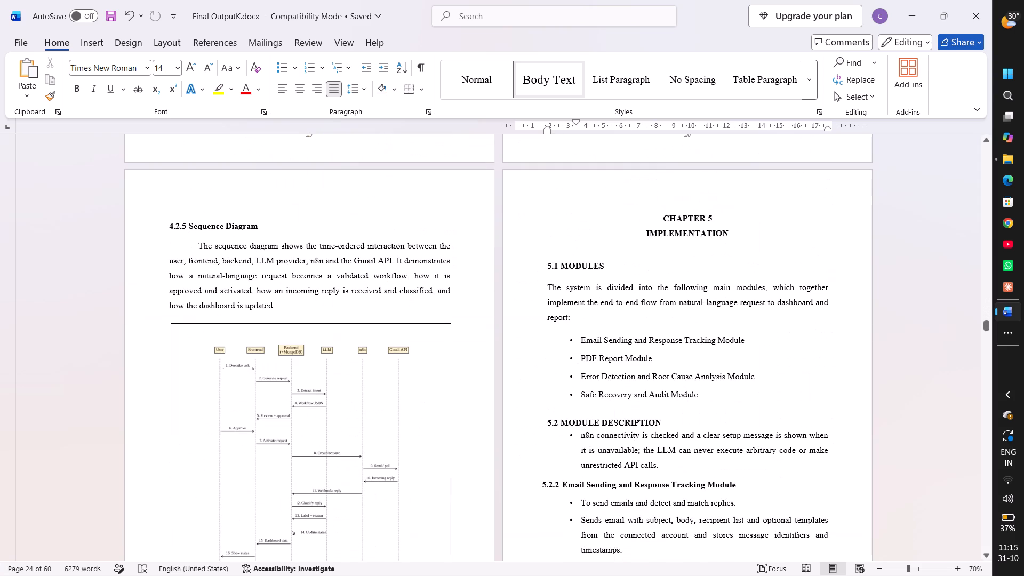
{"action": "scroll", "coordinate": [402, 432], "scroll_direction": "down", "scroll_amount": 4}
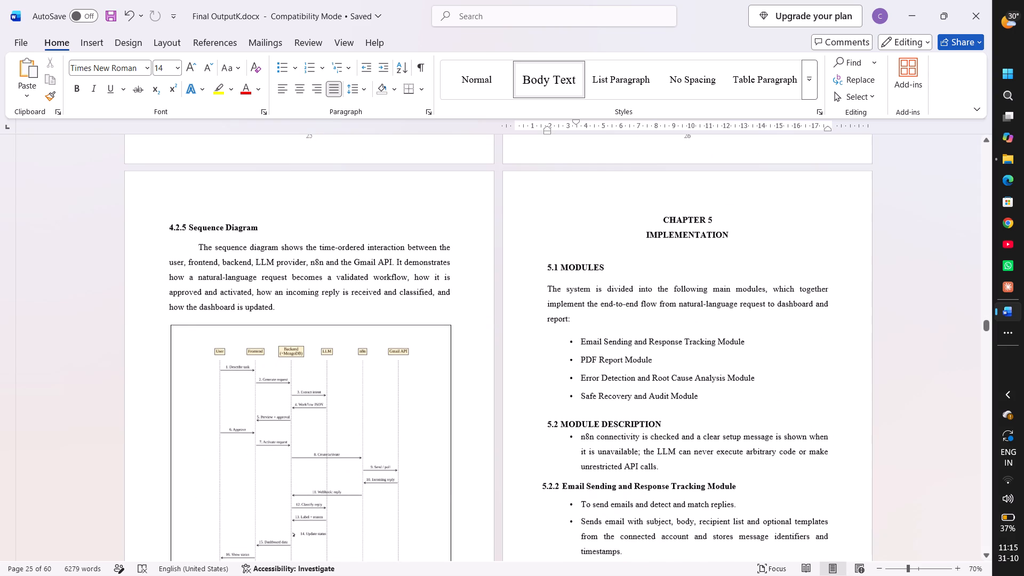
{"action": "scroll", "coordinate": [402, 432], "scroll_direction": "down", "scroll_amount": 4}
{"action": "scroll", "coordinate": [402, 432], "scroll_direction": "up", "scroll_amount": 1}
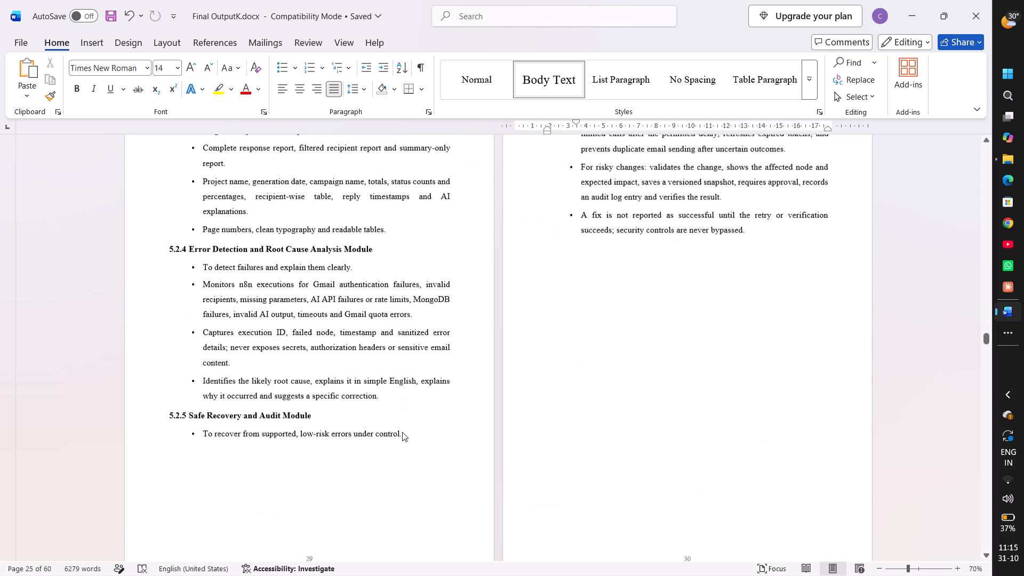
{"action": "scroll", "coordinate": [402, 432], "scroll_direction": "up", "scroll_amount": 1}
{"action": "scroll", "coordinate": [402, 432], "scroll_direction": "down", "scroll_amount": 4}
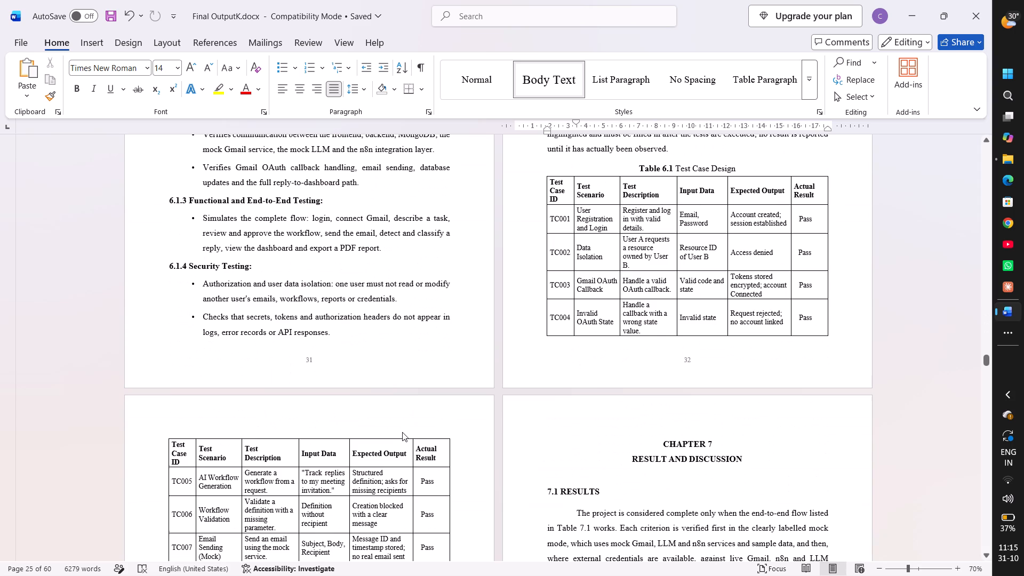
{"action": "scroll", "coordinate": [402, 432], "scroll_direction": "down", "scroll_amount": 5}
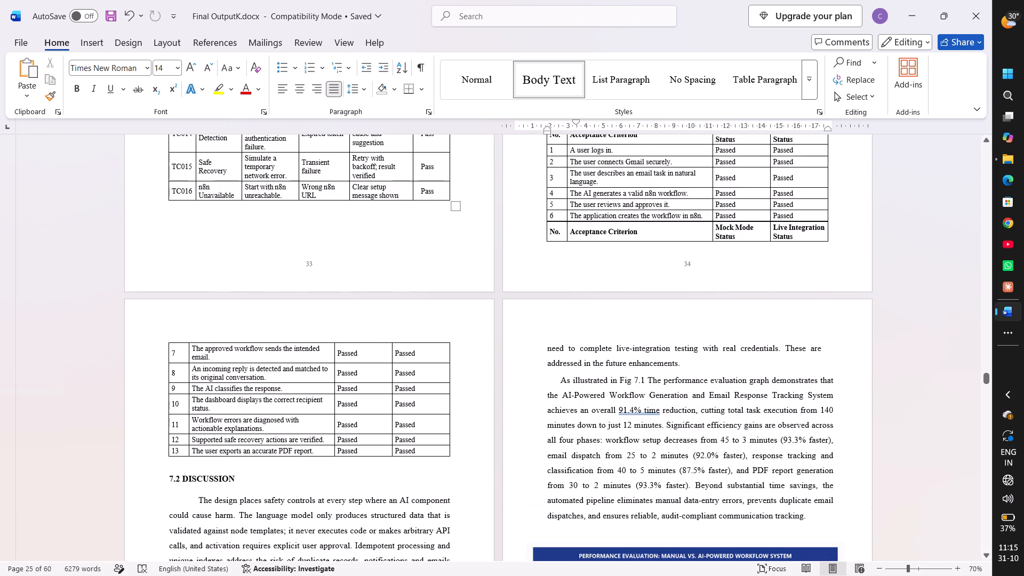
{"action": "scroll", "coordinate": [402, 432], "scroll_direction": "down", "scroll_amount": 2}
{"action": "scroll", "coordinate": [402, 432], "scroll_direction": "up", "scroll_amount": 3}
{"action": "scroll", "coordinate": [402, 432], "scroll_direction": "down", "scroll_amount": 1}
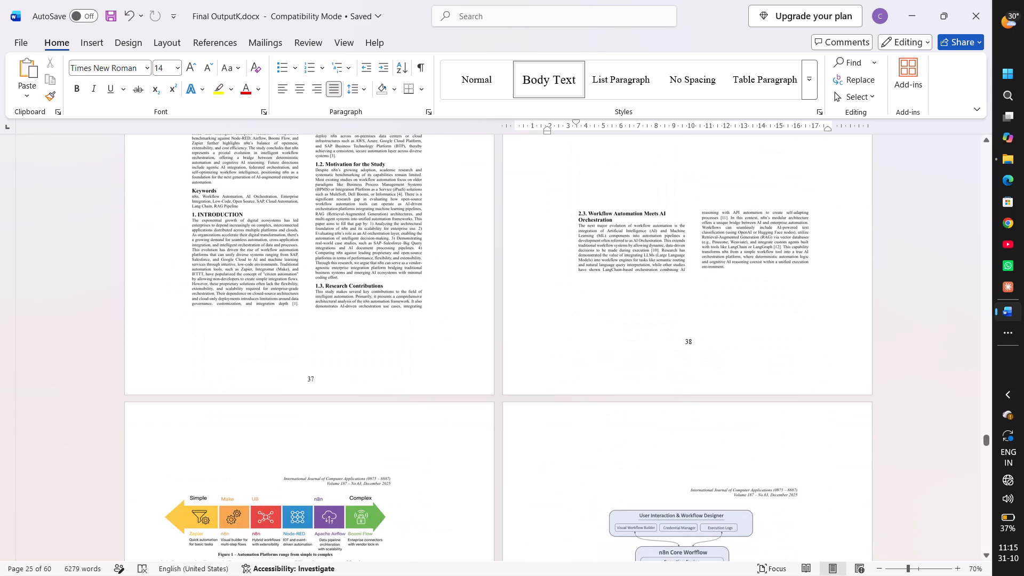
{"action": "scroll", "coordinate": [402, 432], "scroll_direction": "down", "scroll_amount": 4}
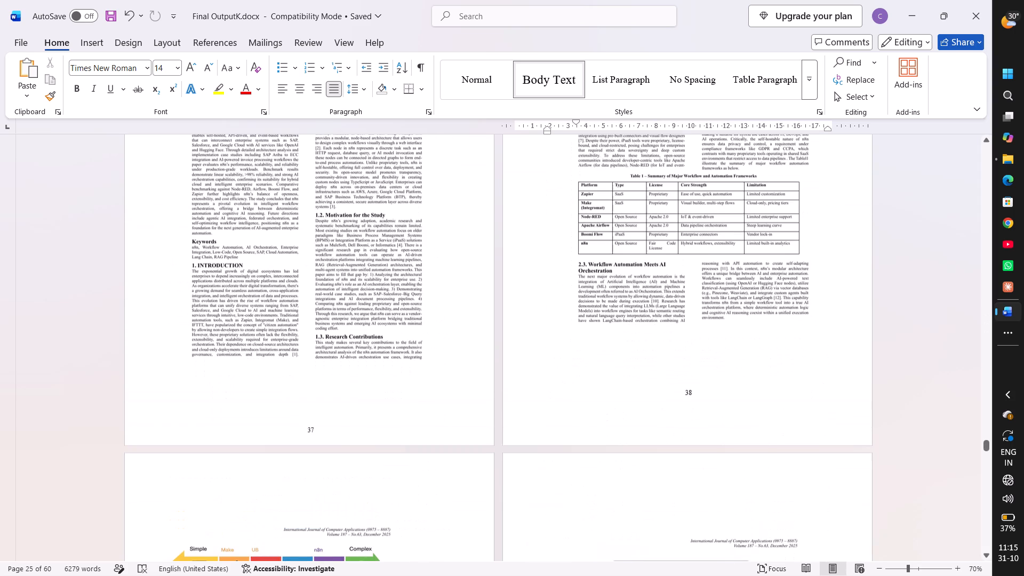
{"action": "scroll", "coordinate": [402, 432], "scroll_direction": "down", "scroll_amount": 4}
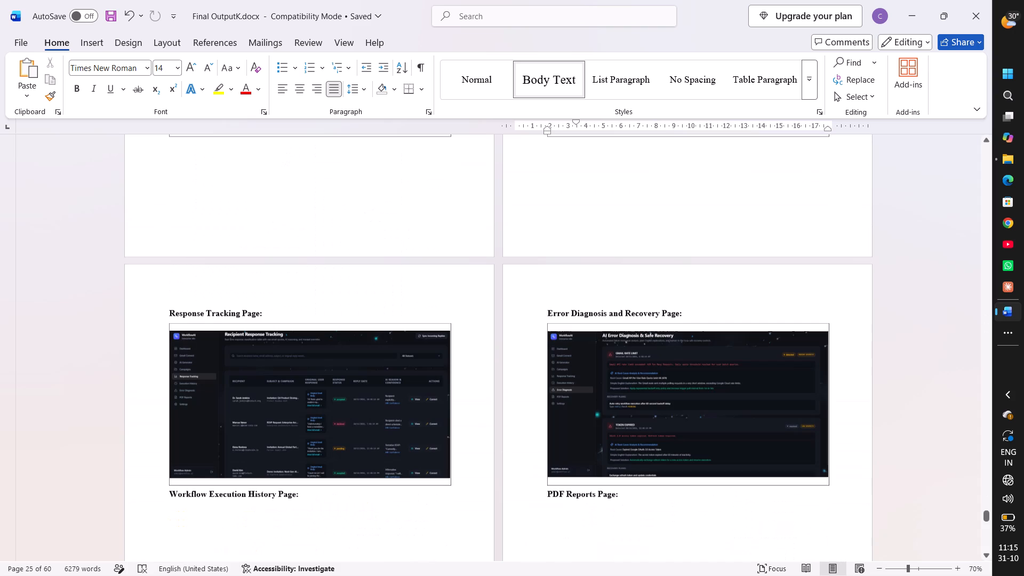
{"action": "scroll", "coordinate": [402, 432], "scroll_direction": "down", "scroll_amount": 4}
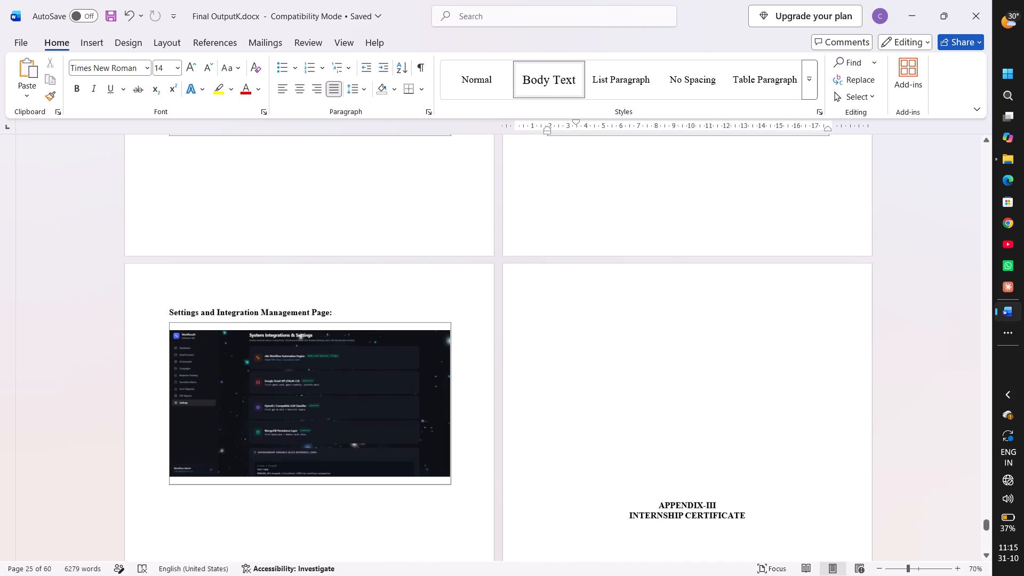
{"action": "scroll", "coordinate": [402, 432], "scroll_direction": "down", "scroll_amount": 3}
{"action": "scroll", "coordinate": [402, 432], "scroll_direction": "down", "scroll_amount": 20}
{"action": "scroll", "coordinate": [402, 432], "scroll_direction": "down", "scroll_amount": 9}
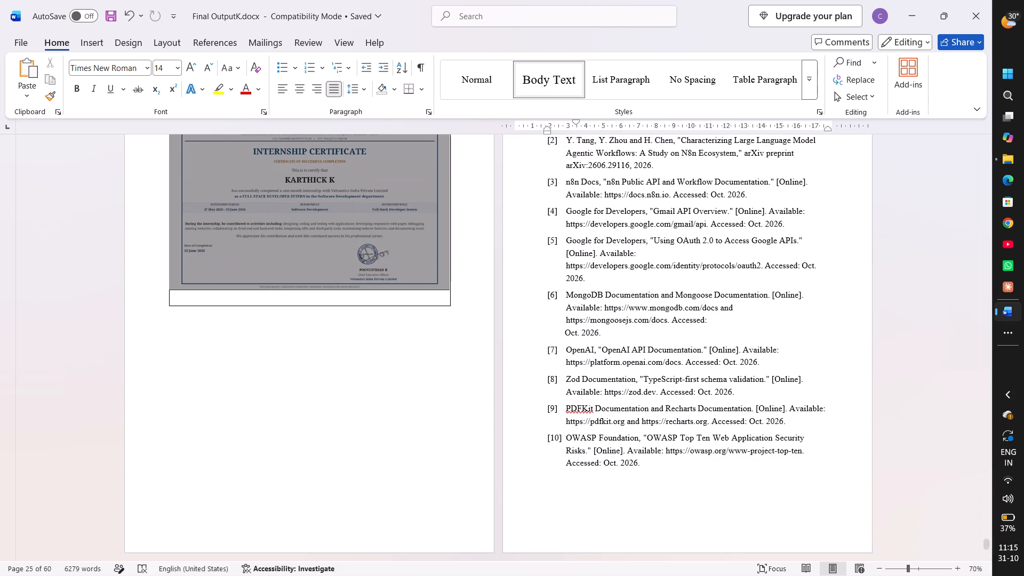
Review the report again from the title page through the contents lists and all chapters to the appended journal paper.
{"action": "scroll", "coordinate": [601, 323], "scroll_direction": "up", "scroll_amount": 4}
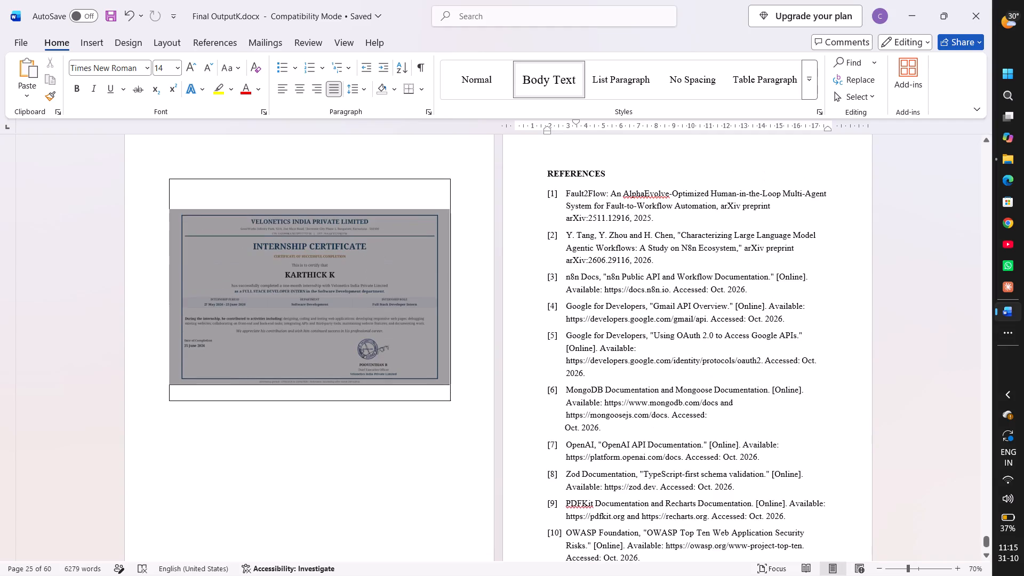
{"action": "scroll", "coordinate": [601, 323], "scroll_direction": "up", "scroll_amount": 7}
{"action": "scroll", "coordinate": [601, 323], "scroll_direction": "up", "scroll_amount": 16}
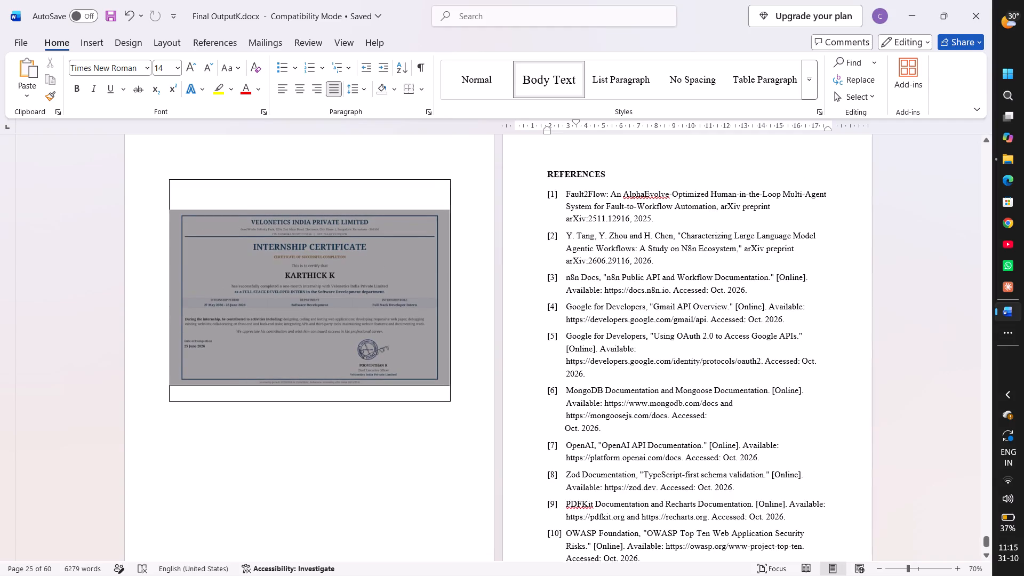
{"action": "scroll", "coordinate": [601, 323], "scroll_direction": "up", "scroll_amount": 18}
{"action": "scroll", "coordinate": [601, 323], "scroll_direction": "down", "scroll_amount": 4}
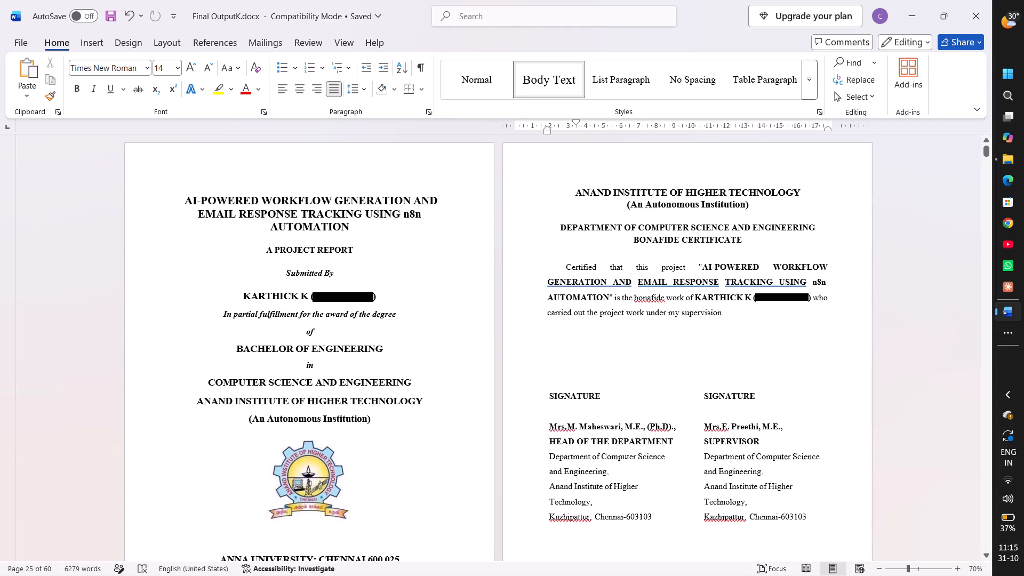
{"action": "scroll", "coordinate": [601, 323], "scroll_direction": "down", "scroll_amount": 6}
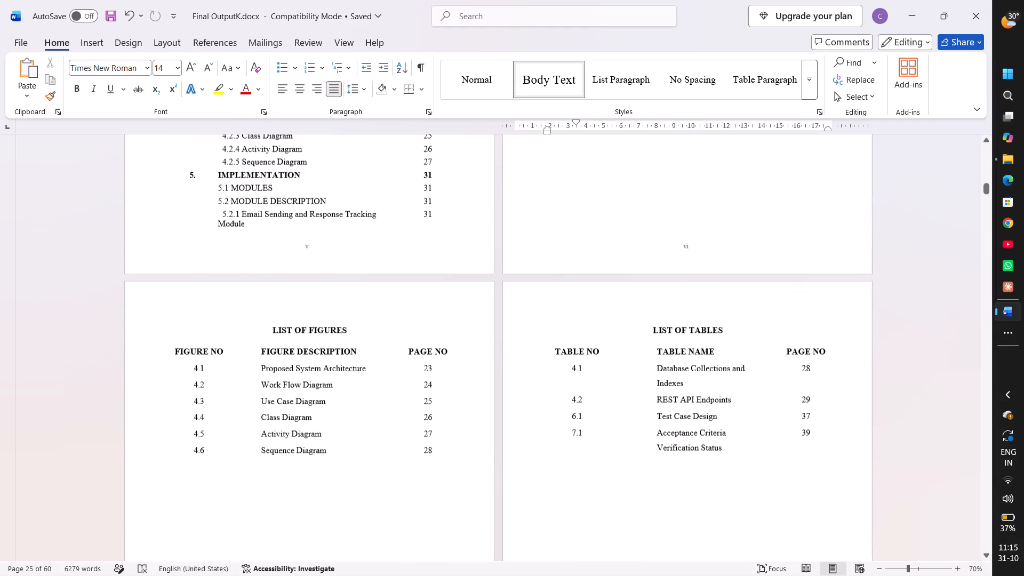
{"action": "scroll", "coordinate": [601, 323], "scroll_direction": "down", "scroll_amount": 8}
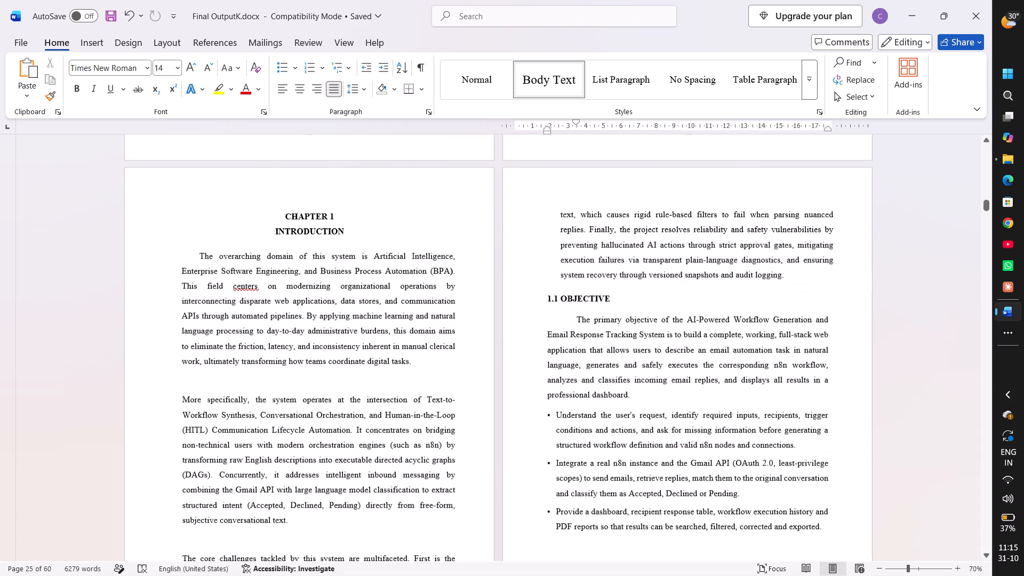
{"action": "scroll", "coordinate": [601, 323], "scroll_direction": "down", "scroll_amount": 6}
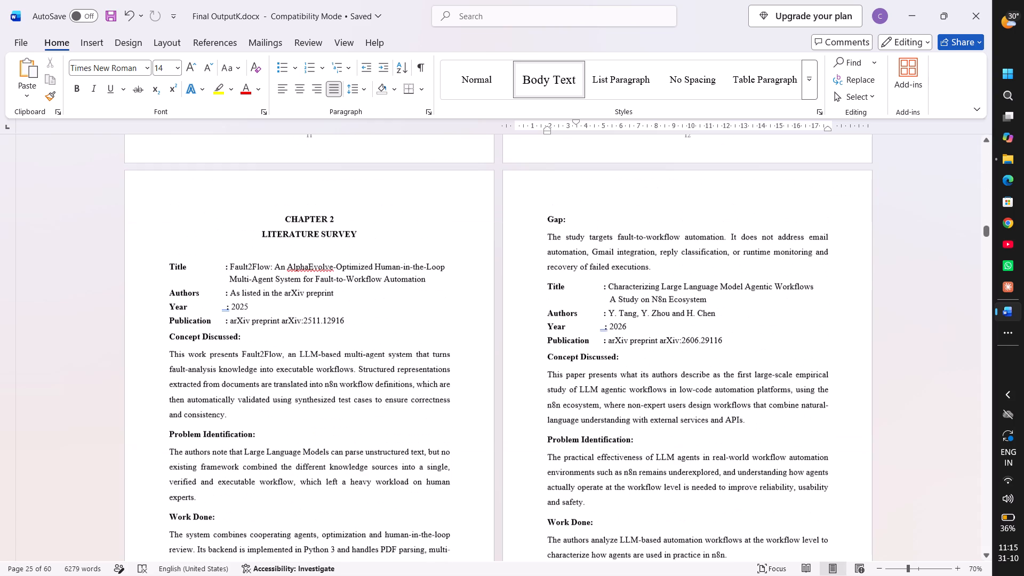
{"action": "scroll", "coordinate": [601, 323], "scroll_direction": "down", "scroll_amount": 6}
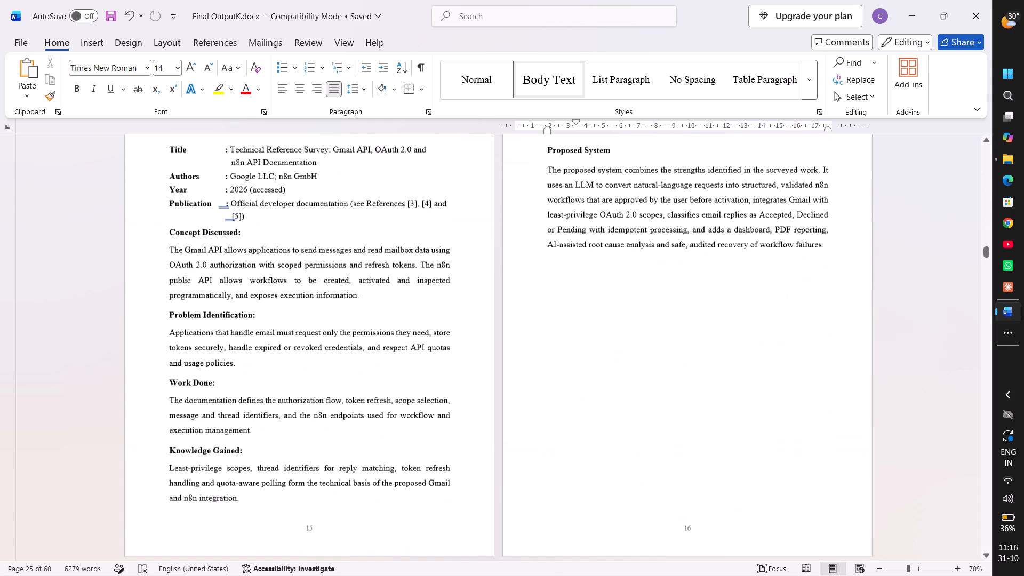
{"action": "scroll", "coordinate": [601, 323], "scroll_direction": "down", "scroll_amount": 7}
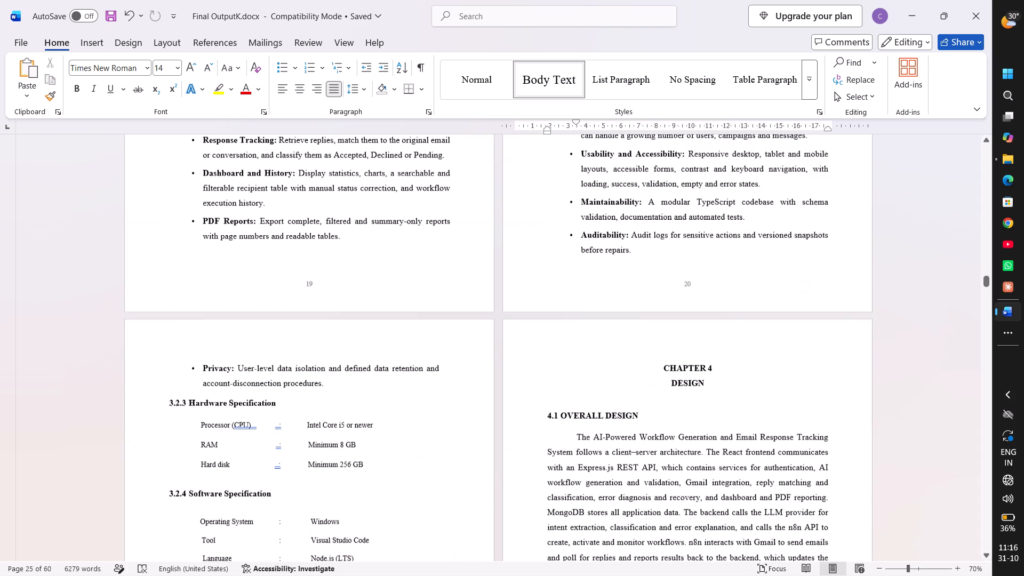
{"action": "scroll", "coordinate": [601, 323], "scroll_direction": "down", "scroll_amount": 3}
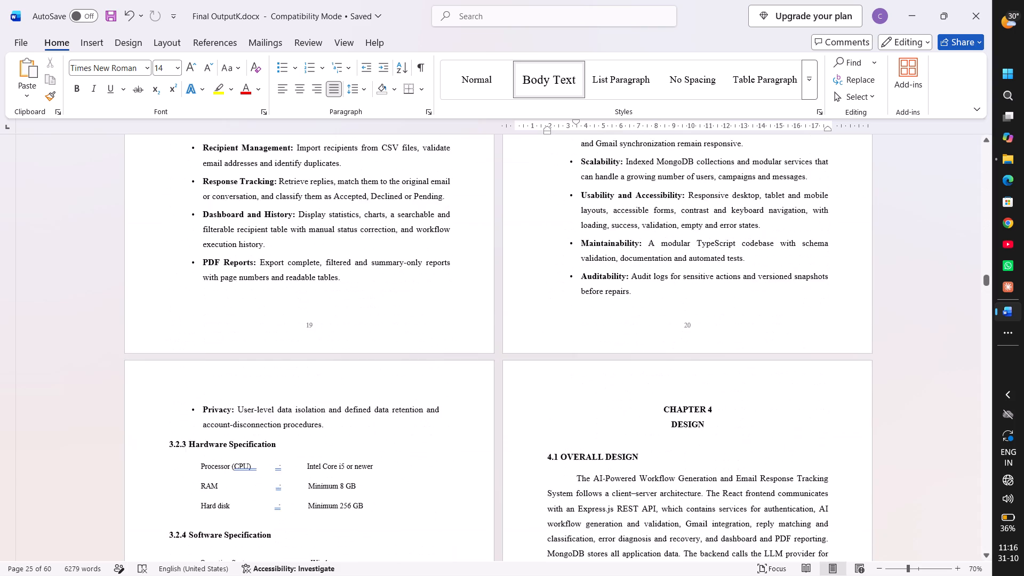
{"action": "scroll", "coordinate": [601, 323], "scroll_direction": "down", "scroll_amount": 2}
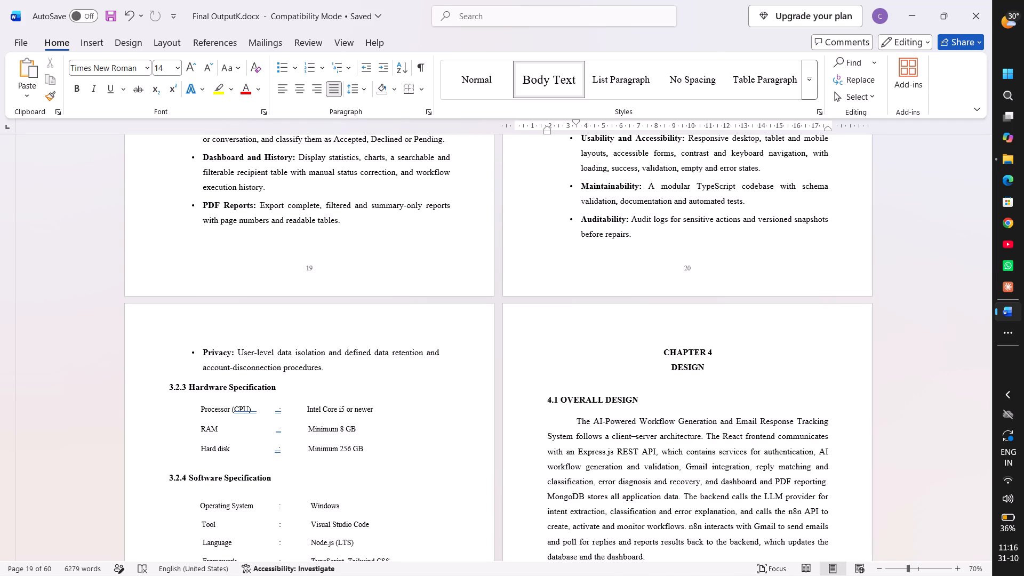
{"action": "scroll", "coordinate": [601, 323], "scroll_direction": "down", "scroll_amount": 8}
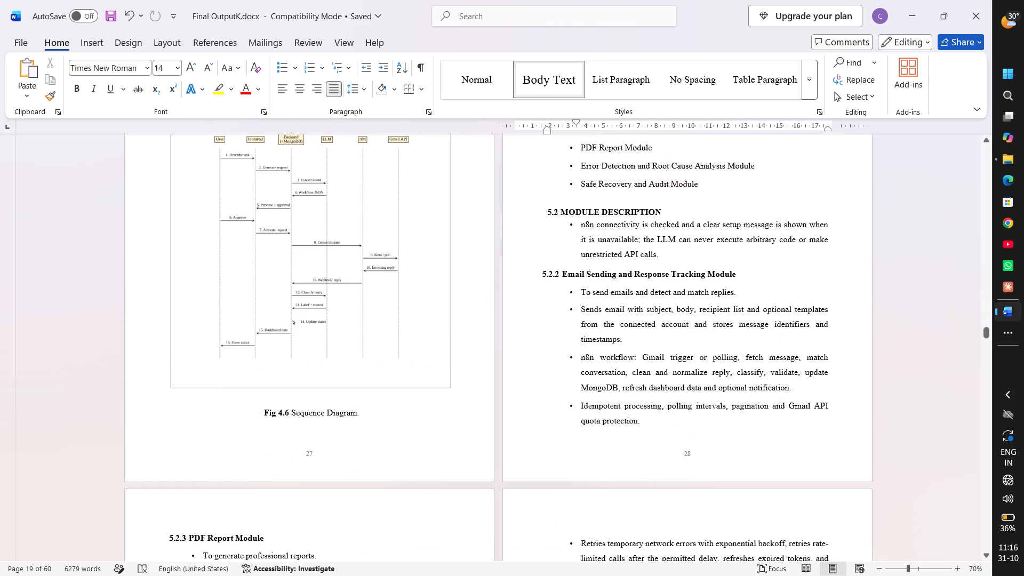
{"action": "scroll", "coordinate": [601, 323], "scroll_direction": "down", "scroll_amount": 2}
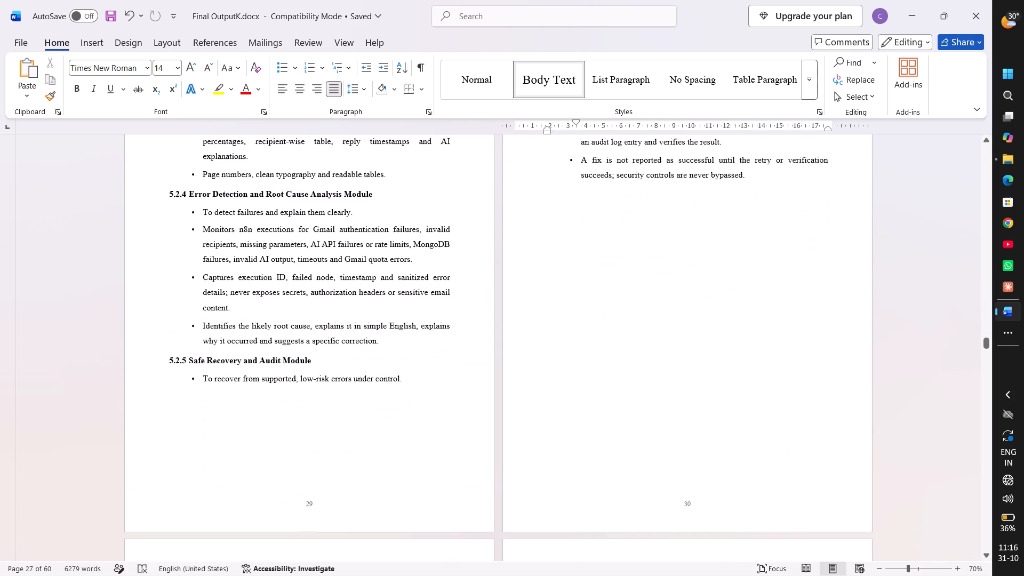
{"action": "scroll", "coordinate": [601, 323], "scroll_direction": "down", "scroll_amount": 2}
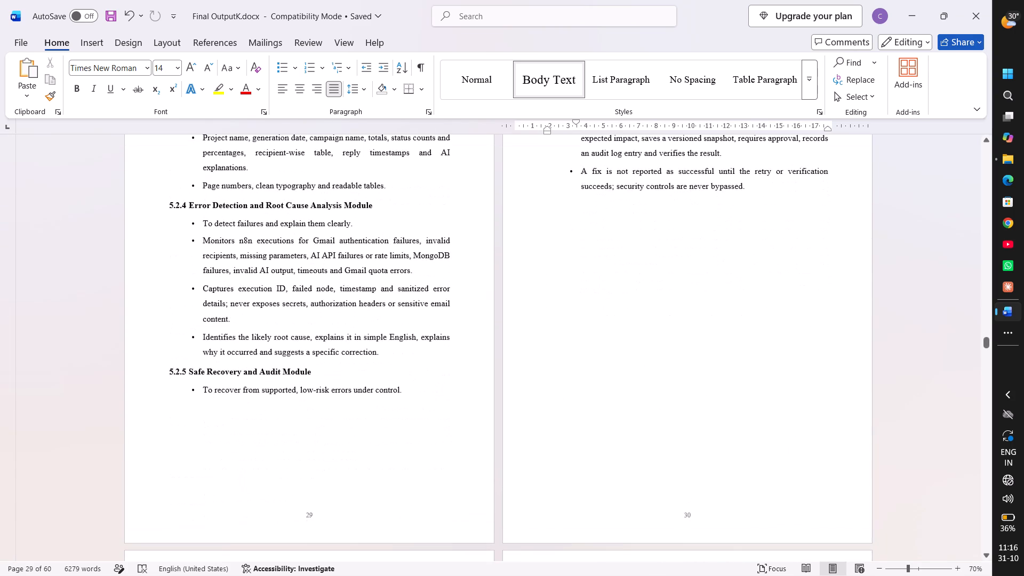
{"action": "scroll", "coordinate": [601, 323], "scroll_direction": "down", "scroll_amount": 1}
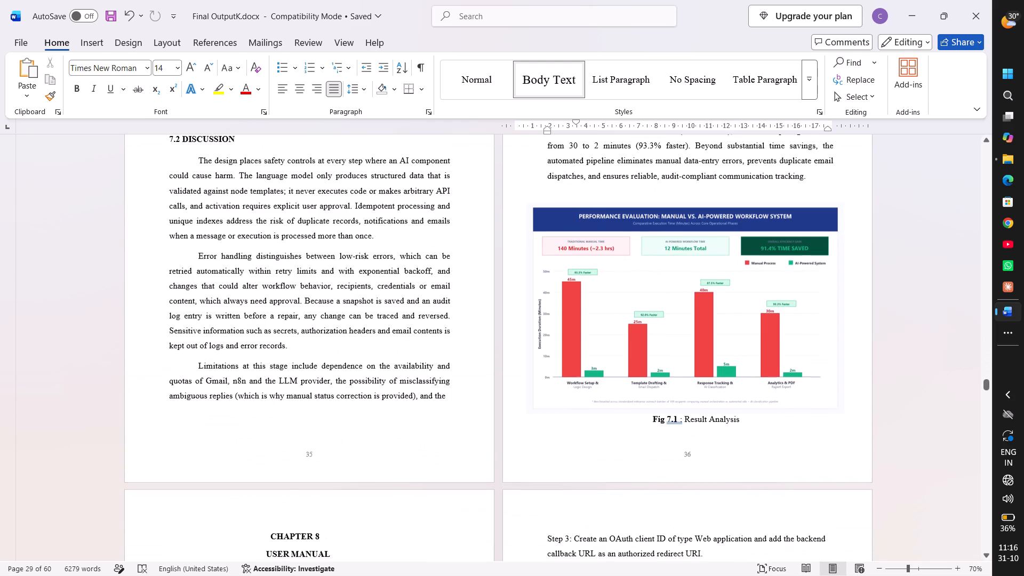
{"action": "scroll", "coordinate": [601, 323], "scroll_direction": "down", "scroll_amount": 1}
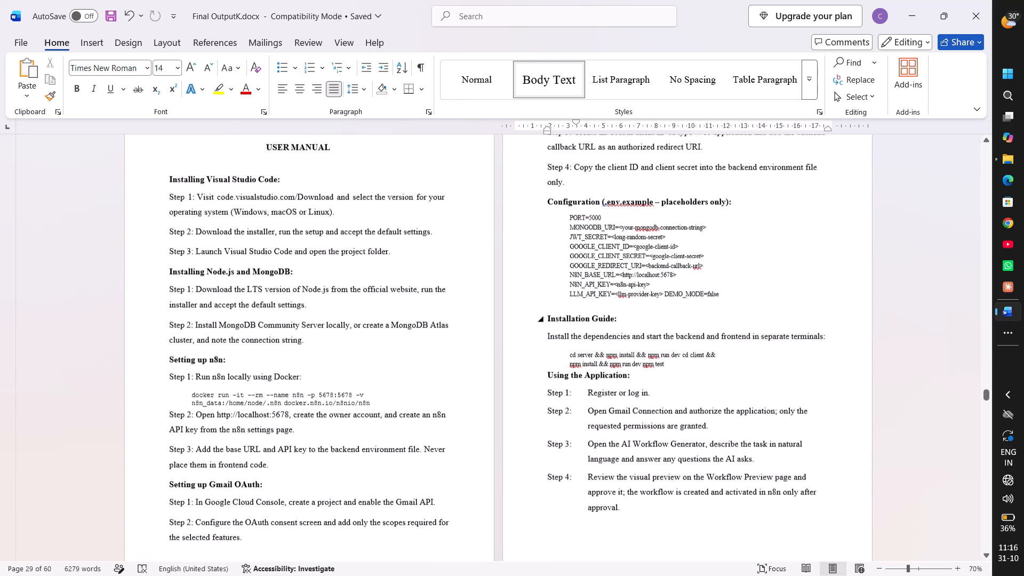
{"action": "scroll", "coordinate": [601, 323], "scroll_direction": "down", "scroll_amount": 3}
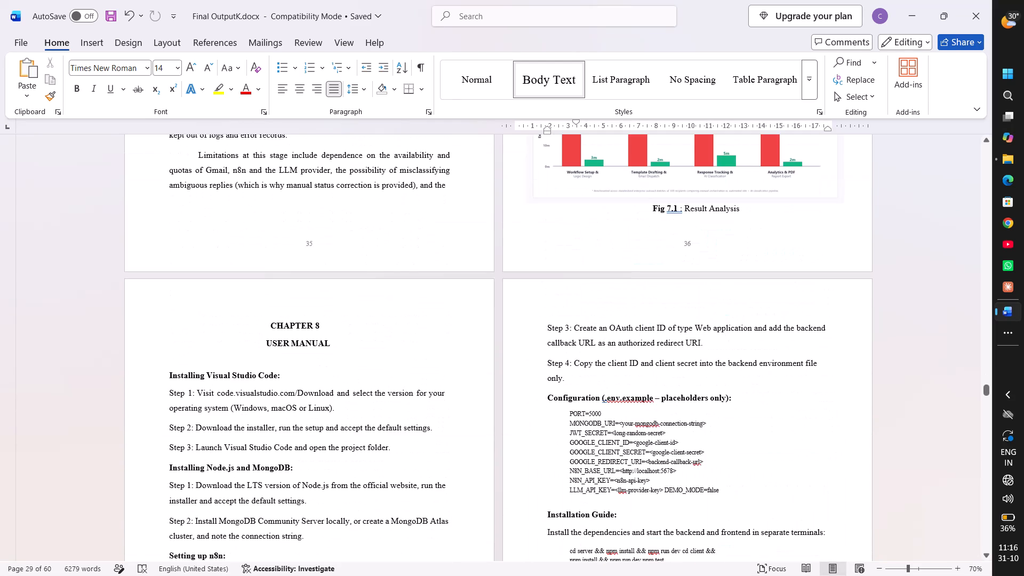
{"action": "scroll", "coordinate": [601, 323], "scroll_direction": "down", "scroll_amount": 4}
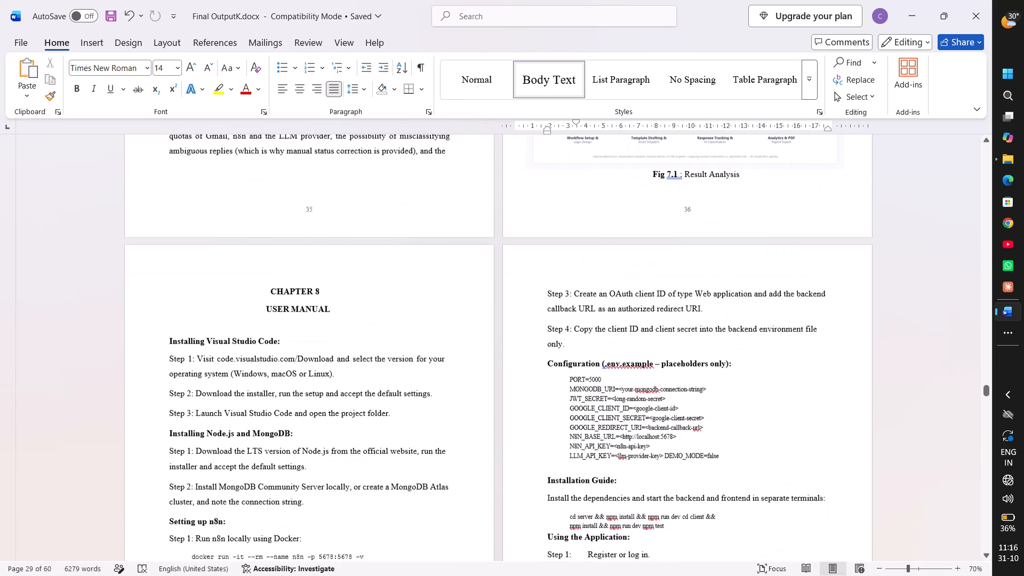
{"action": "scroll", "coordinate": [601, 323], "scroll_direction": "down", "scroll_amount": 3}
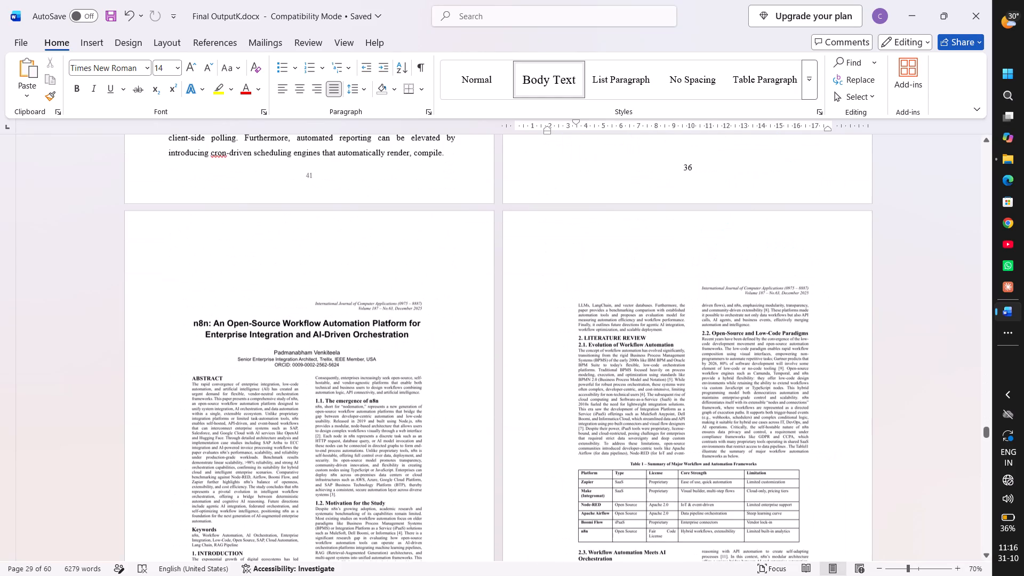
{"action": "scroll", "coordinate": [601, 323], "scroll_direction": "down", "scroll_amount": 4}
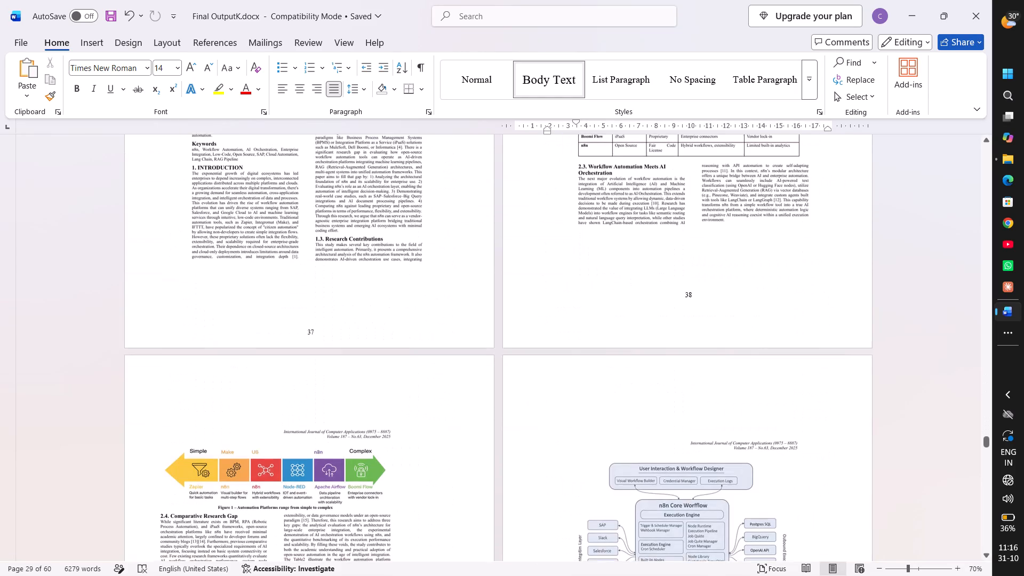